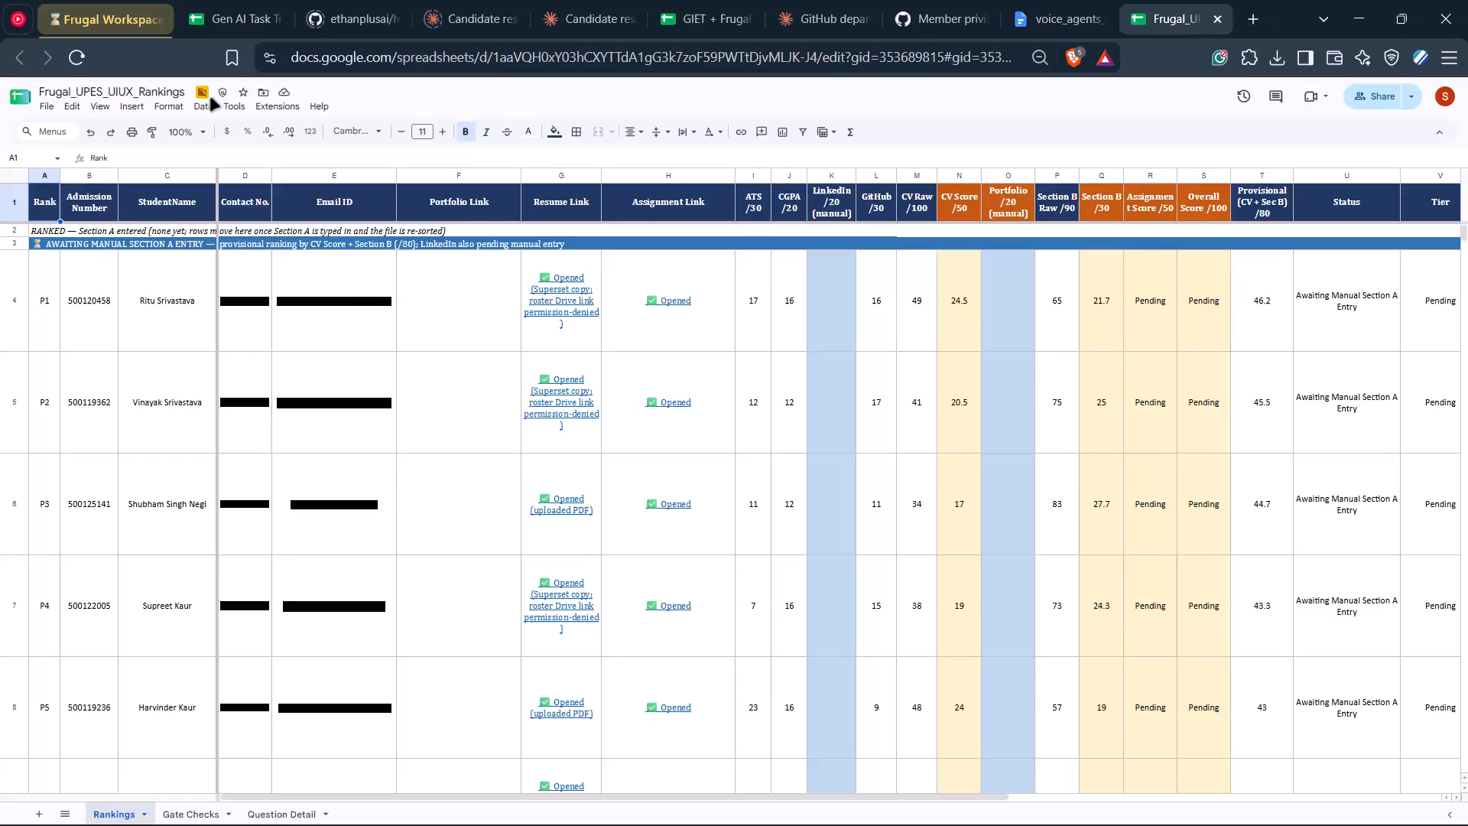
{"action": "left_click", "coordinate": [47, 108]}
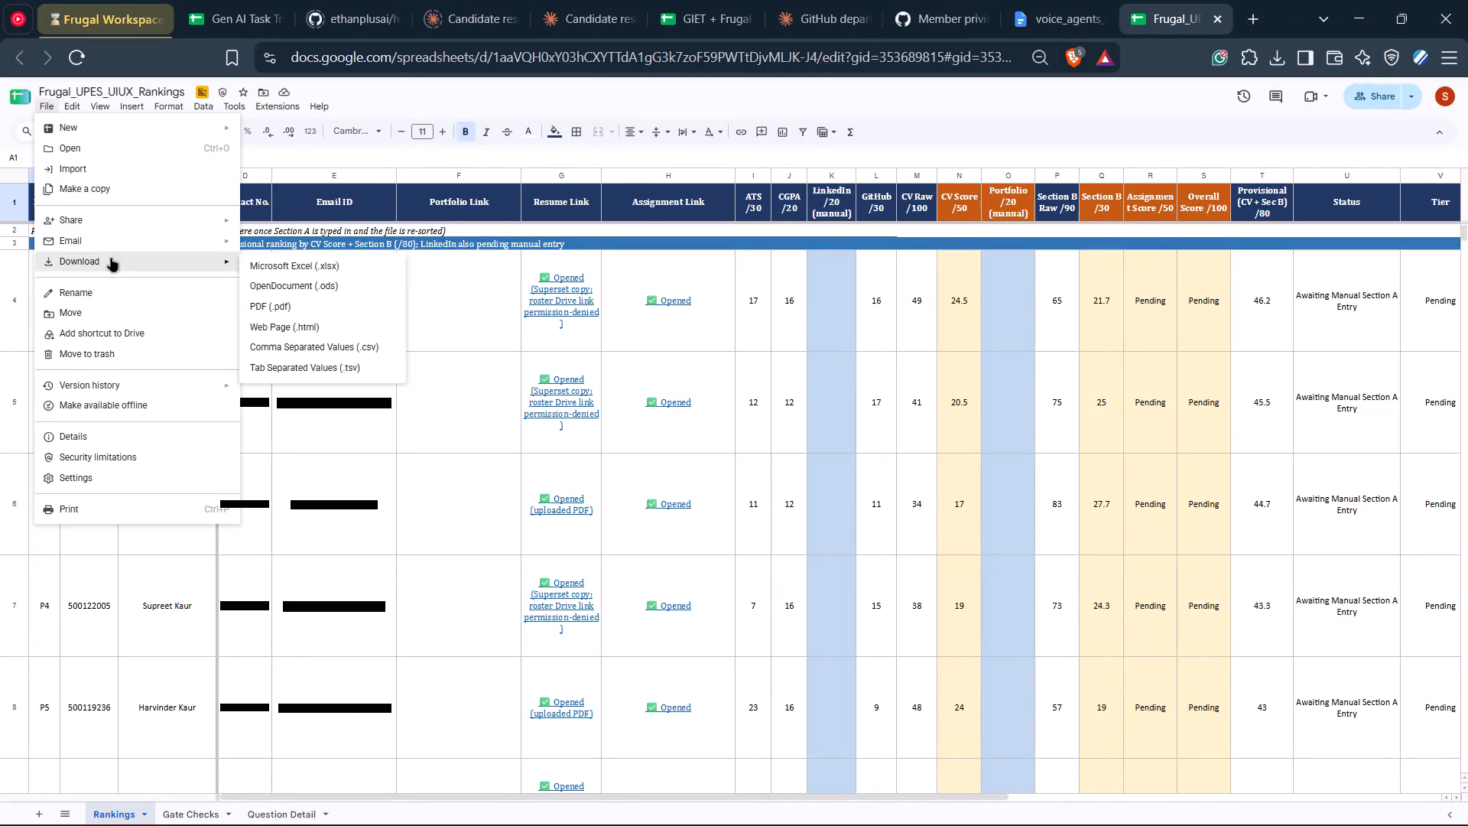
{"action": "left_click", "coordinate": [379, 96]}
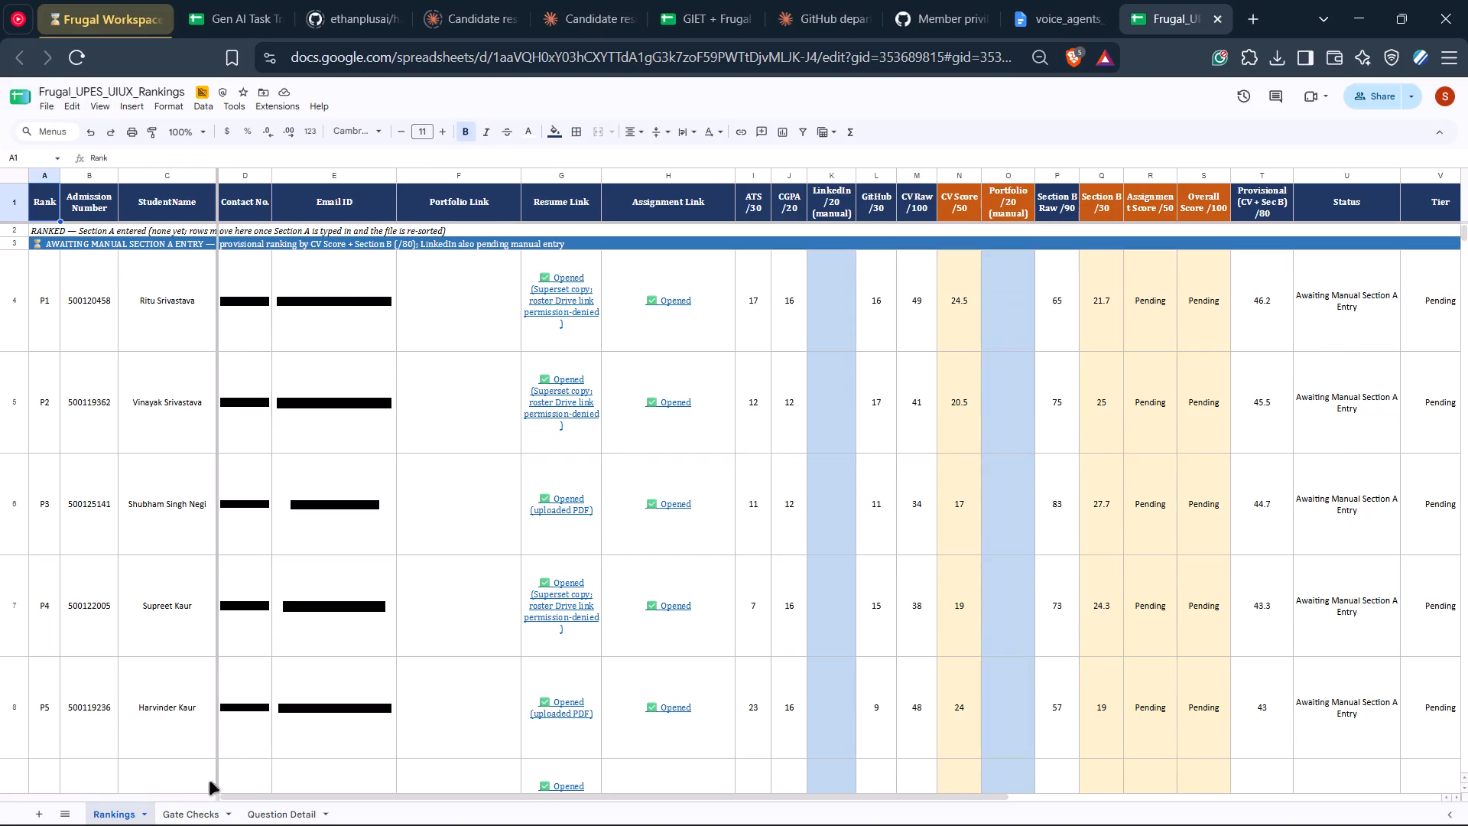
Delete the Gate Checks sheet from the Frugal_UPES_UIUX_Rankings spreadsheet.
{"action": "left_click", "coordinate": [207, 812]}
{"action": "left_click", "coordinate": [229, 812]}
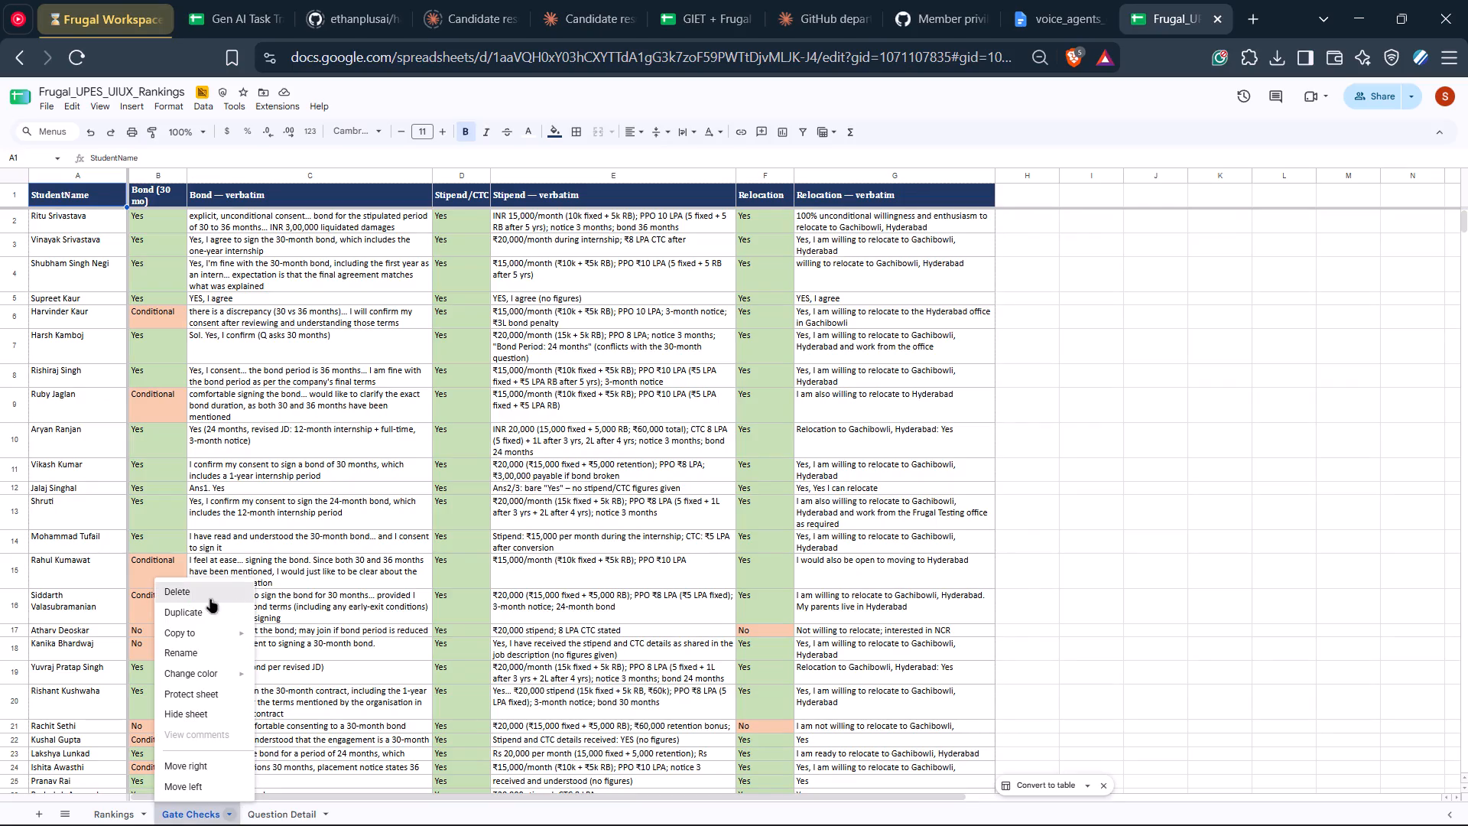
{"action": "left_click", "coordinate": [214, 589]}
{"action": "left_click", "coordinate": [870, 473]}
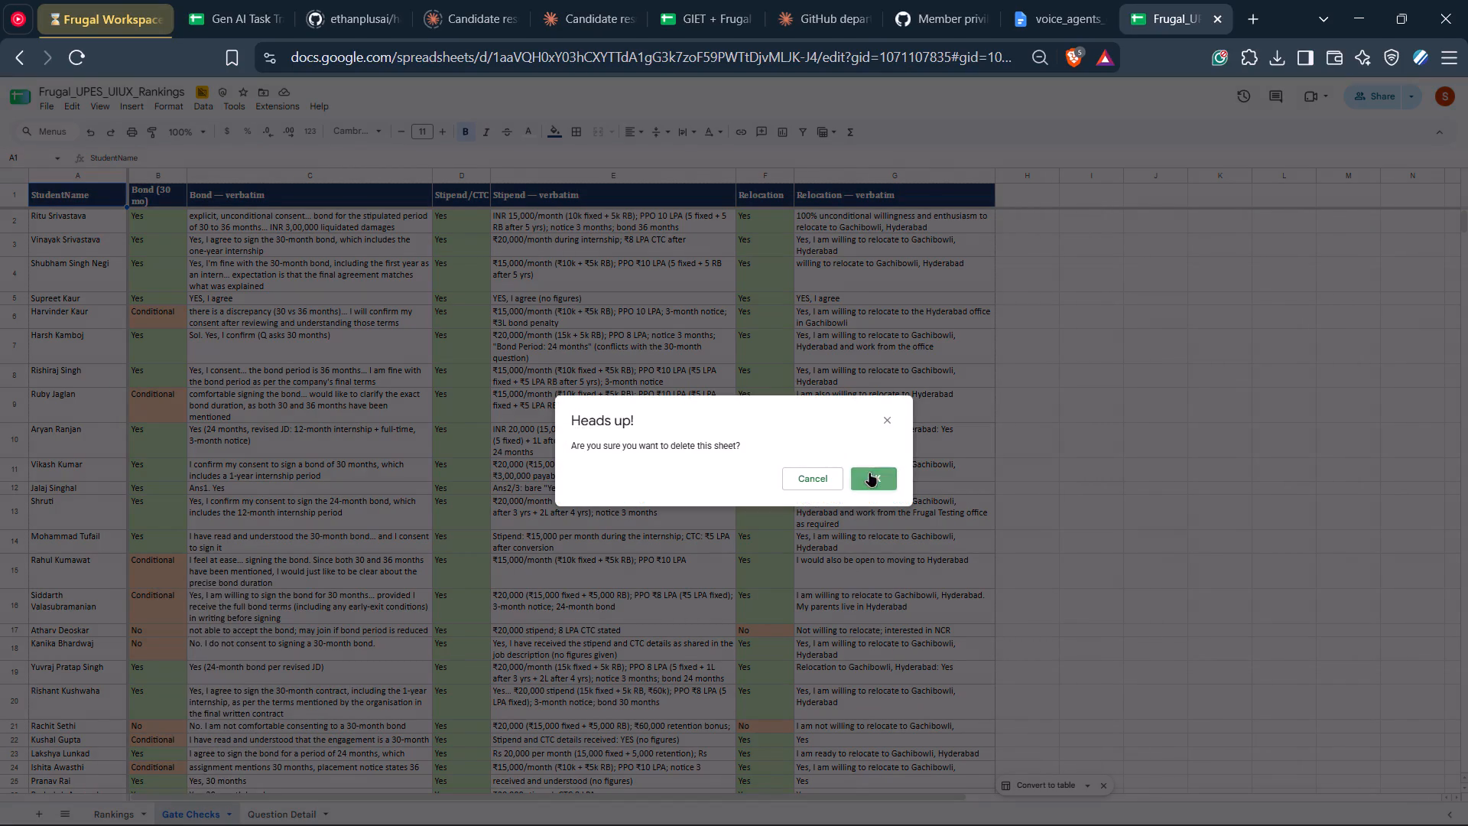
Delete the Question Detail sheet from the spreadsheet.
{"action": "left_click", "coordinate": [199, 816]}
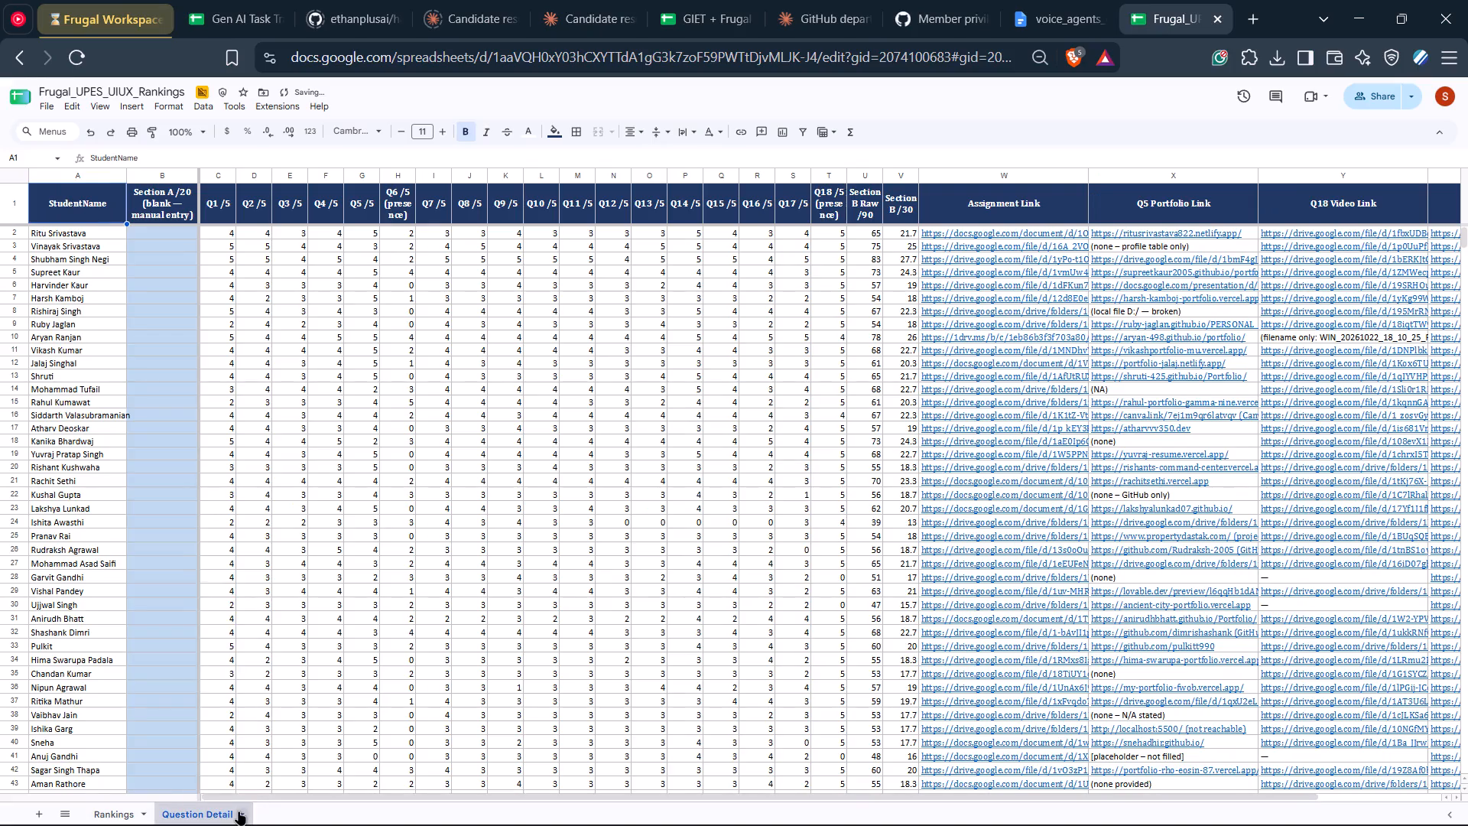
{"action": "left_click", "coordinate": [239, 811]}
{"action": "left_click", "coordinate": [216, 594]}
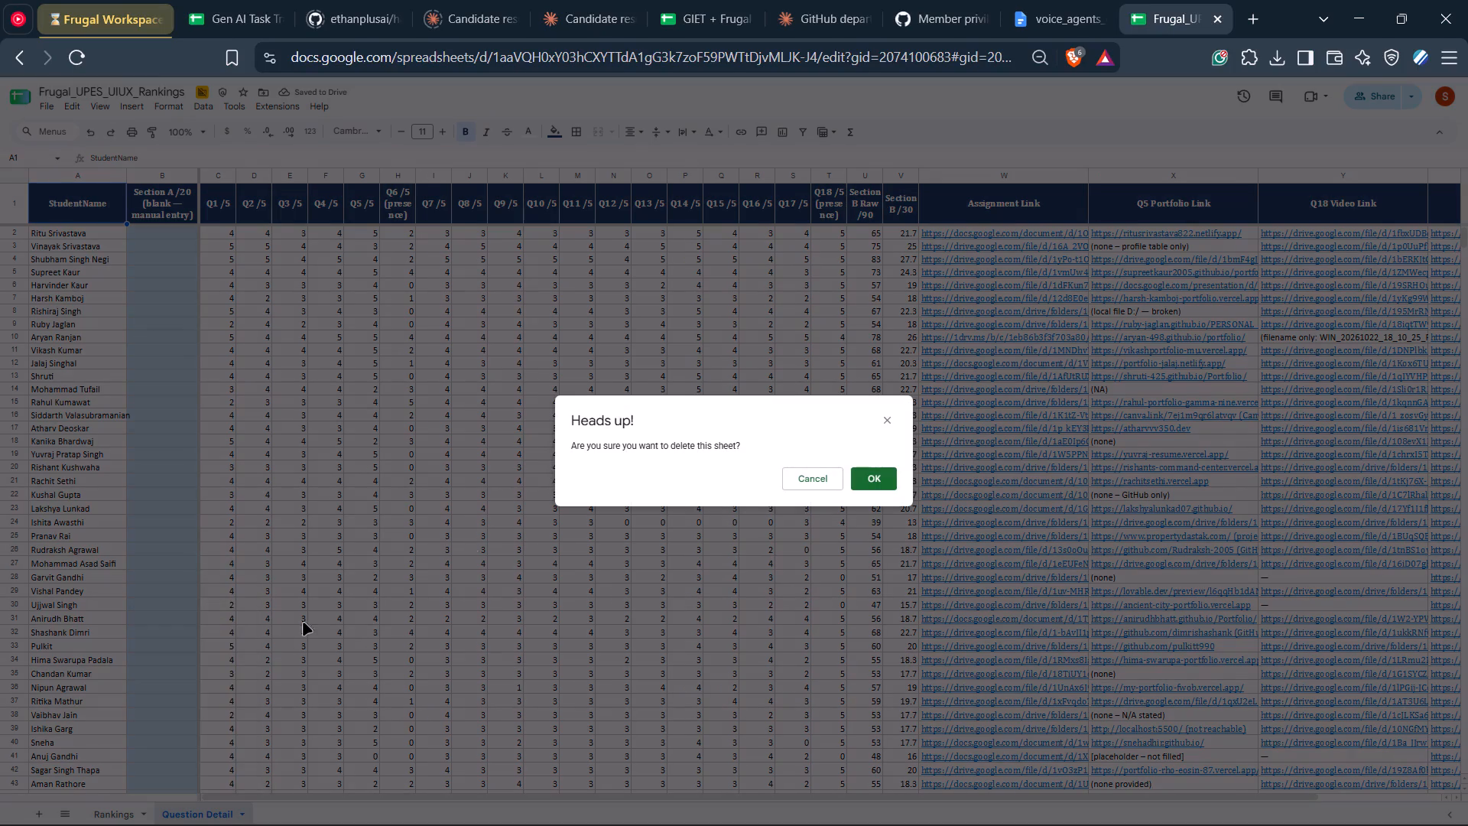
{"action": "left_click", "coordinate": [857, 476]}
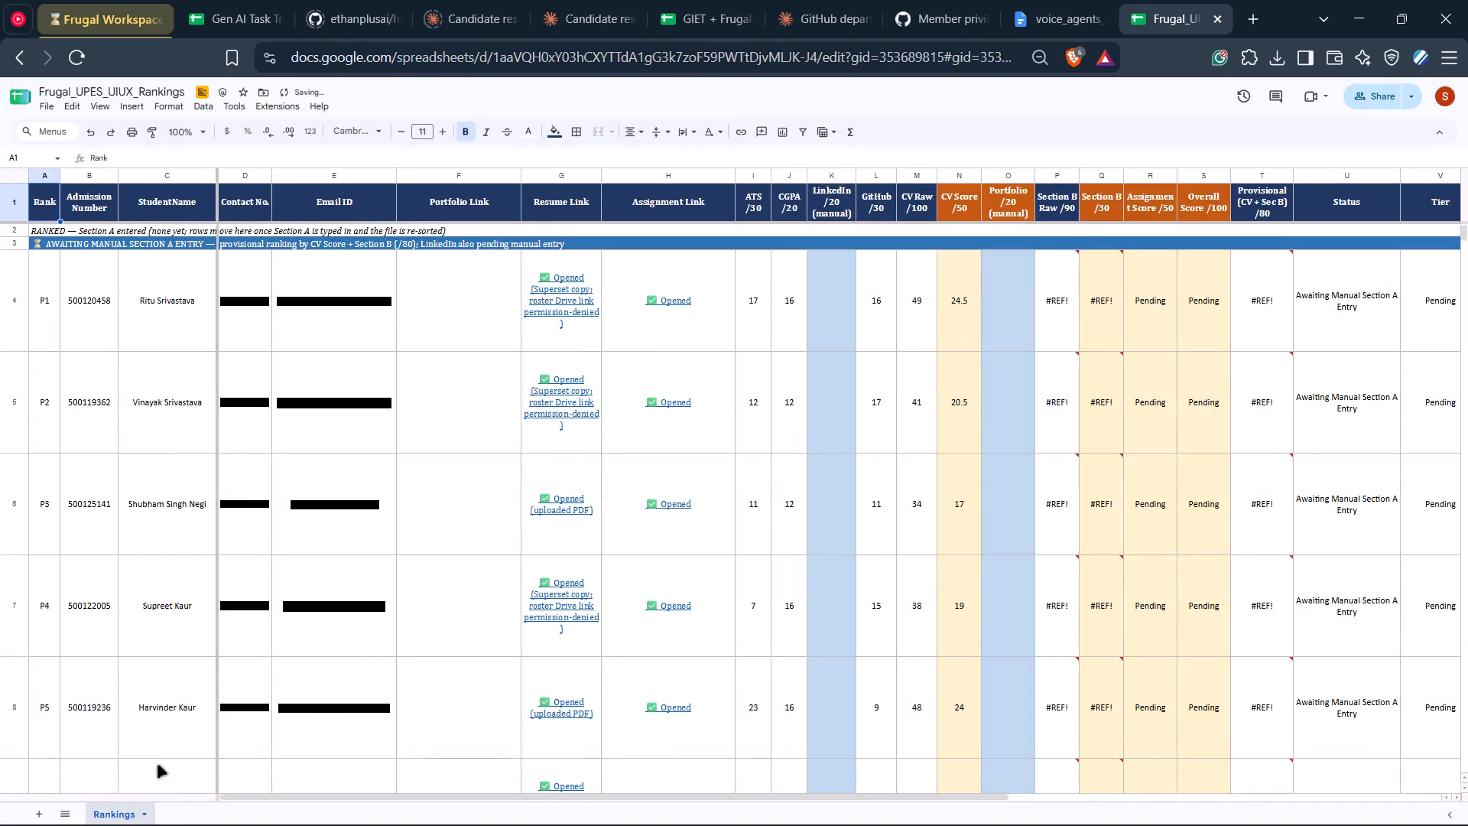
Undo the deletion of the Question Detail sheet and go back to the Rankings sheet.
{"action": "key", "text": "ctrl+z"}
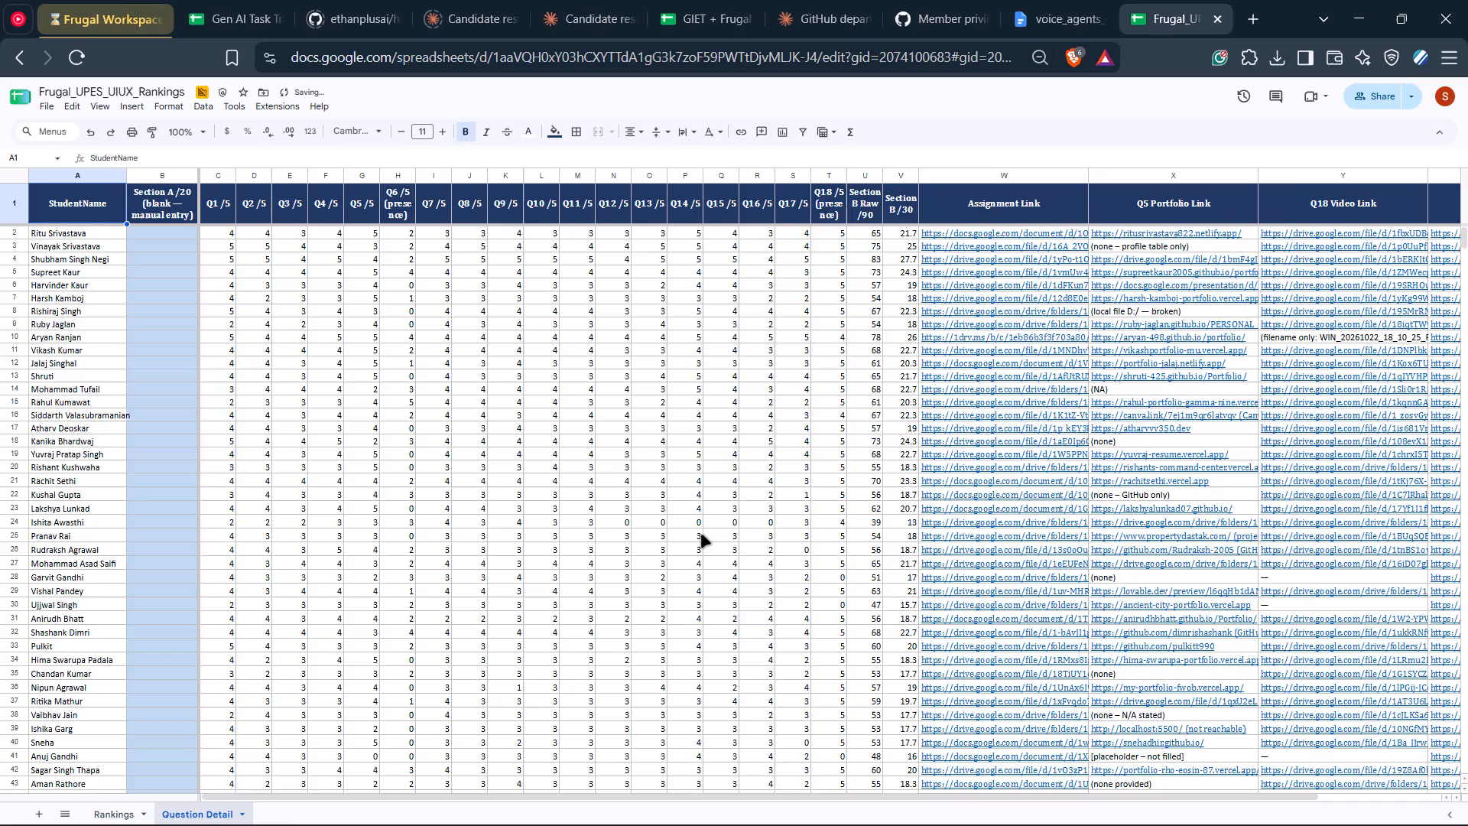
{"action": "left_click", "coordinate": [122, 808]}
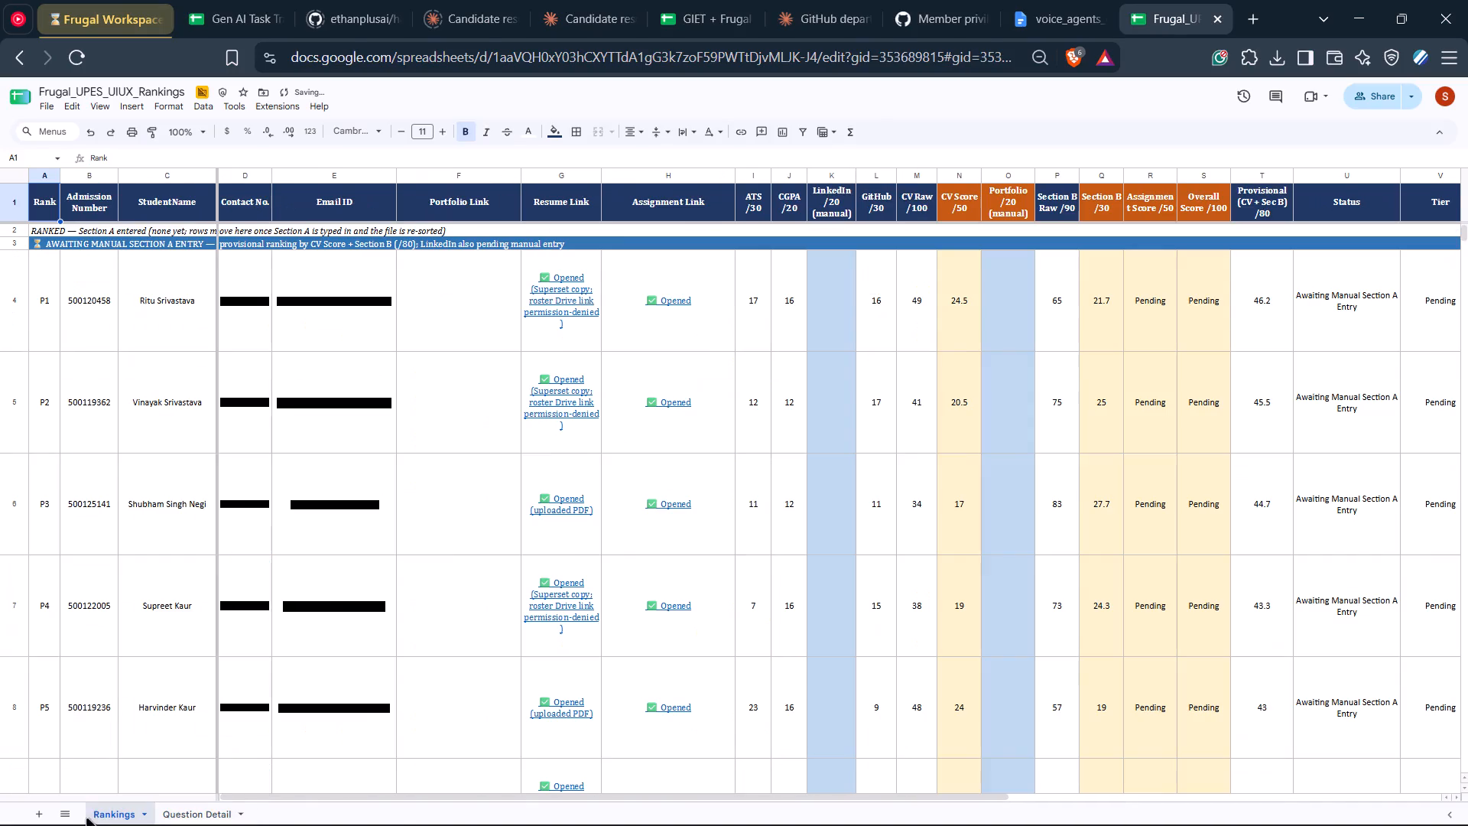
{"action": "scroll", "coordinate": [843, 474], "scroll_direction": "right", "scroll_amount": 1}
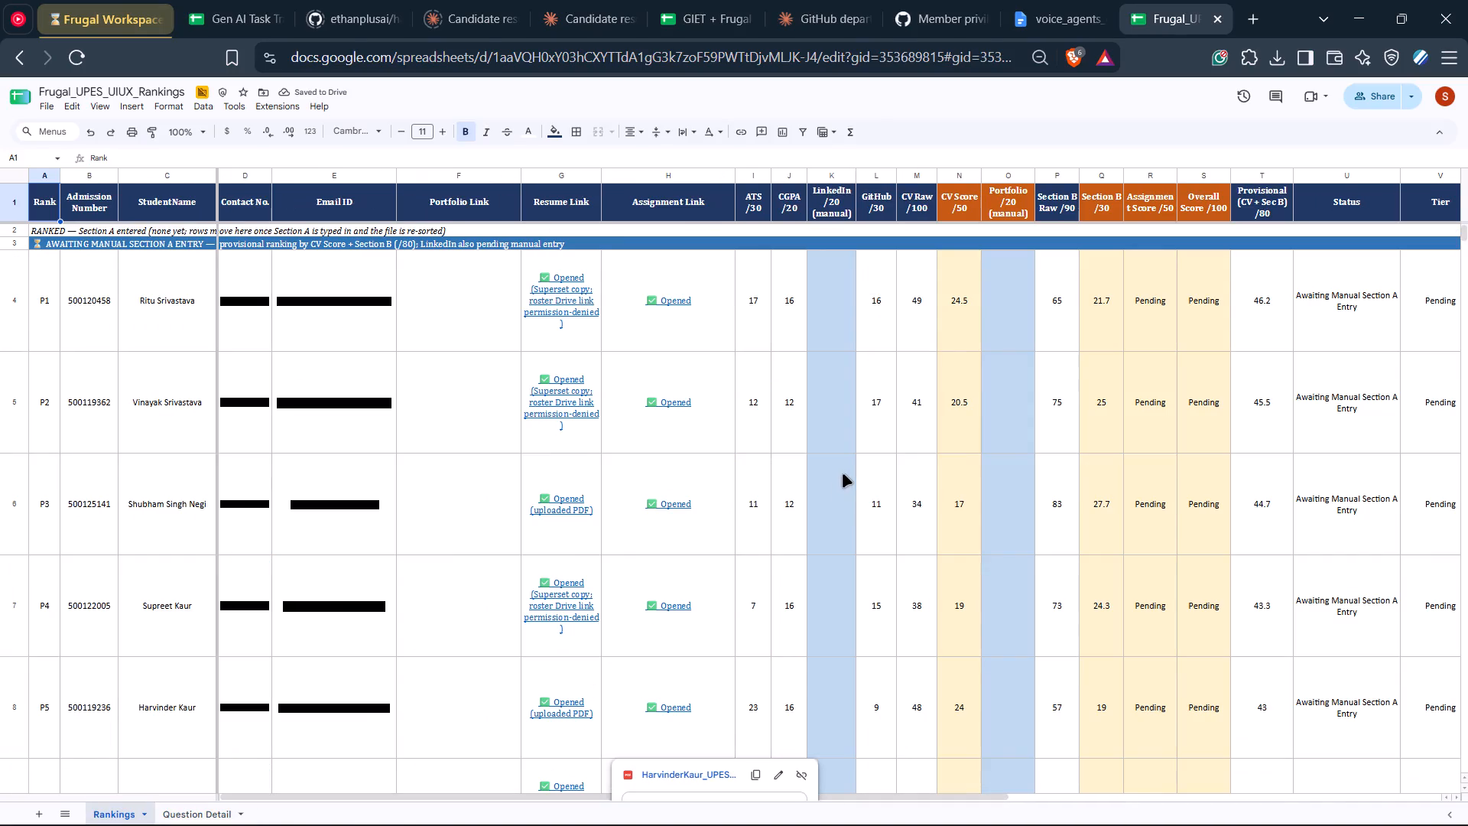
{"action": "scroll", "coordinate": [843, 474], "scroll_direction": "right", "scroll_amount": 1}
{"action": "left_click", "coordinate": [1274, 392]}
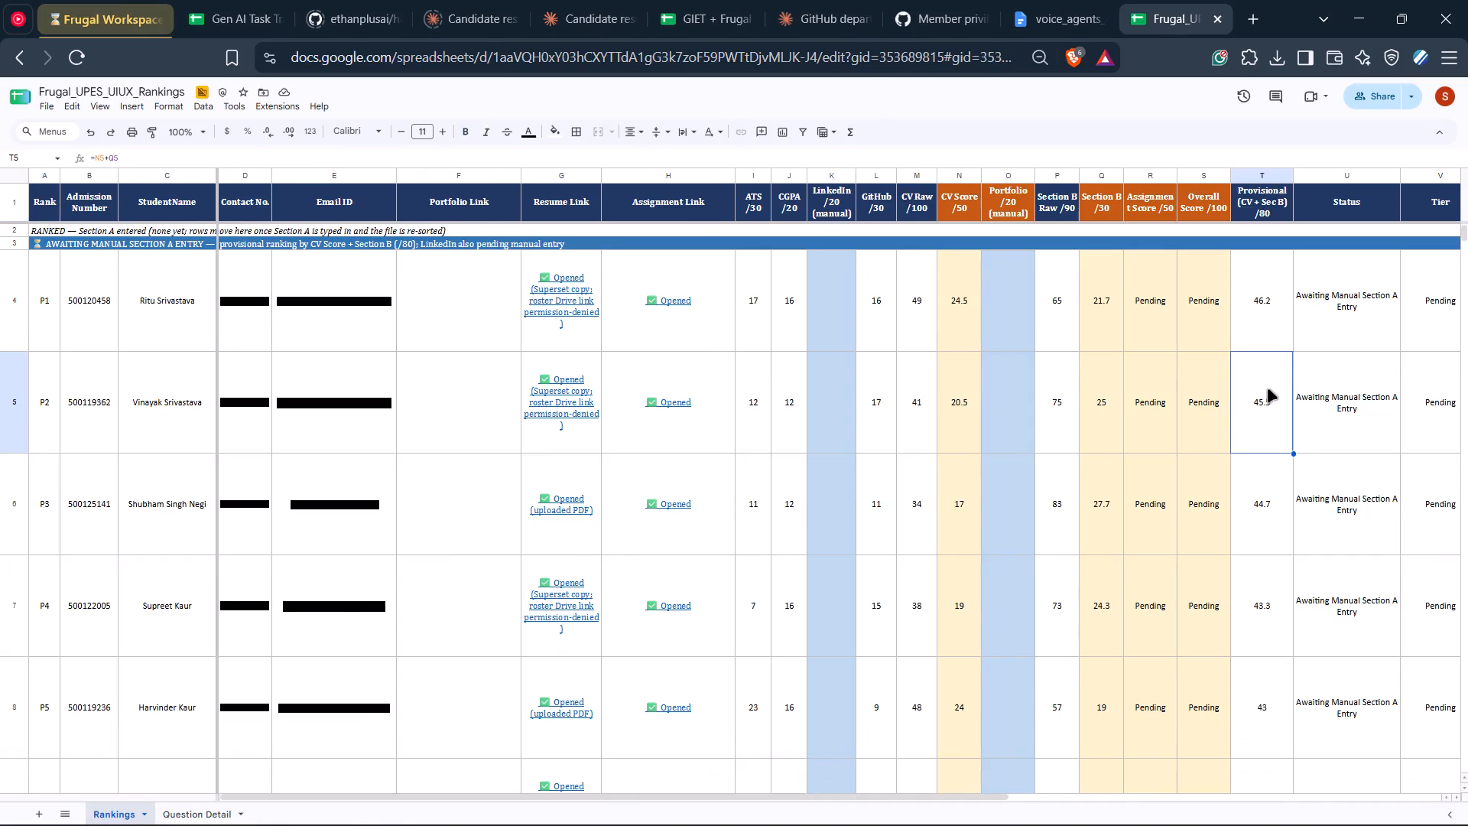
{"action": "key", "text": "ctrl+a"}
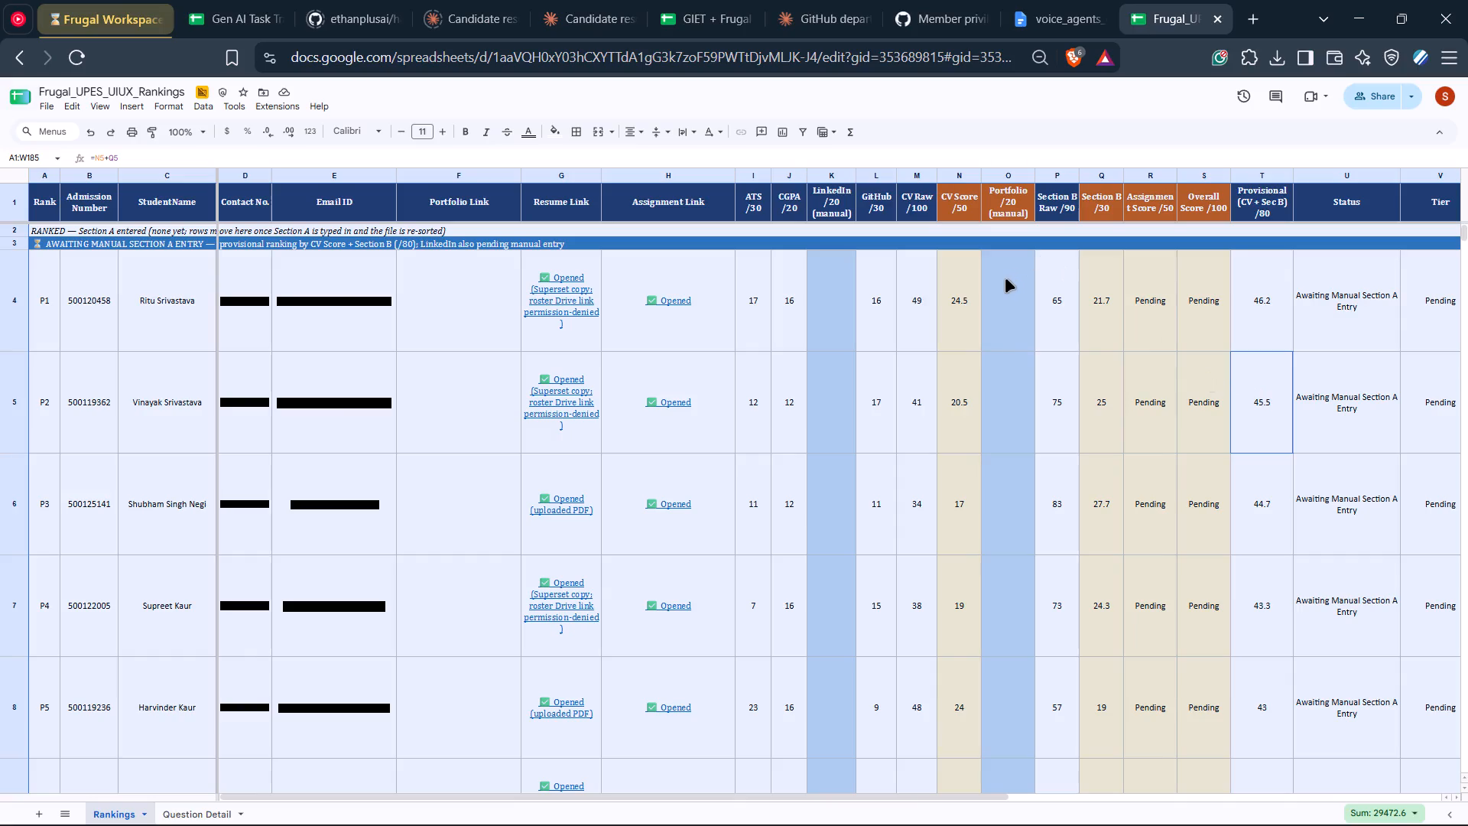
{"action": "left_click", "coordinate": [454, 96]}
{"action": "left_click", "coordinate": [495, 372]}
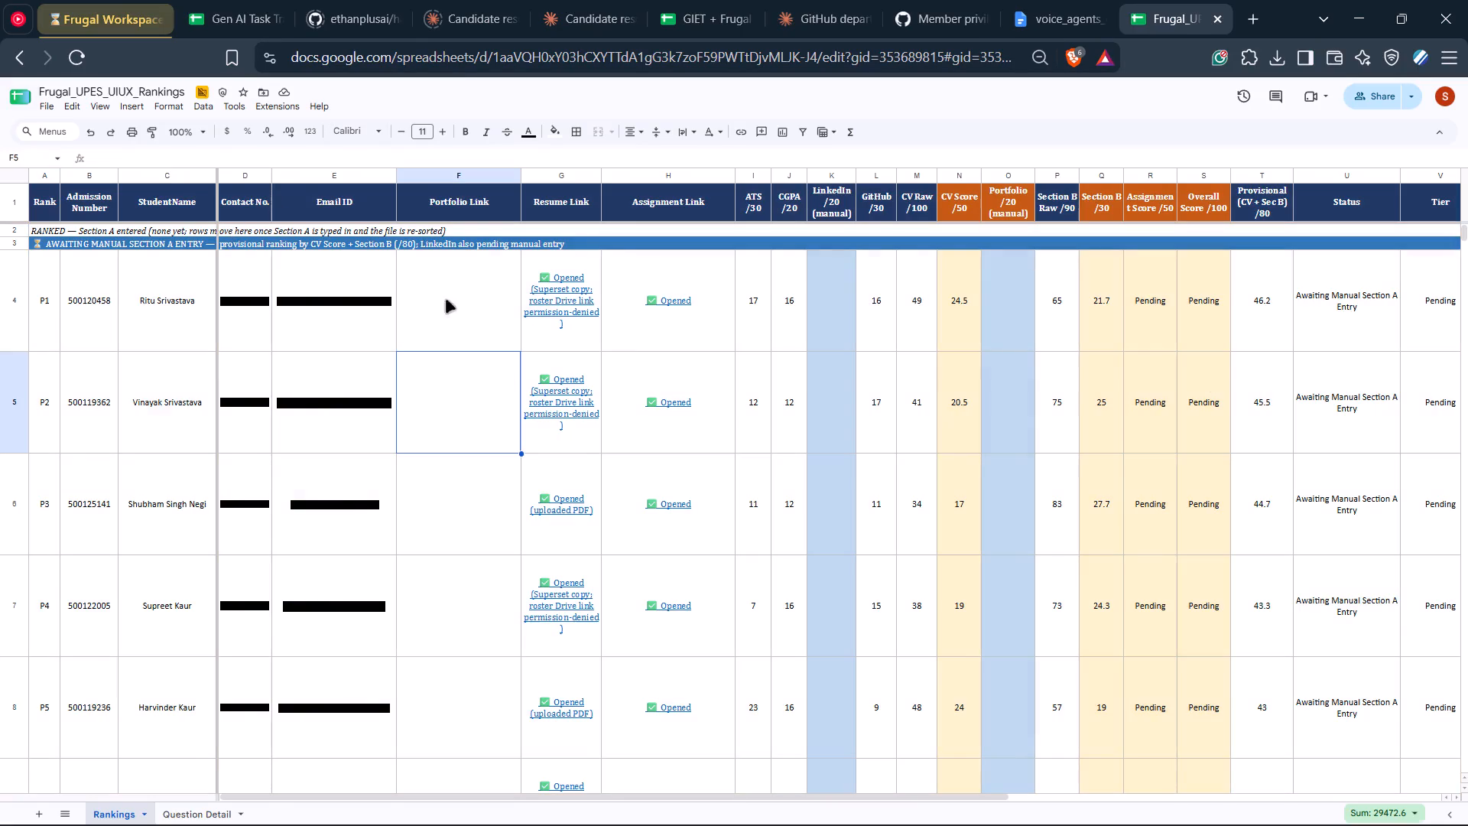
Download the spreadsheet as a Microsoft Excel file, saving it as Frugal_UPES_UIUX_Rankings.xlsx in the GIET folder.
{"action": "left_click", "coordinate": [54, 108]}
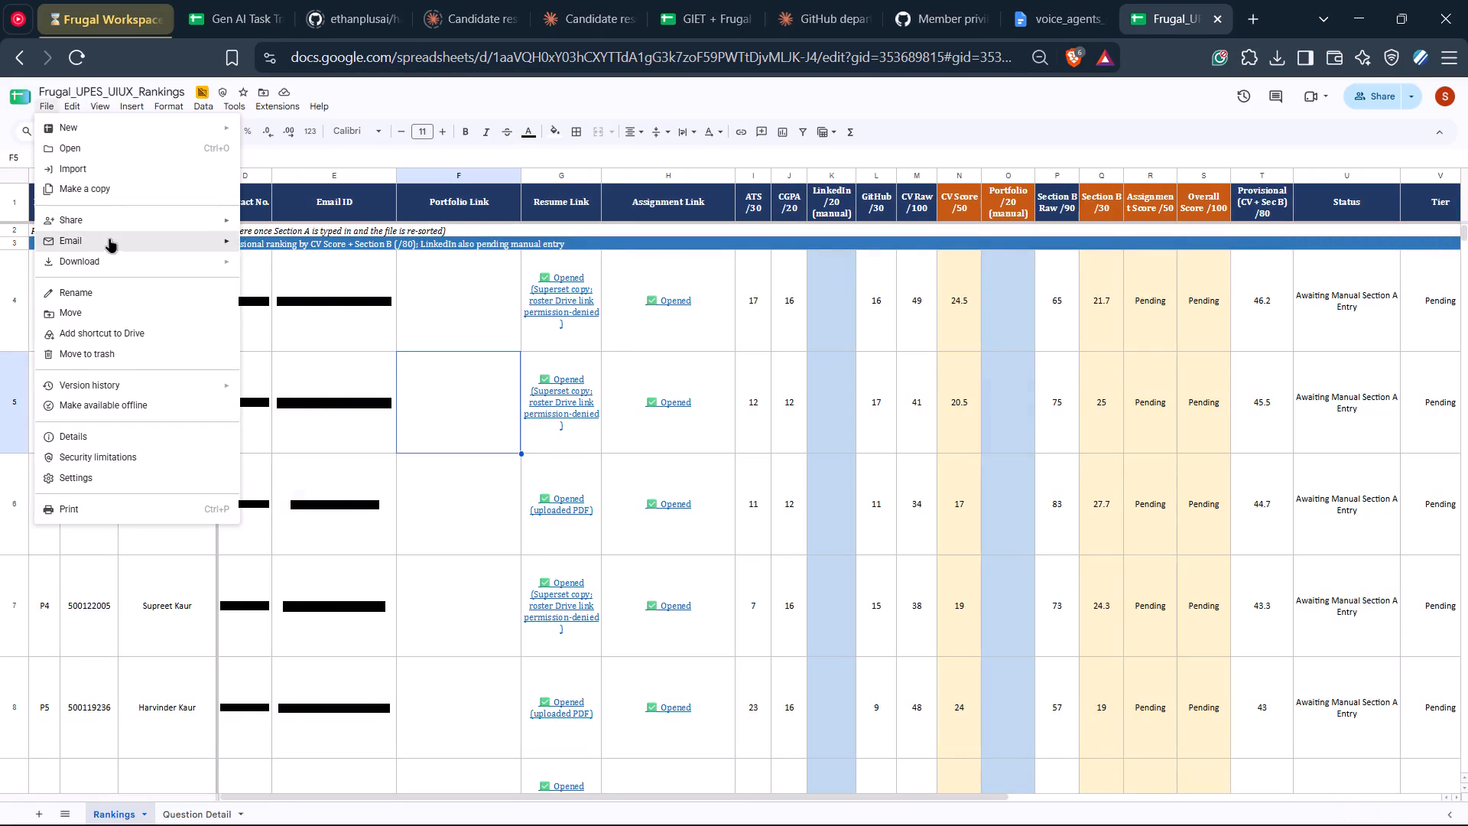
{"action": "left_click", "coordinate": [107, 259]}
{"action": "left_click", "coordinate": [360, 269]}
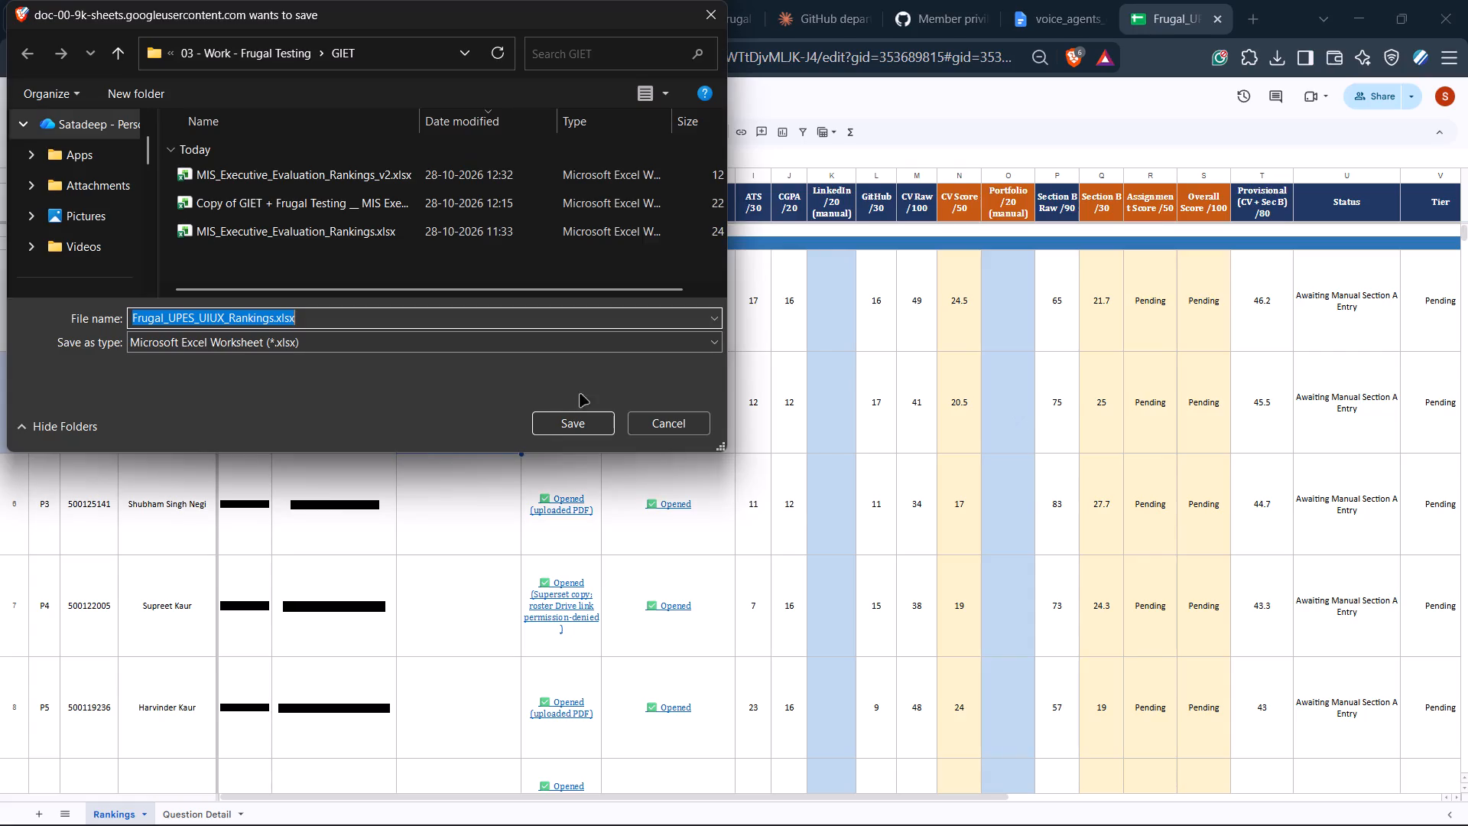
{"action": "left_click", "coordinate": [547, 420]}
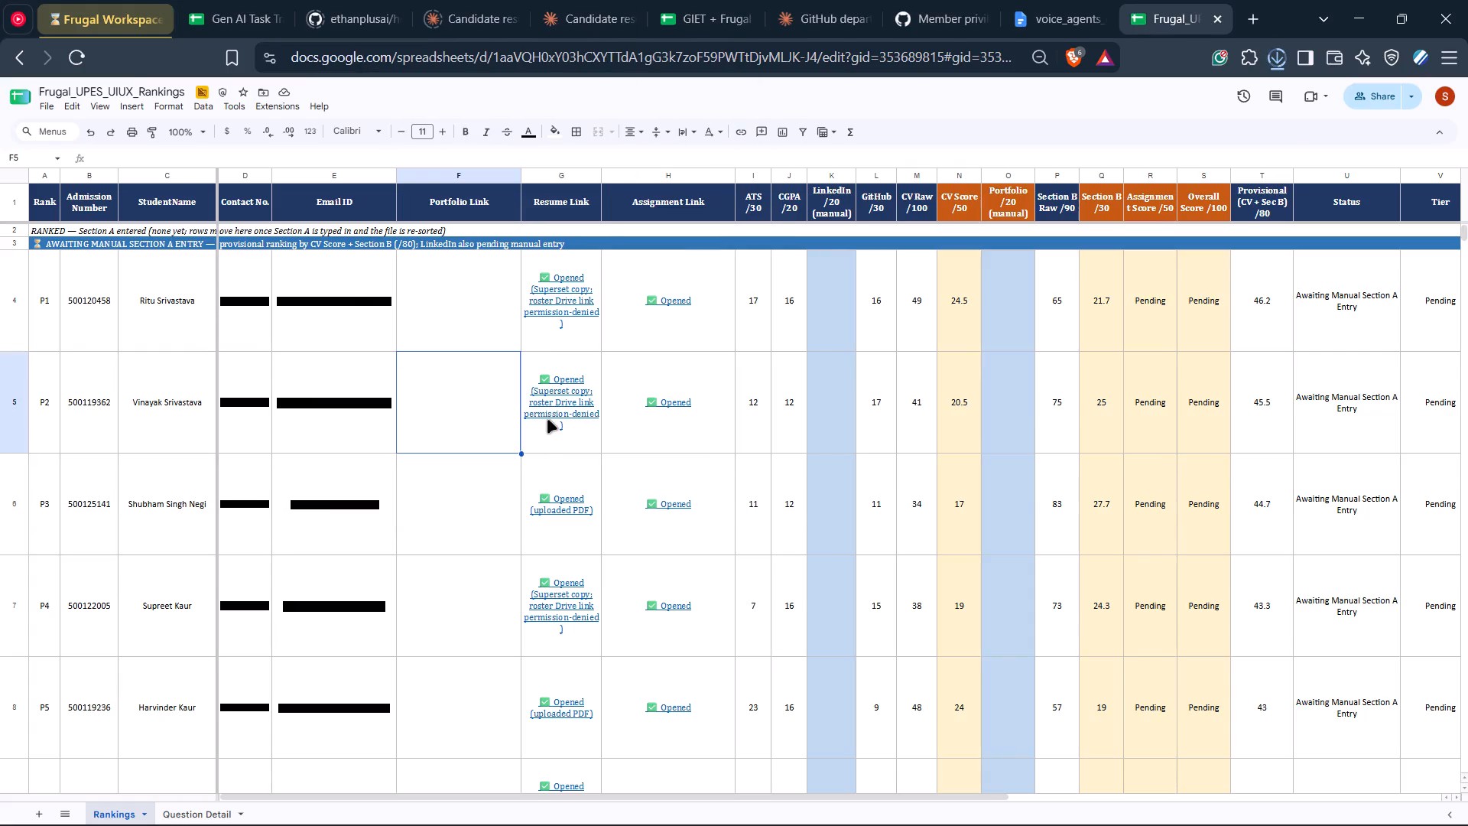
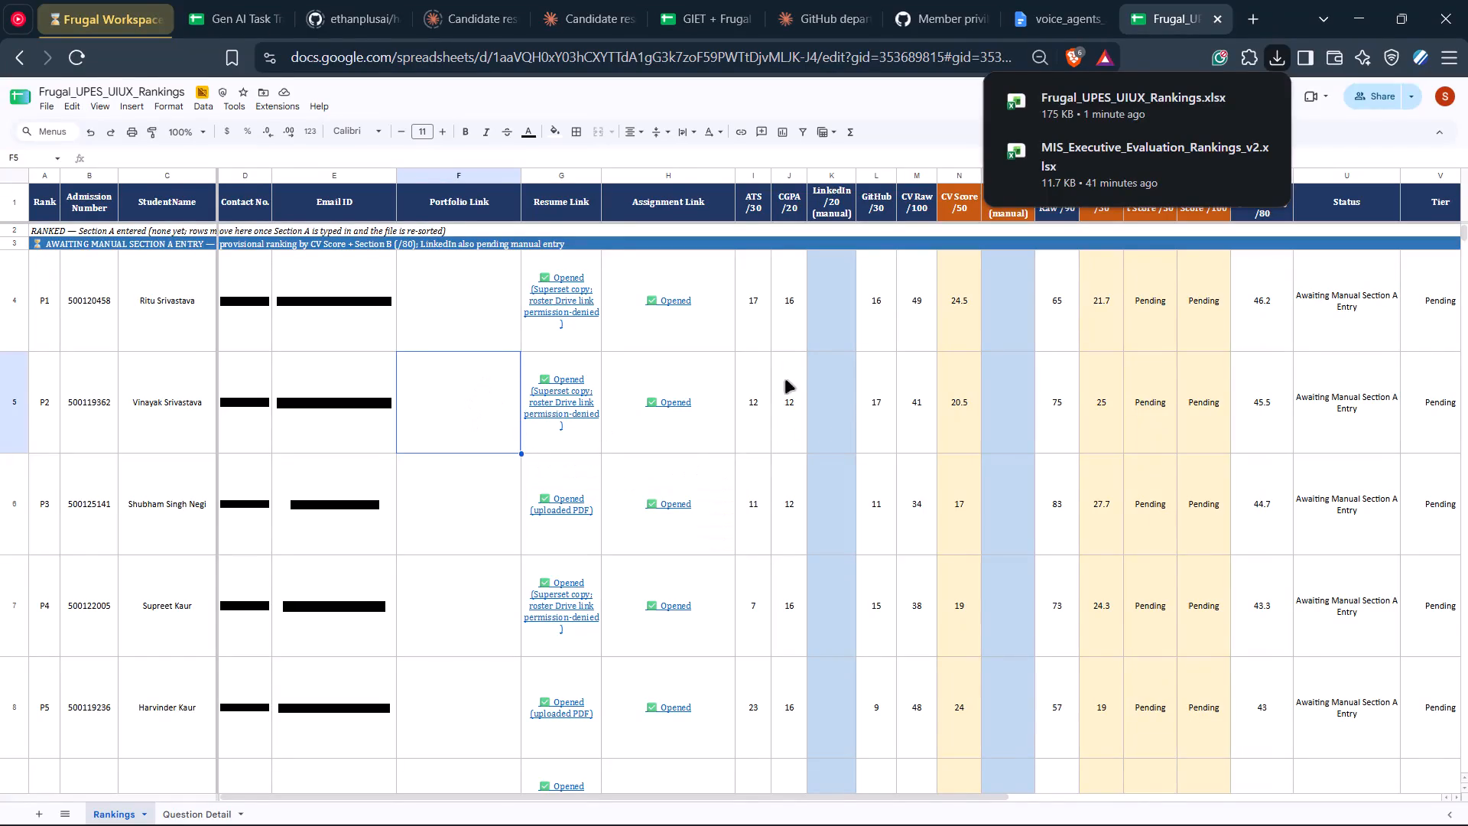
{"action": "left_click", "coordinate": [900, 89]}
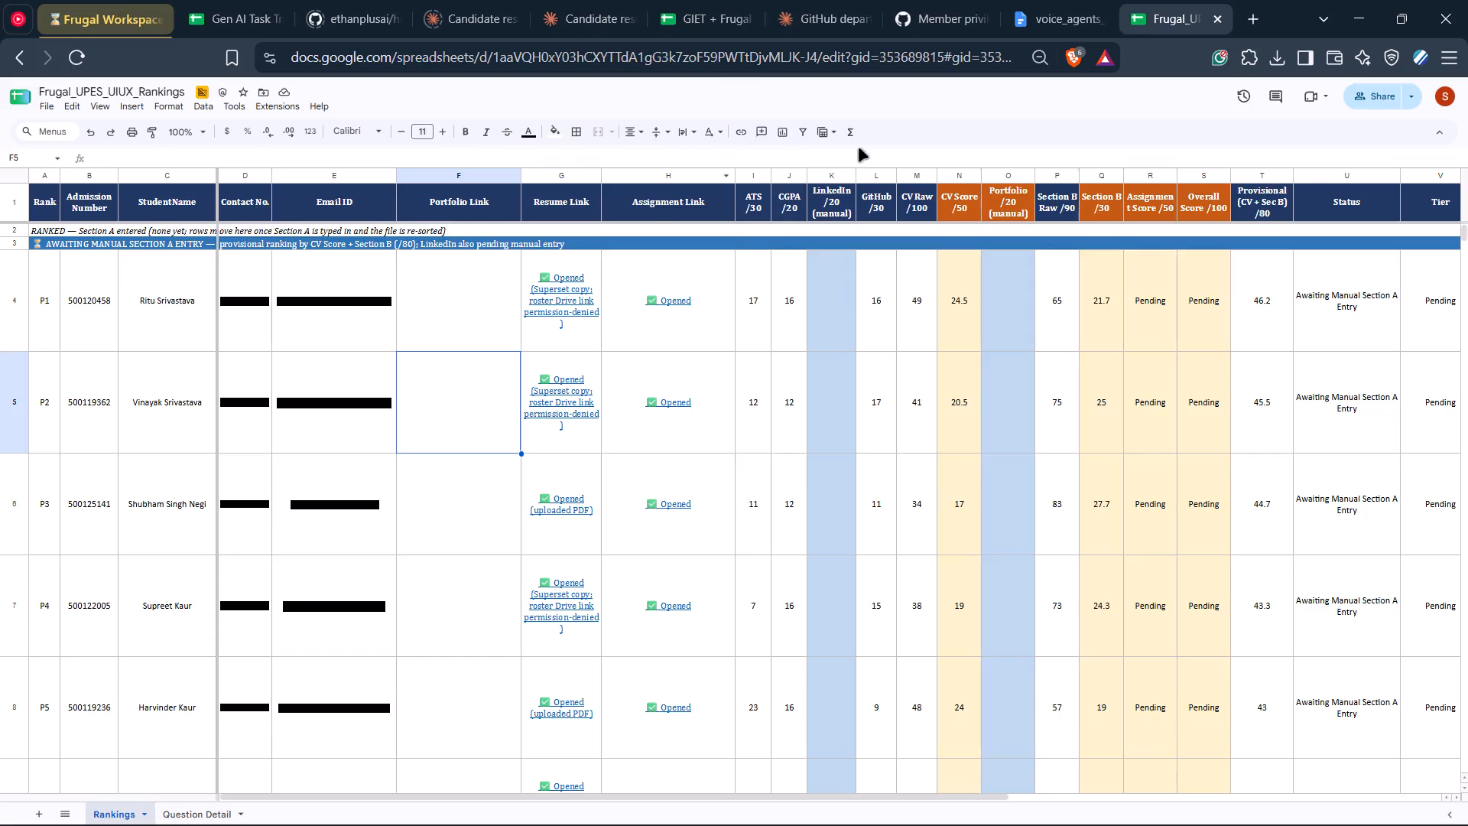
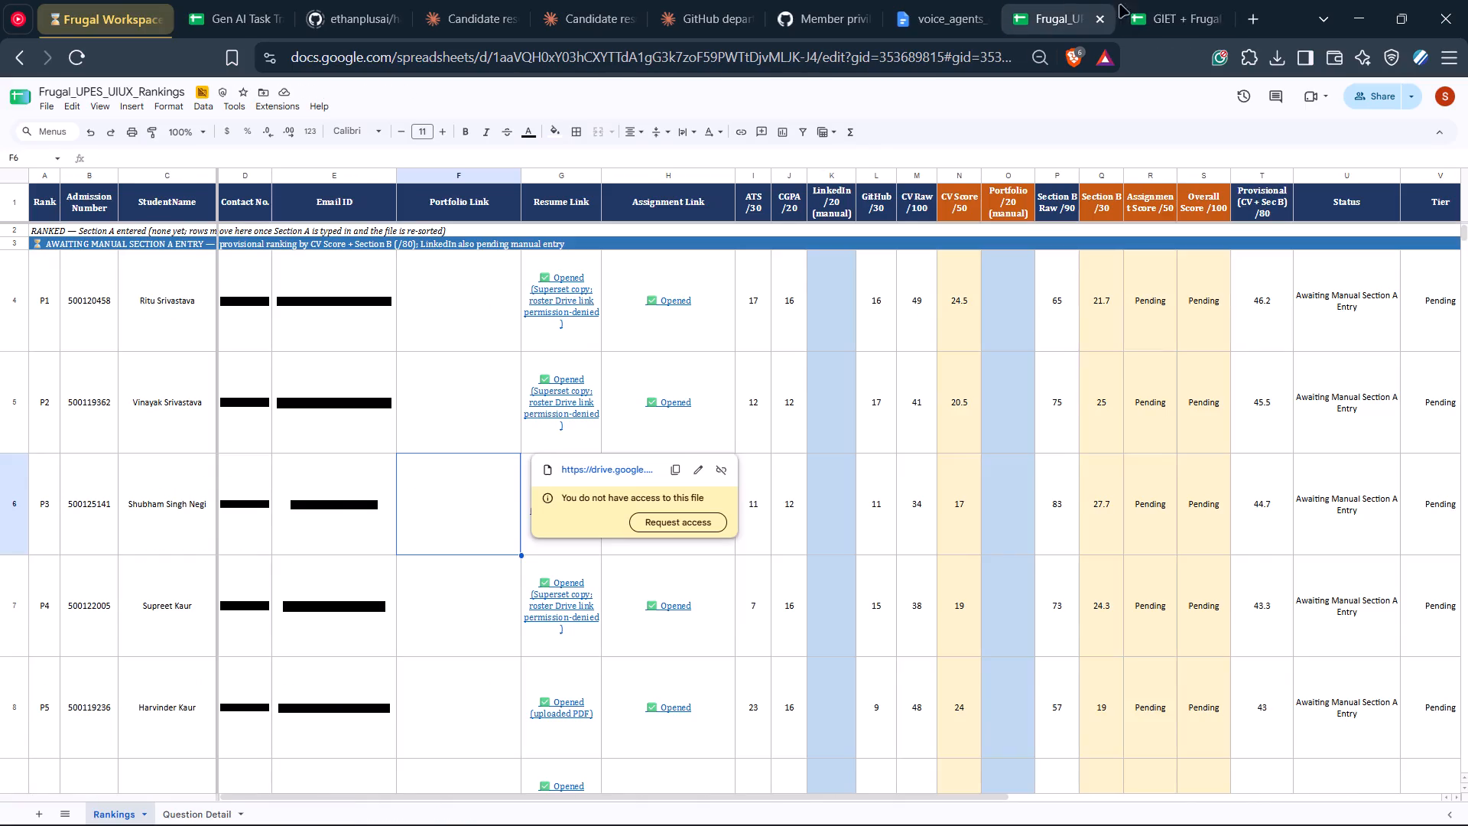
{"action": "left_click", "coordinate": [1005, 468]}
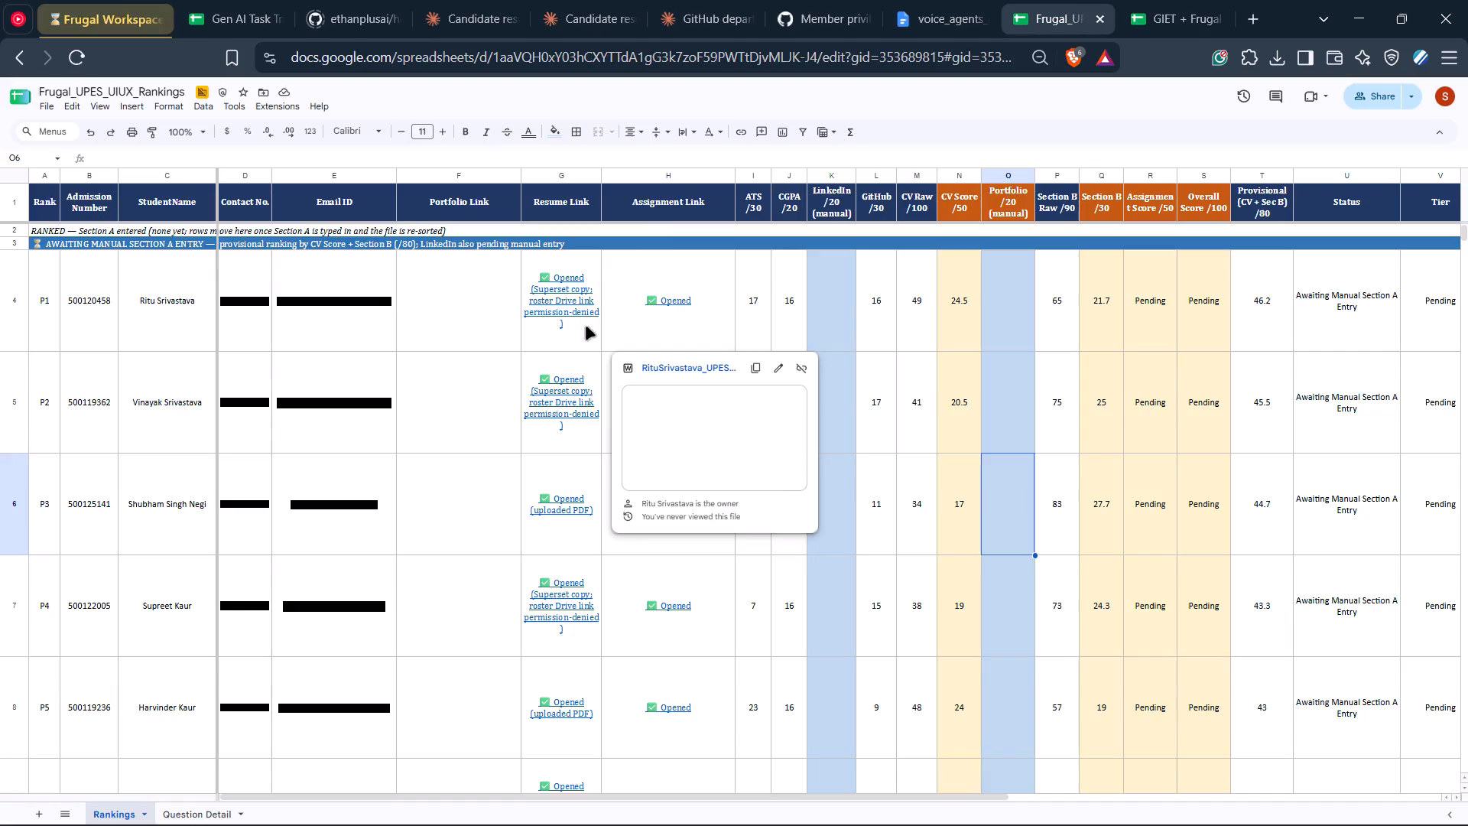
{"action": "left_click", "coordinate": [482, 317]}
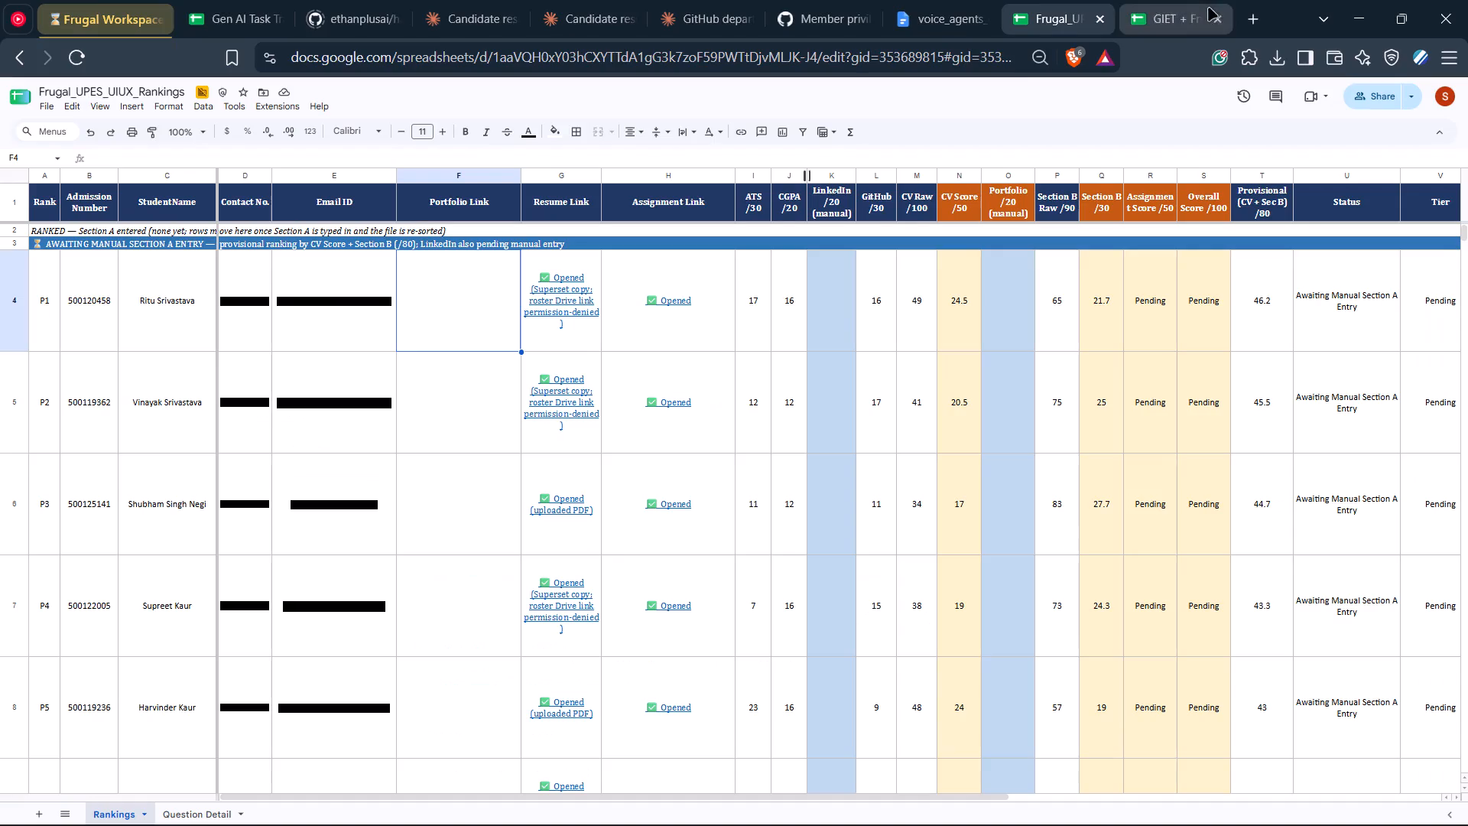
Switch to the browser's GIET + Frugal Testing MIS Executive spreadsheet.
{"action": "left_click", "coordinate": [1171, 0]}
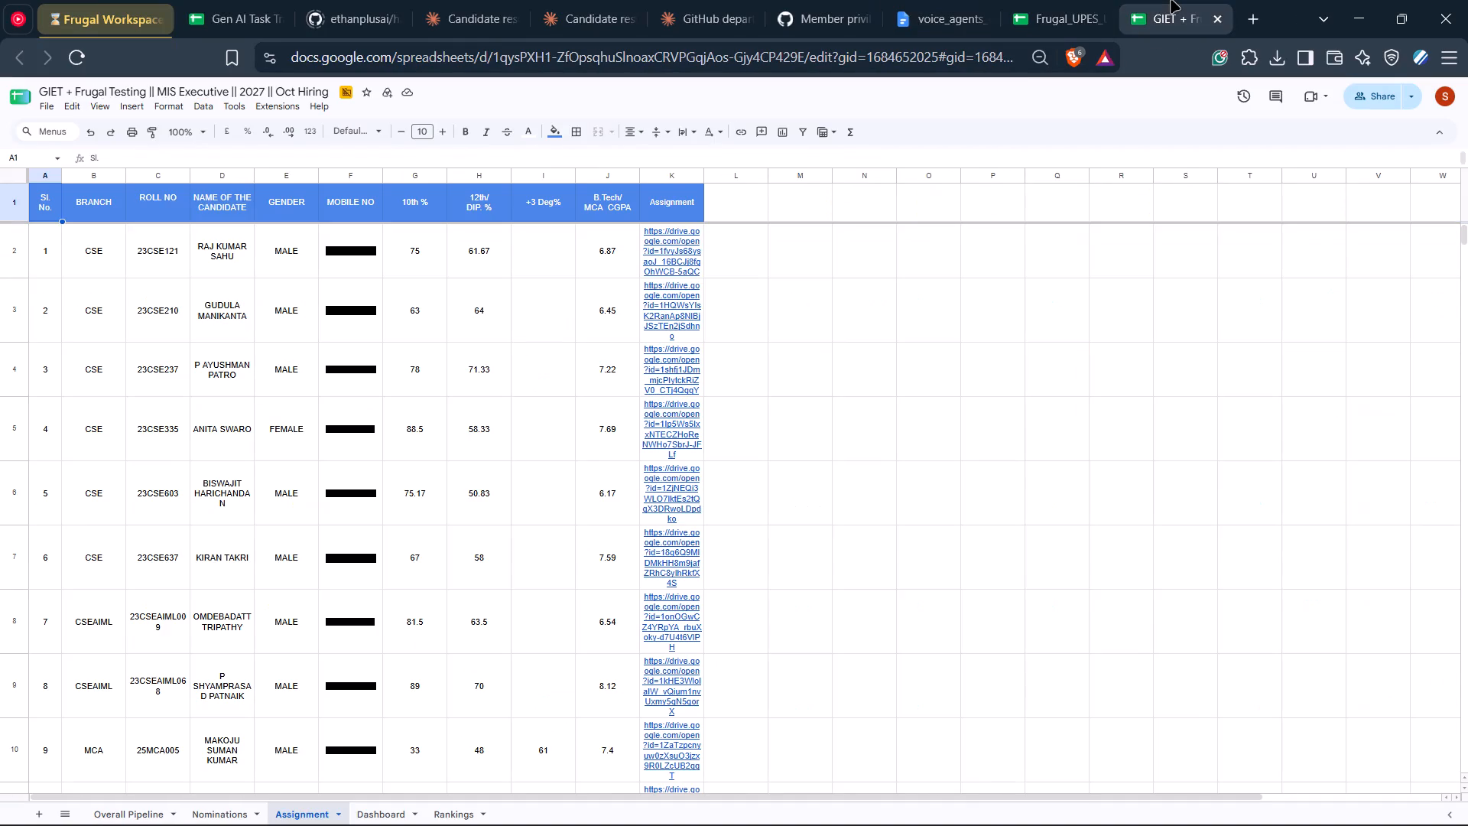
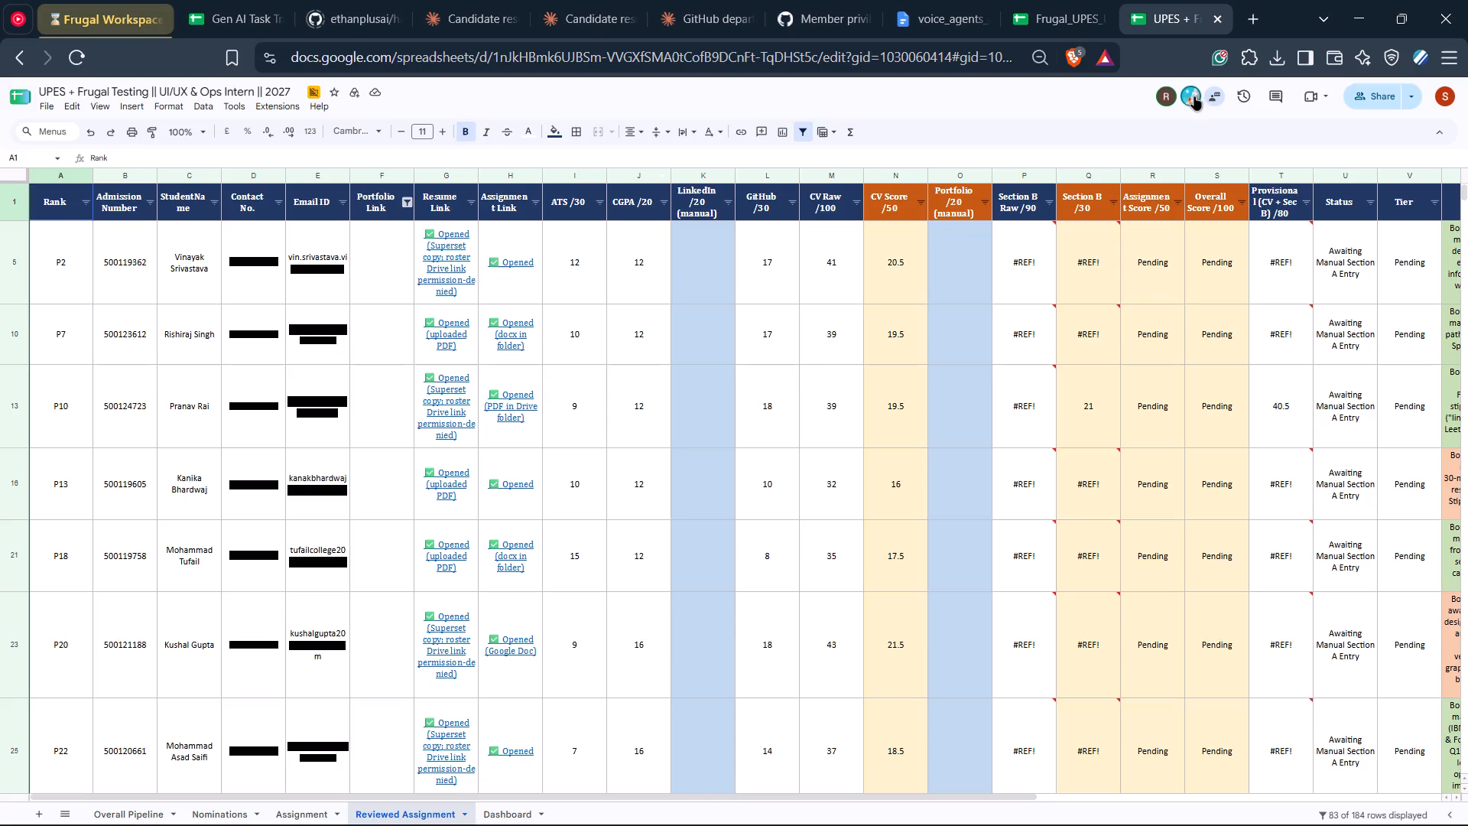
Examine the score columns and the Flag / Note column in the Reviewed Assignment sheet.
{"action": "left_click", "coordinate": [1077, 107]}
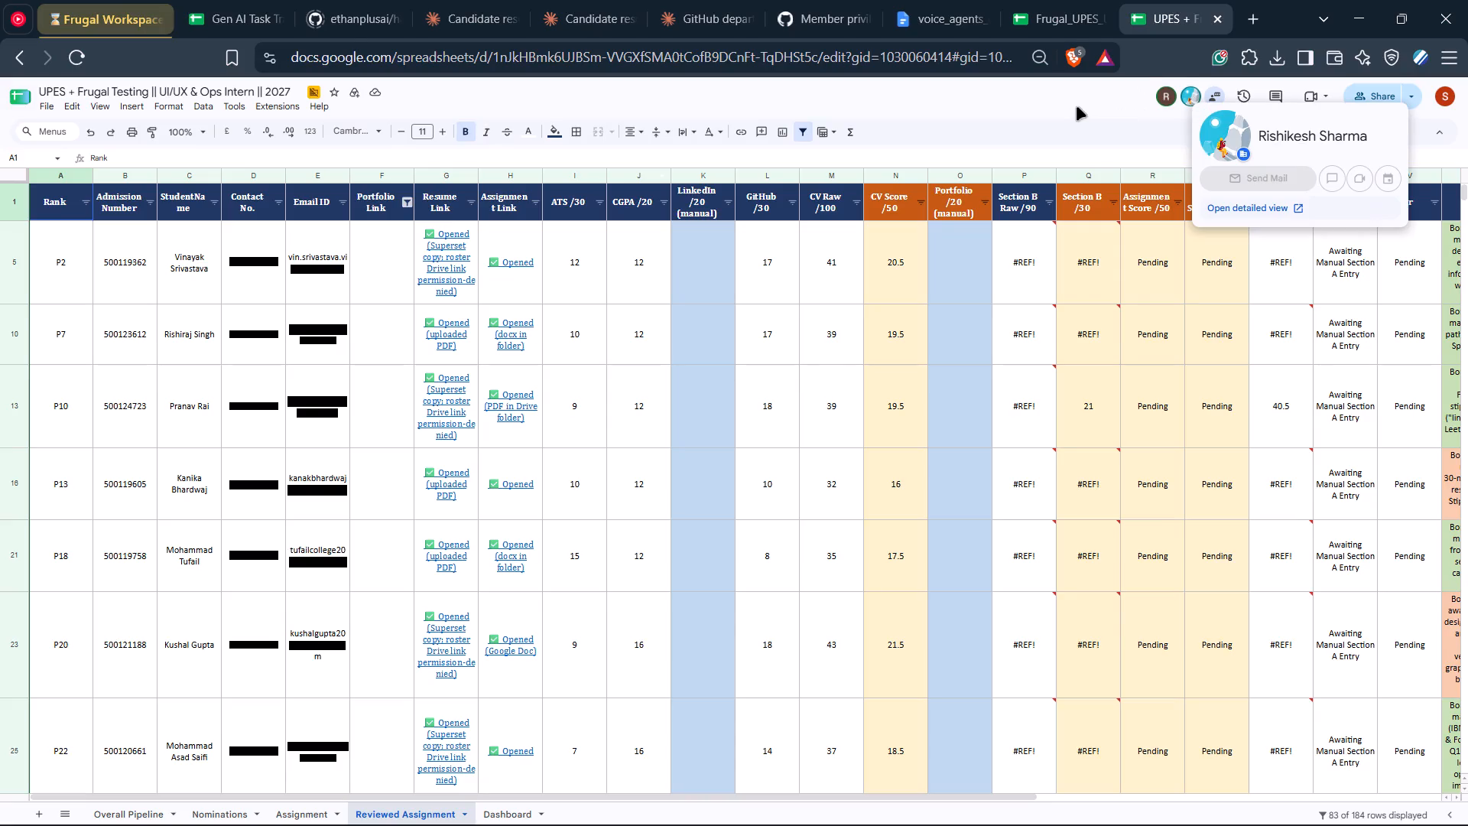
{"action": "scroll", "coordinate": [1189, 359], "scroll_direction": "left", "scroll_amount": 4}
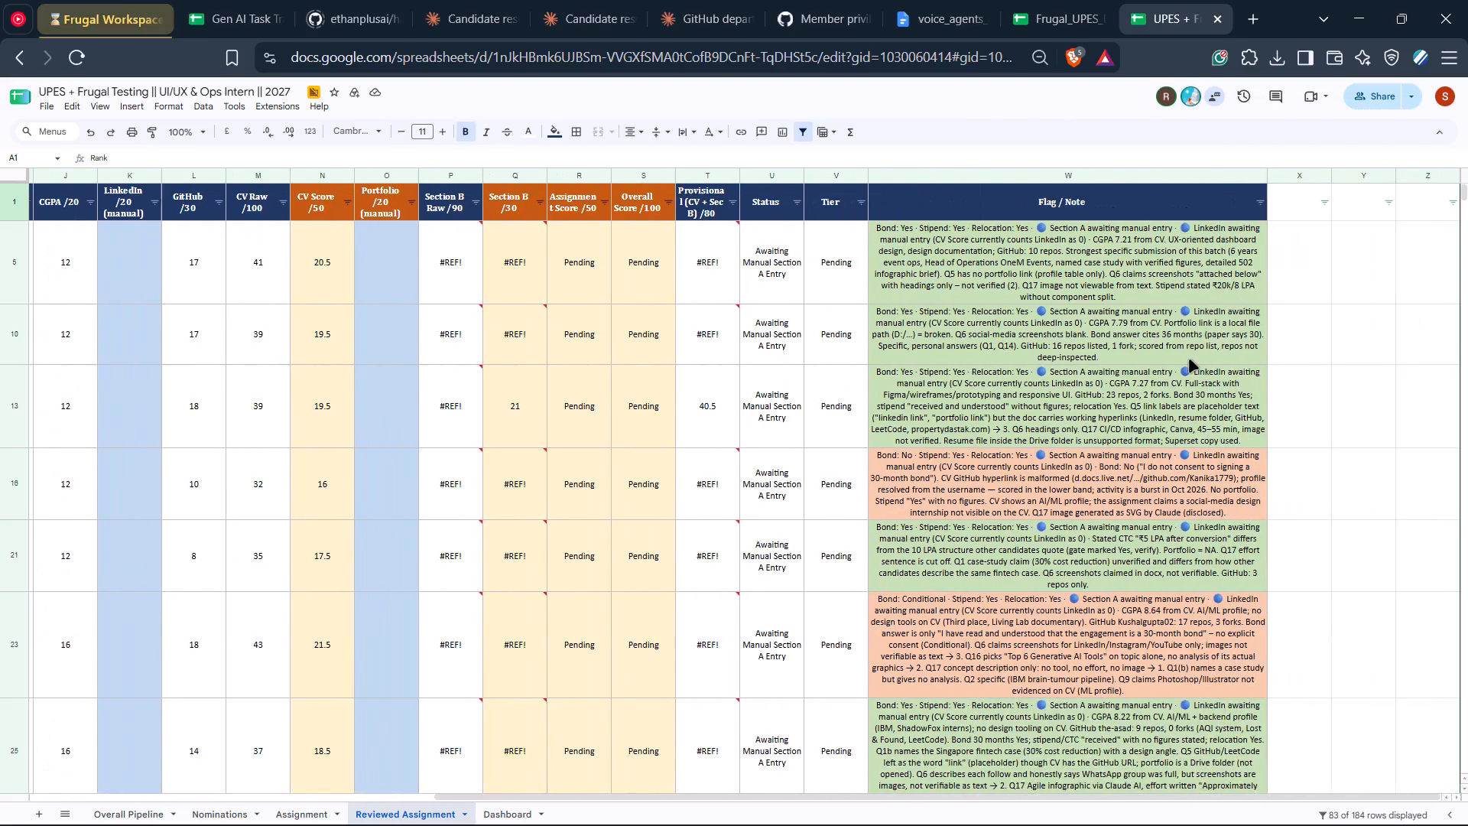
{"action": "scroll", "coordinate": [1189, 359], "scroll_direction": "right", "scroll_amount": 2}
{"action": "left_click", "coordinate": [606, 812]}
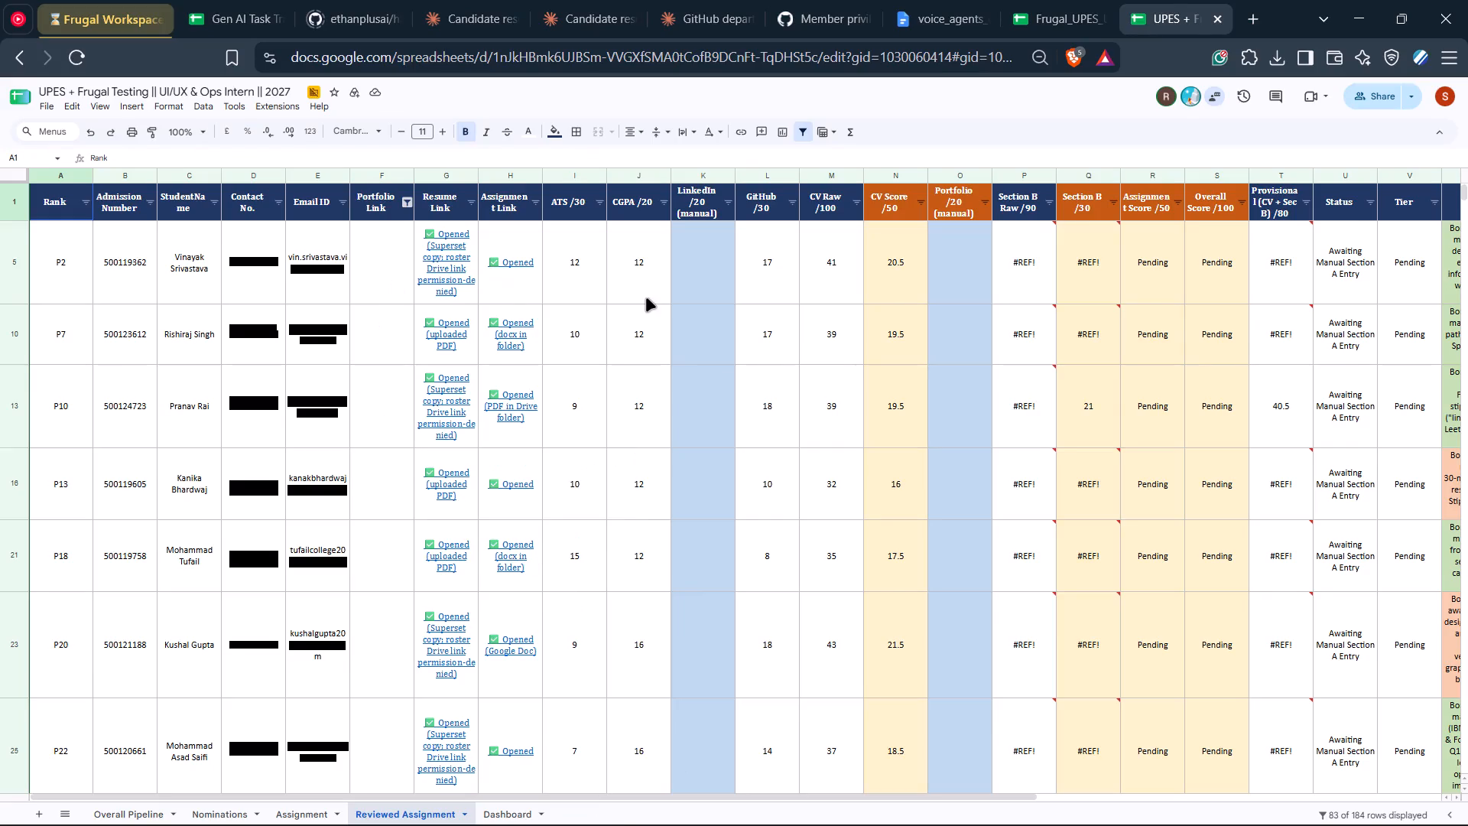
{"action": "left_click", "coordinate": [950, 261]}
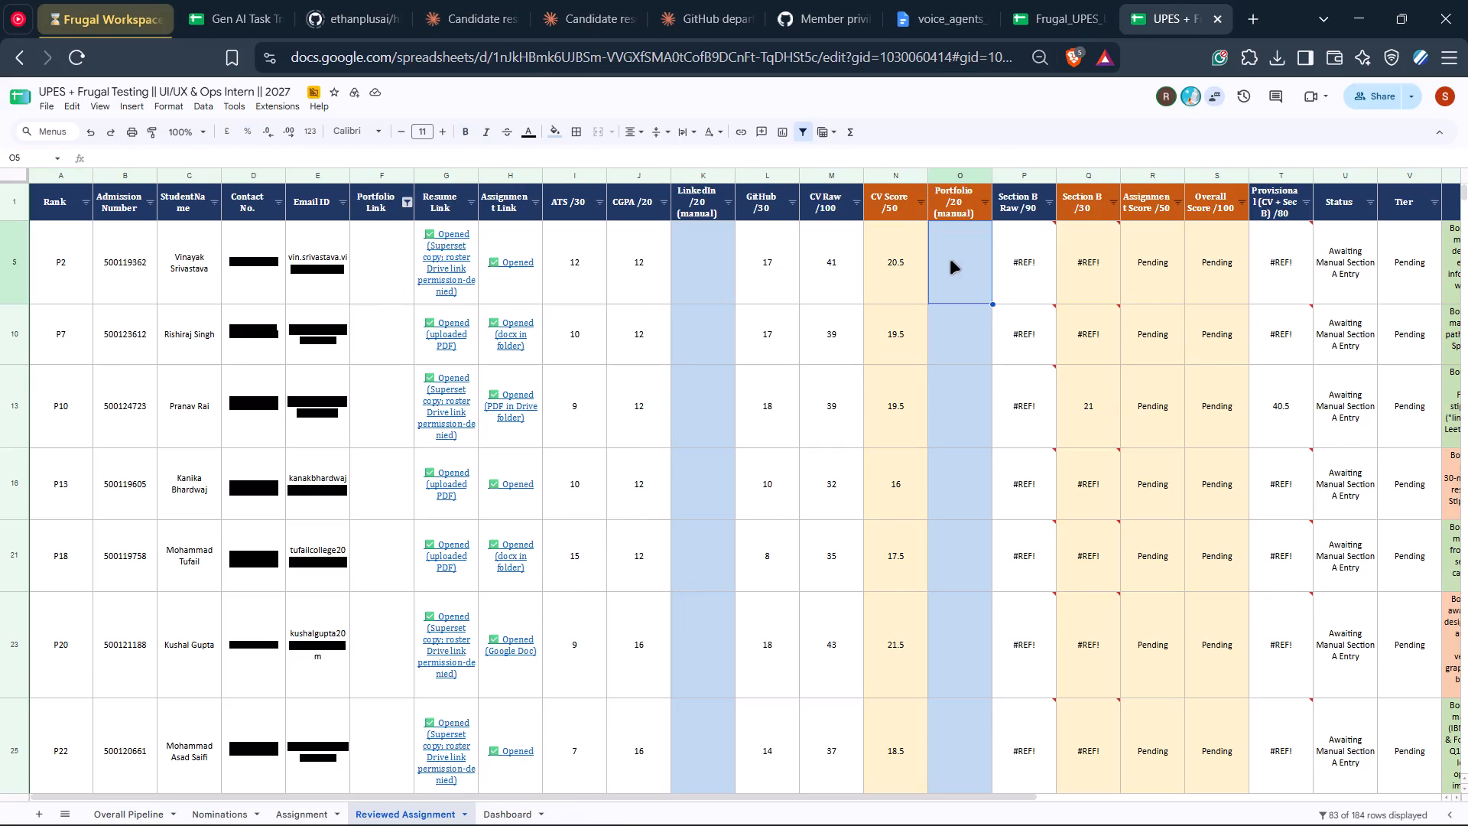
{"action": "left_click", "coordinate": [986, 92]}
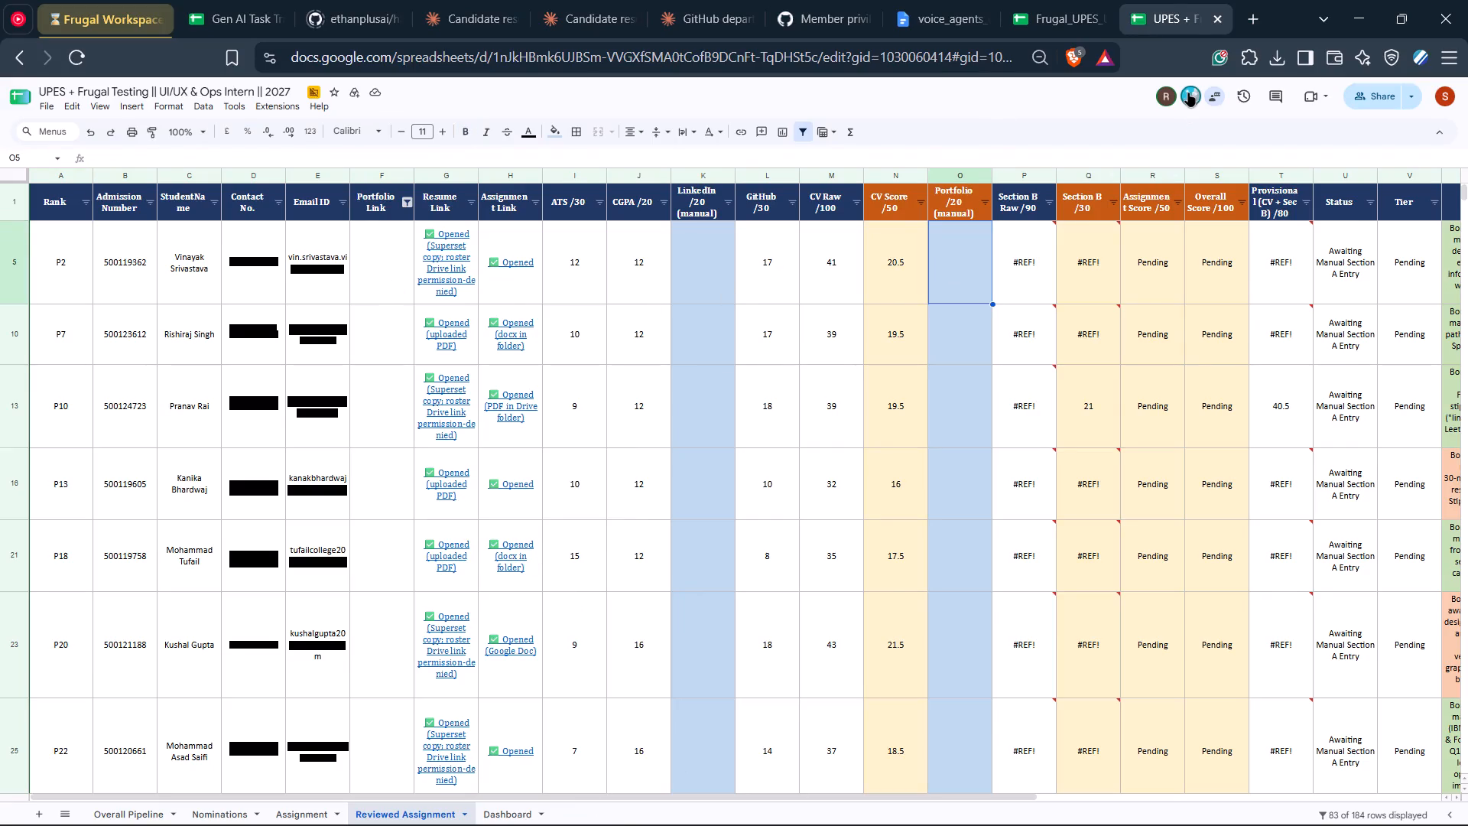
Jump to a collaborator's place in the Nominations sheet, check the Assignment sheet, and return to Reviewed Assignment.
{"action": "left_click", "coordinate": [1189, 93]}
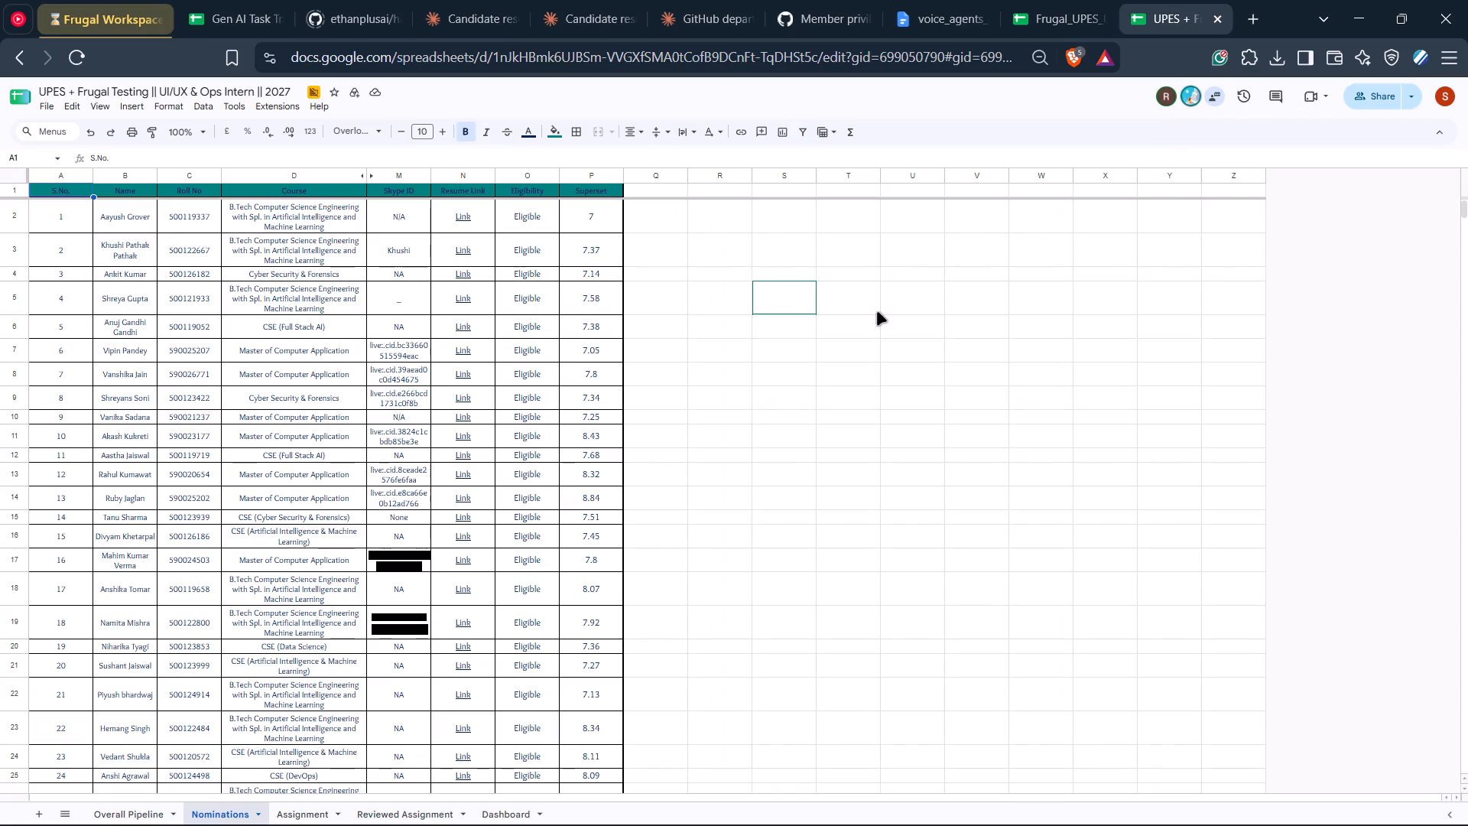
{"action": "scroll", "coordinate": [877, 312], "scroll_direction": "right", "scroll_amount": 1}
{"action": "left_click", "coordinate": [308, 811]}
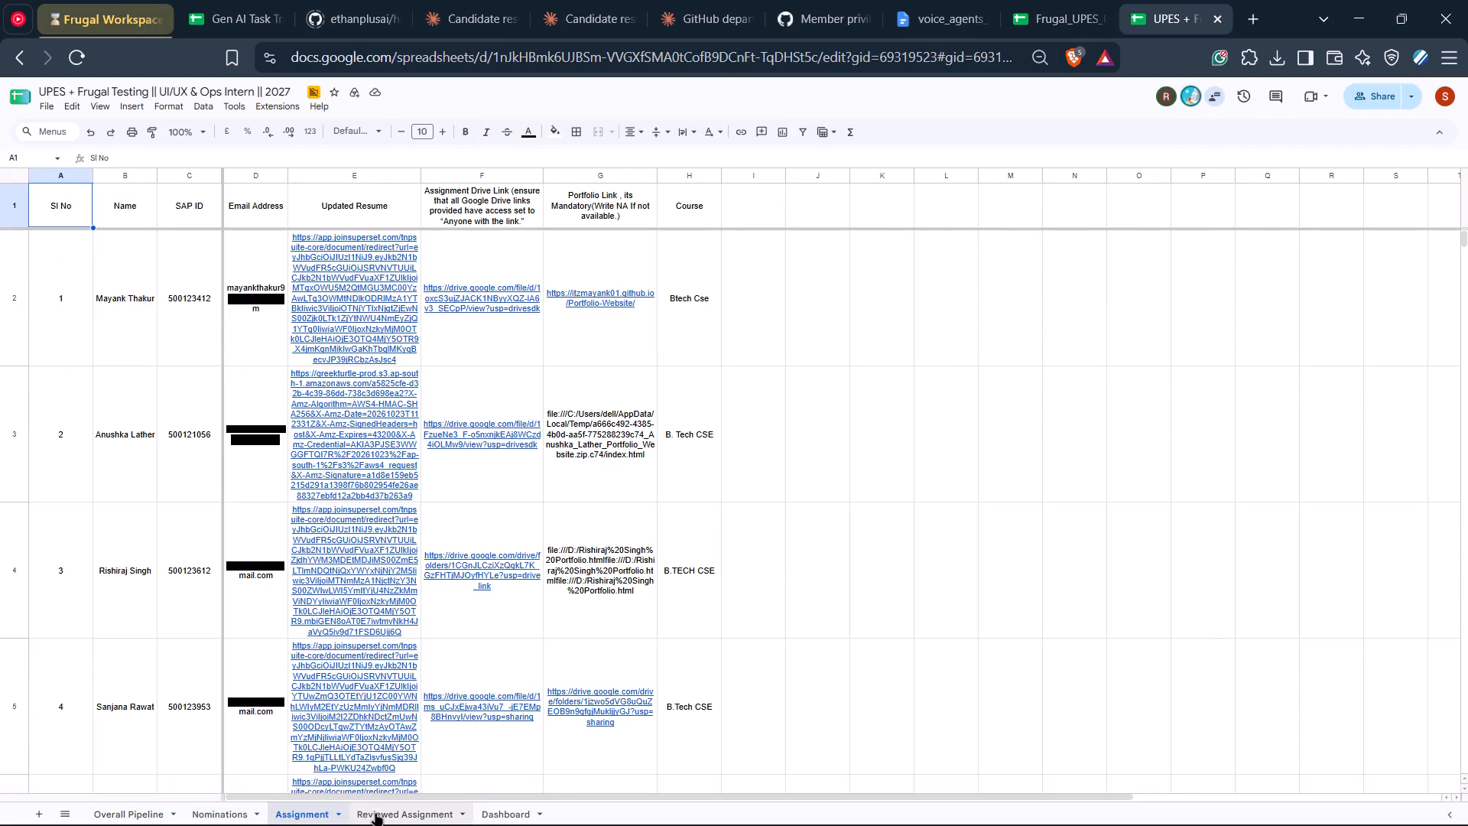
{"action": "left_click", "coordinate": [377, 812]}
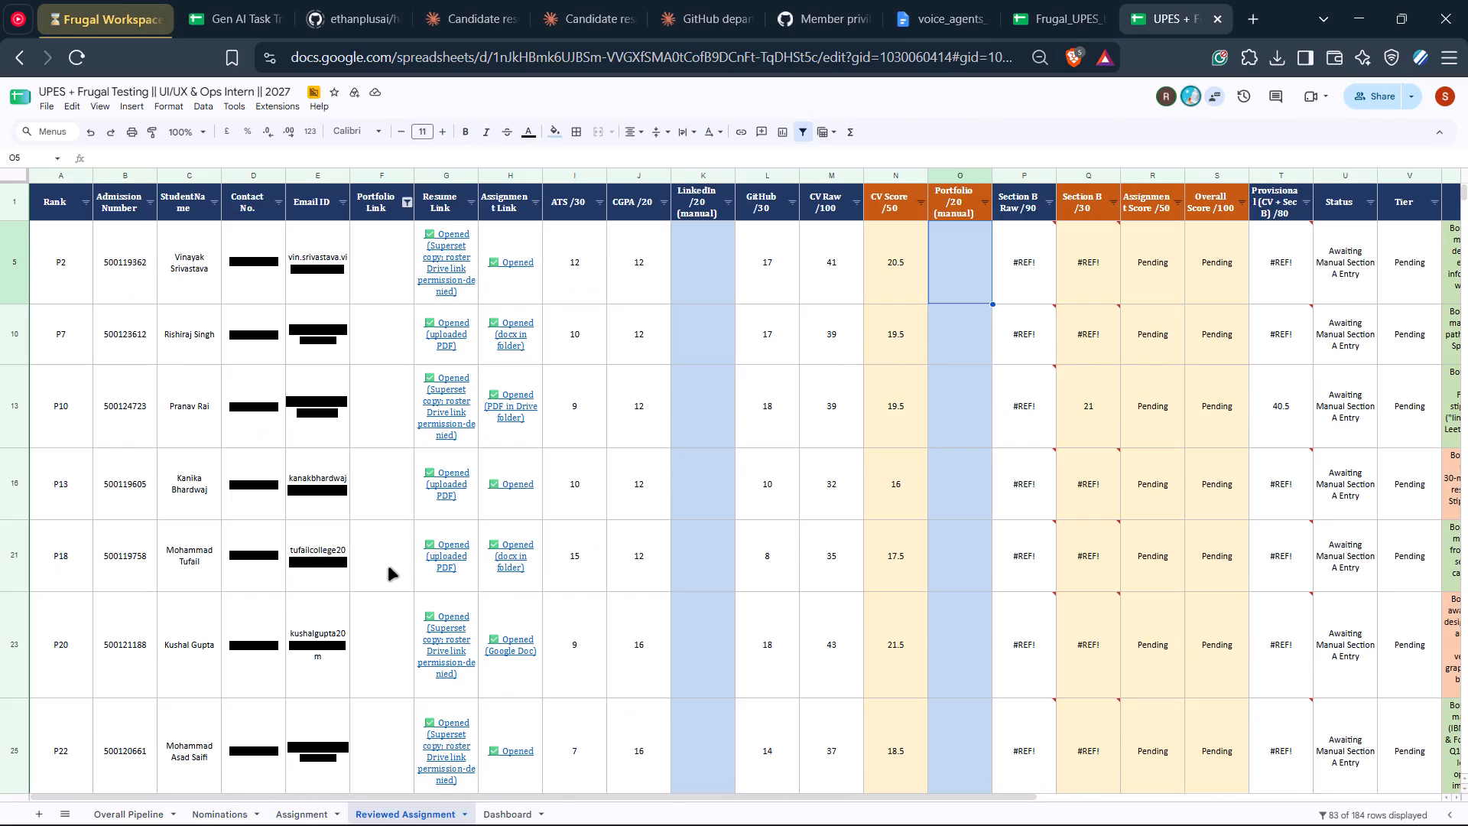
Review the columns of the Reviewed Assignment sheet and the list of all sheets in the workbook.
{"action": "scroll", "coordinate": [388, 567], "scroll_direction": "up", "scroll_amount": 2}
{"action": "scroll", "coordinate": [388, 567], "scroll_direction": "left", "scroll_amount": 2}
{"action": "scroll", "coordinate": [388, 567], "scroll_direction": "up", "scroll_amount": 1}
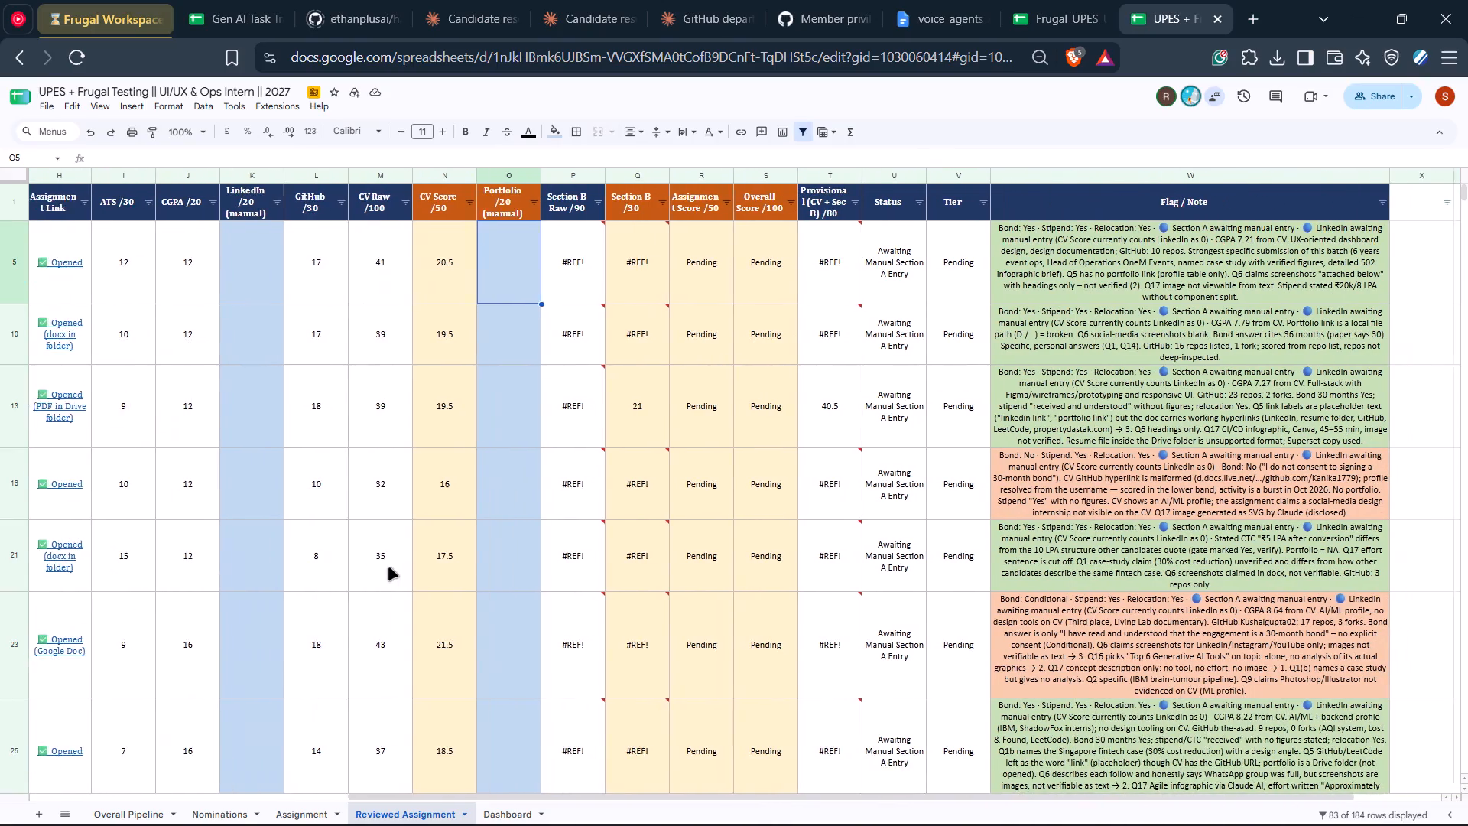
{"action": "scroll", "coordinate": [388, 567], "scroll_direction": "up", "scroll_amount": 1}
{"action": "scroll", "coordinate": [388, 567], "scroll_direction": "right", "scroll_amount": 3}
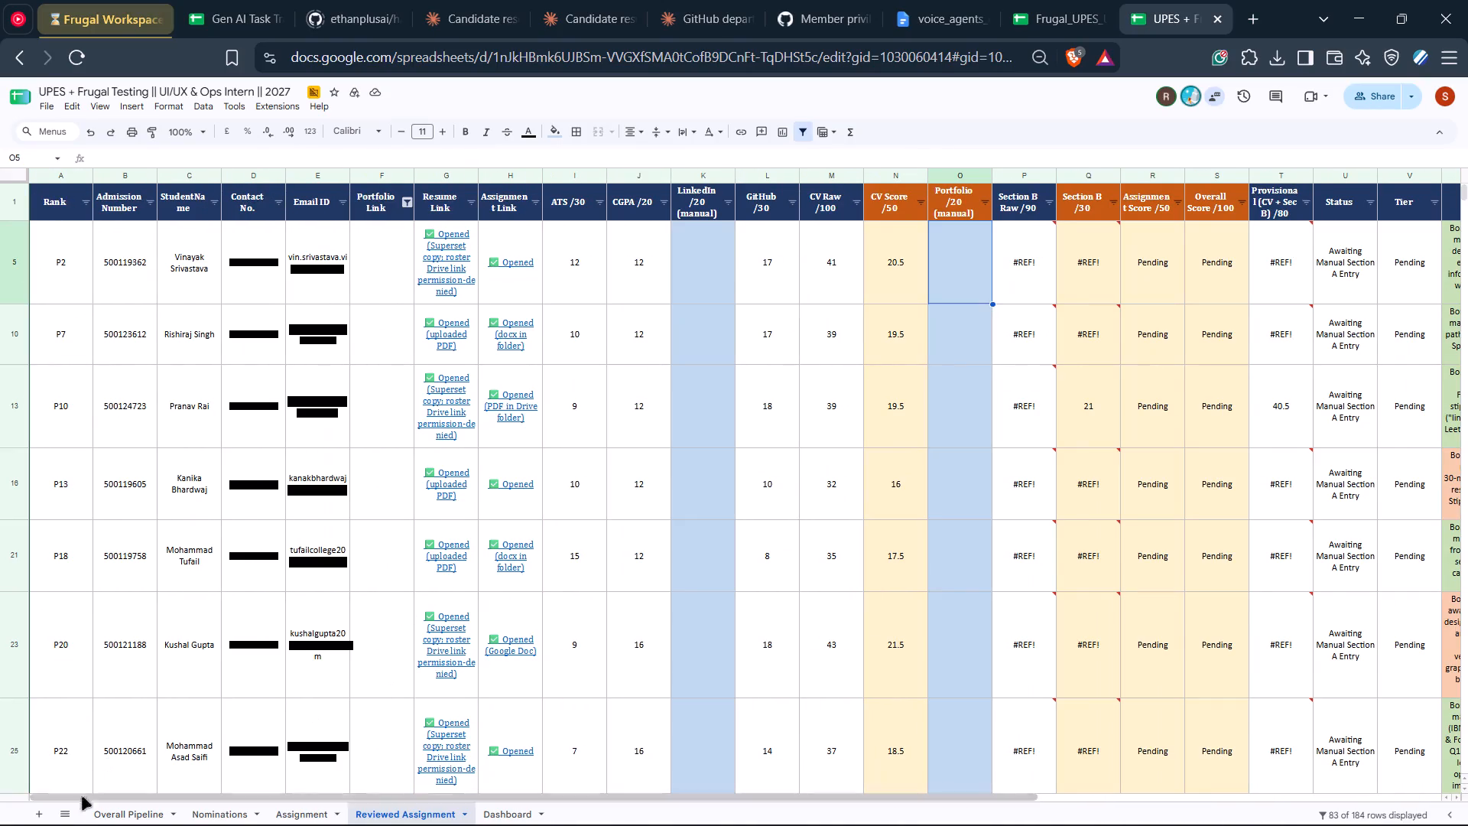
{"action": "left_click", "coordinate": [64, 816]}
{"action": "right_click", "coordinate": [64, 816]}
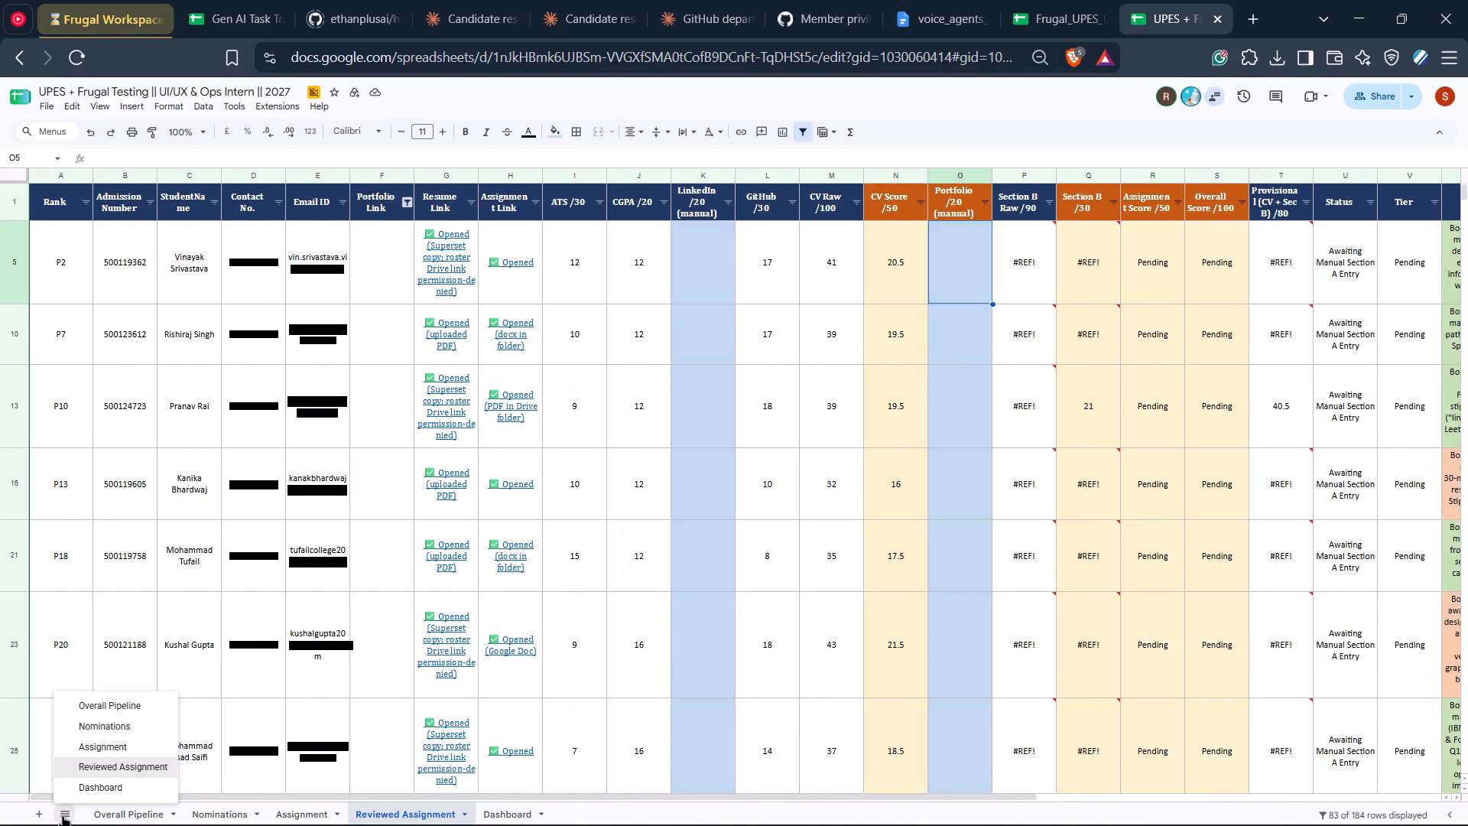
{"action": "left_click", "coordinate": [593, 815]}
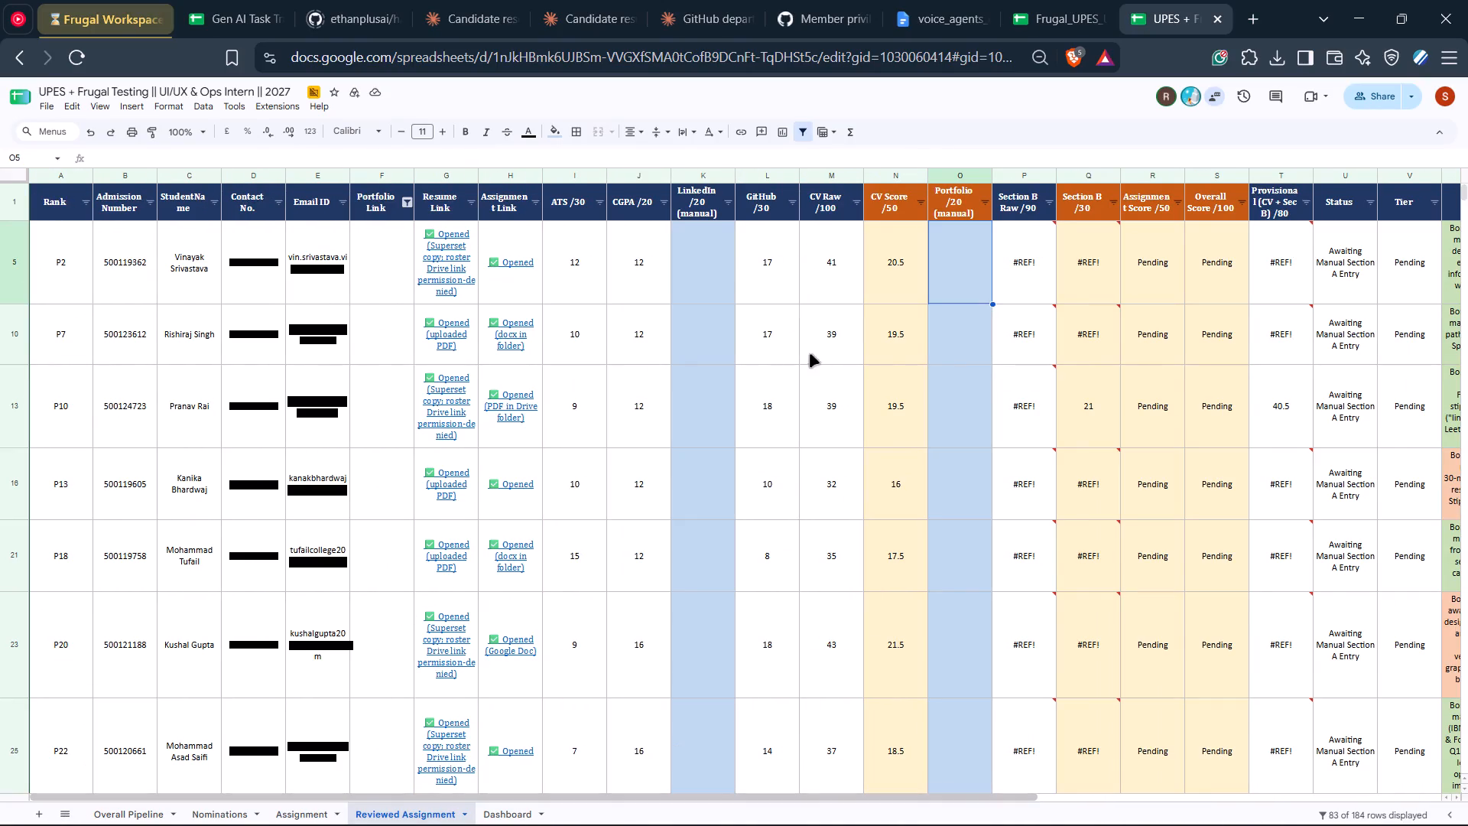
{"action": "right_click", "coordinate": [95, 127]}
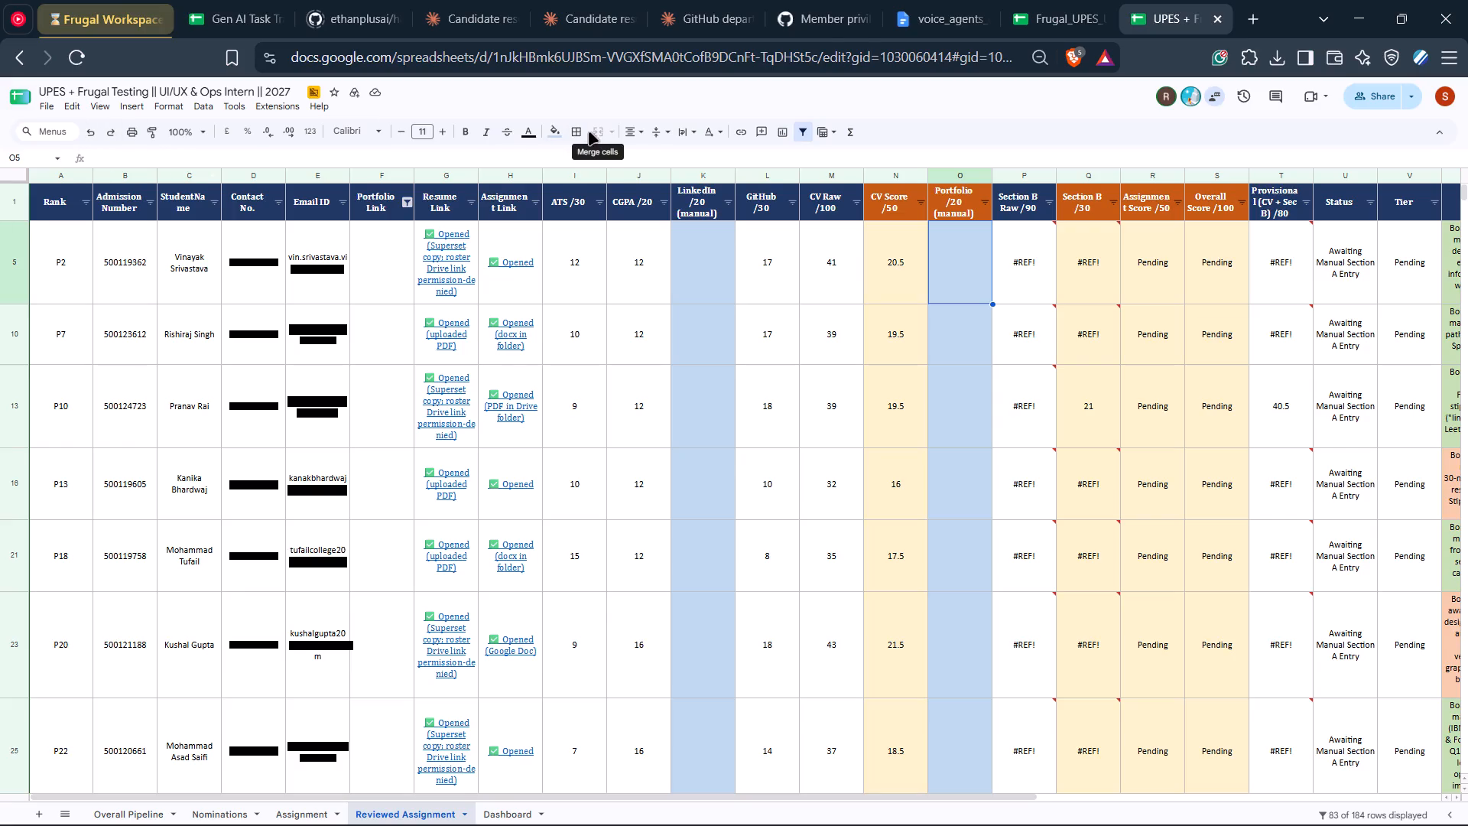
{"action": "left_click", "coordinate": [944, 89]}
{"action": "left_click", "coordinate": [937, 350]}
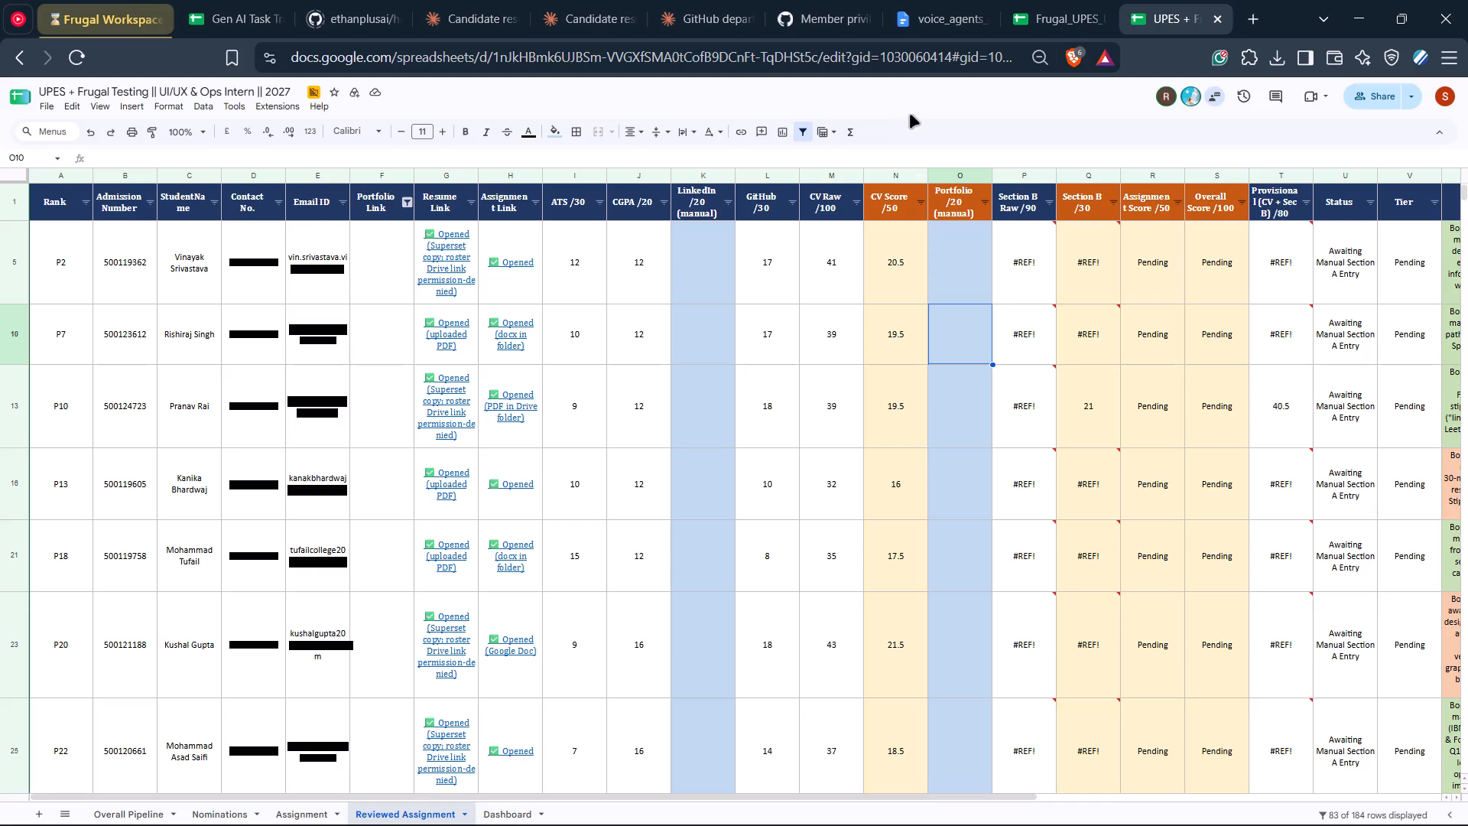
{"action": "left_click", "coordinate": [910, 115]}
Jump to the other collaborator's place in the Reviewed Assignment sheet and return to the first candidates.
{"action": "left_click", "coordinate": [1161, 94]}
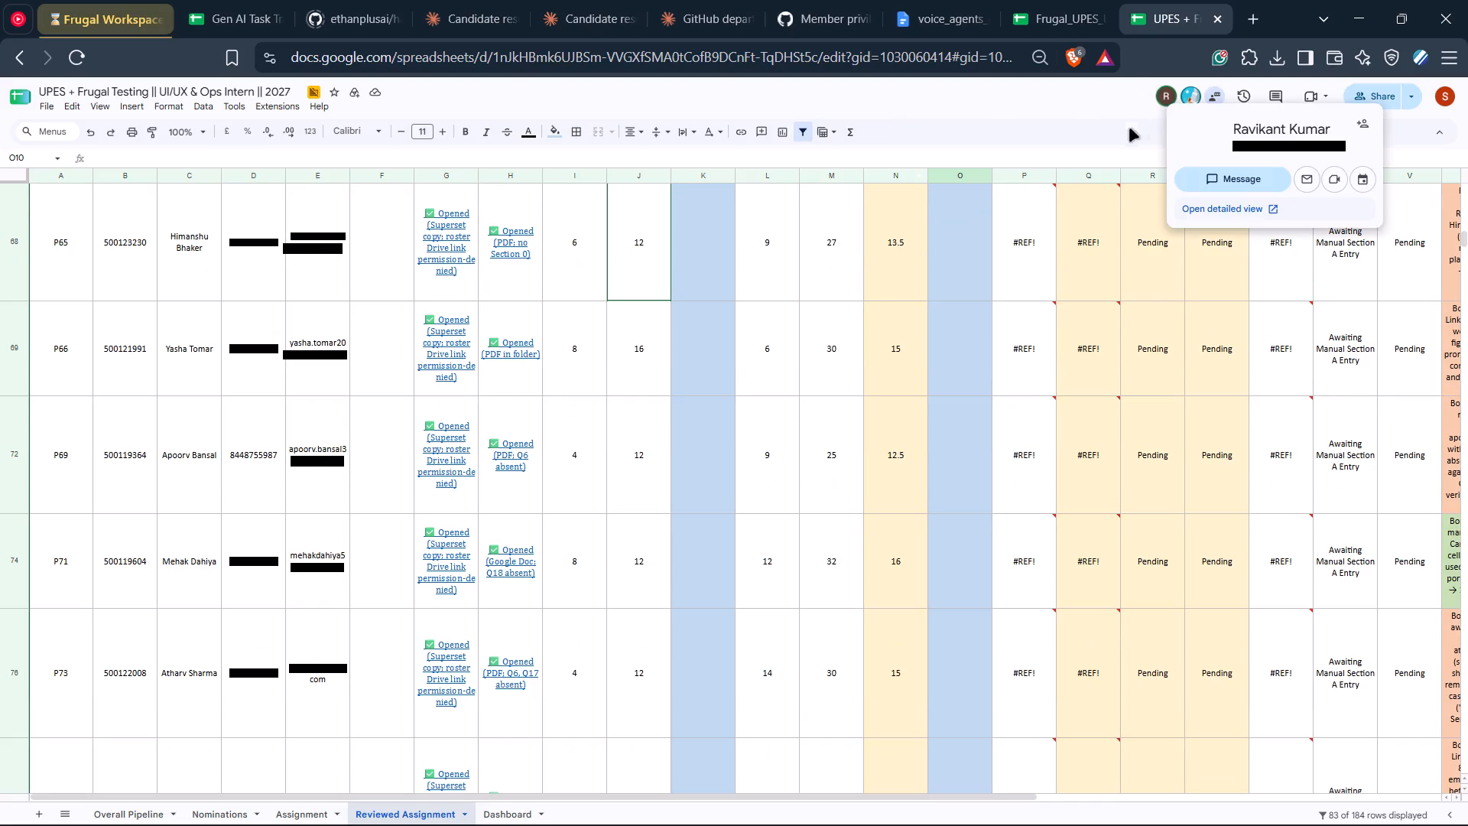
{"action": "scroll", "coordinate": [935, 317], "scroll_direction": "up", "scroll_amount": 8}
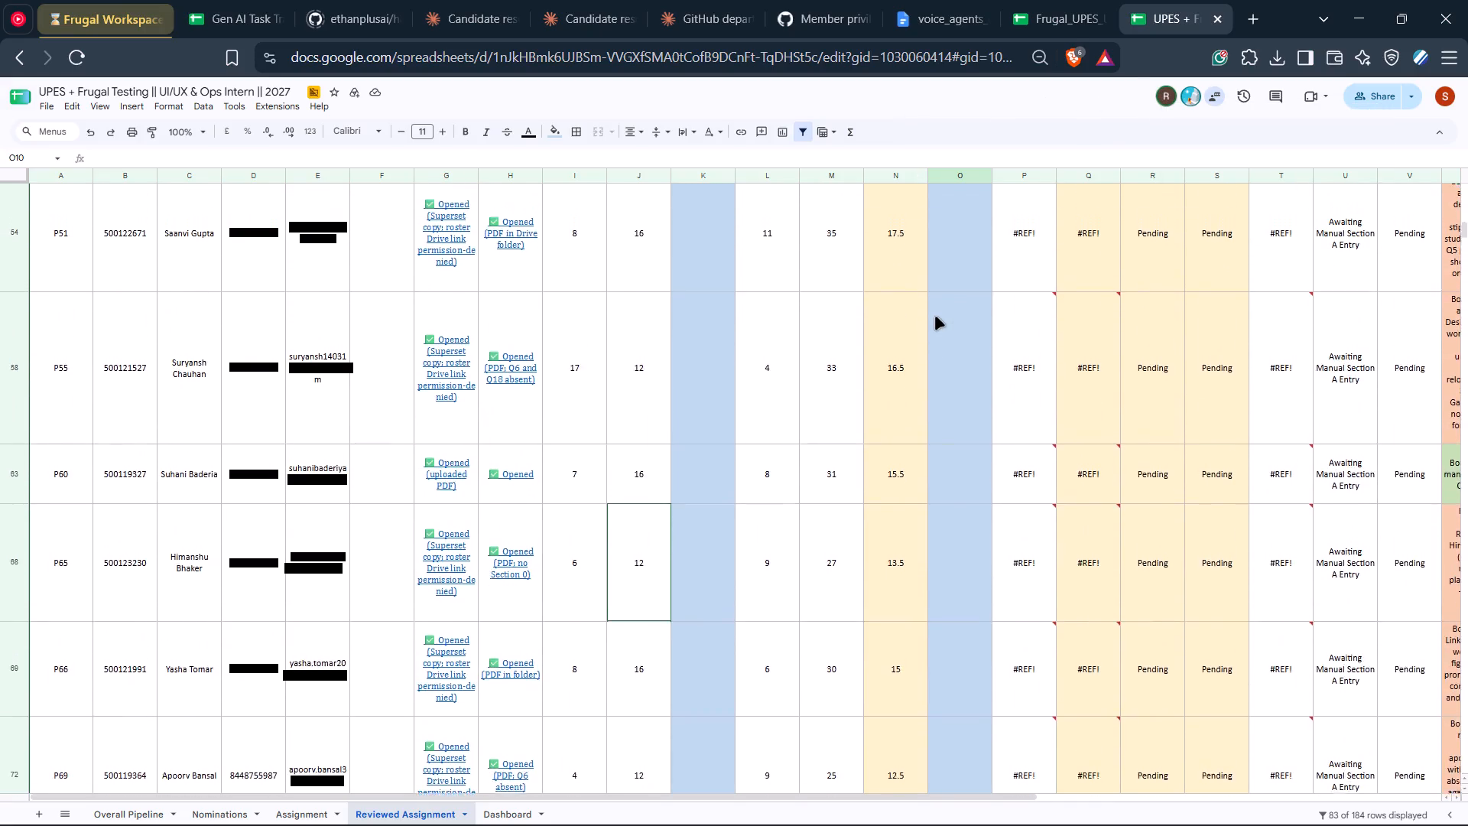
{"action": "scroll", "coordinate": [935, 317], "scroll_direction": "up", "scroll_amount": 6}
{"action": "left_click", "coordinate": [992, 86]}
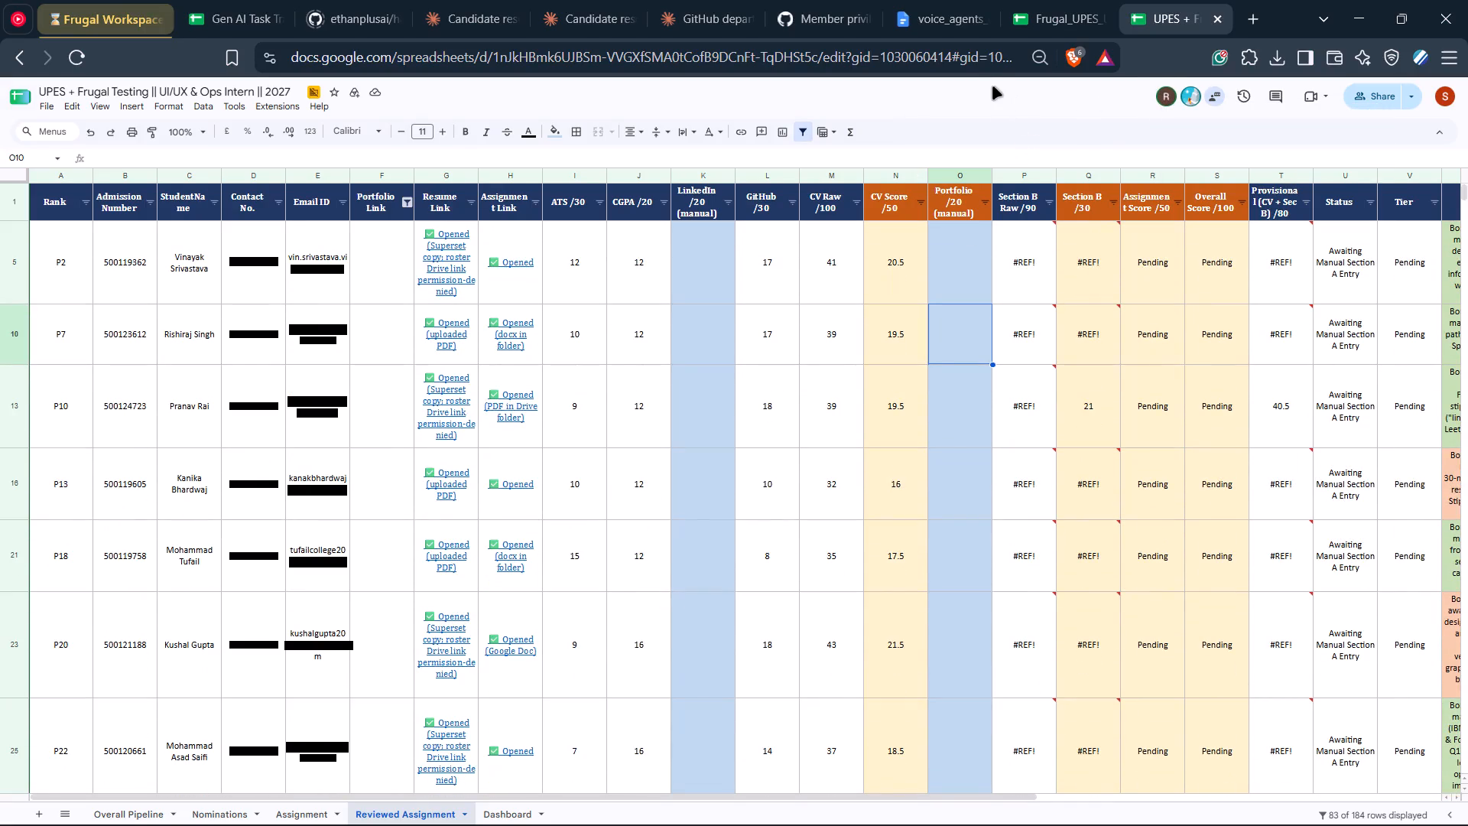
Examine the filtered candidate rows in Reviewed Assignment, from the Portfolio Link column across to the Flag / Note column.
{"action": "scroll", "coordinate": [1158, 337], "scroll_direction": "left", "scroll_amount": 1}
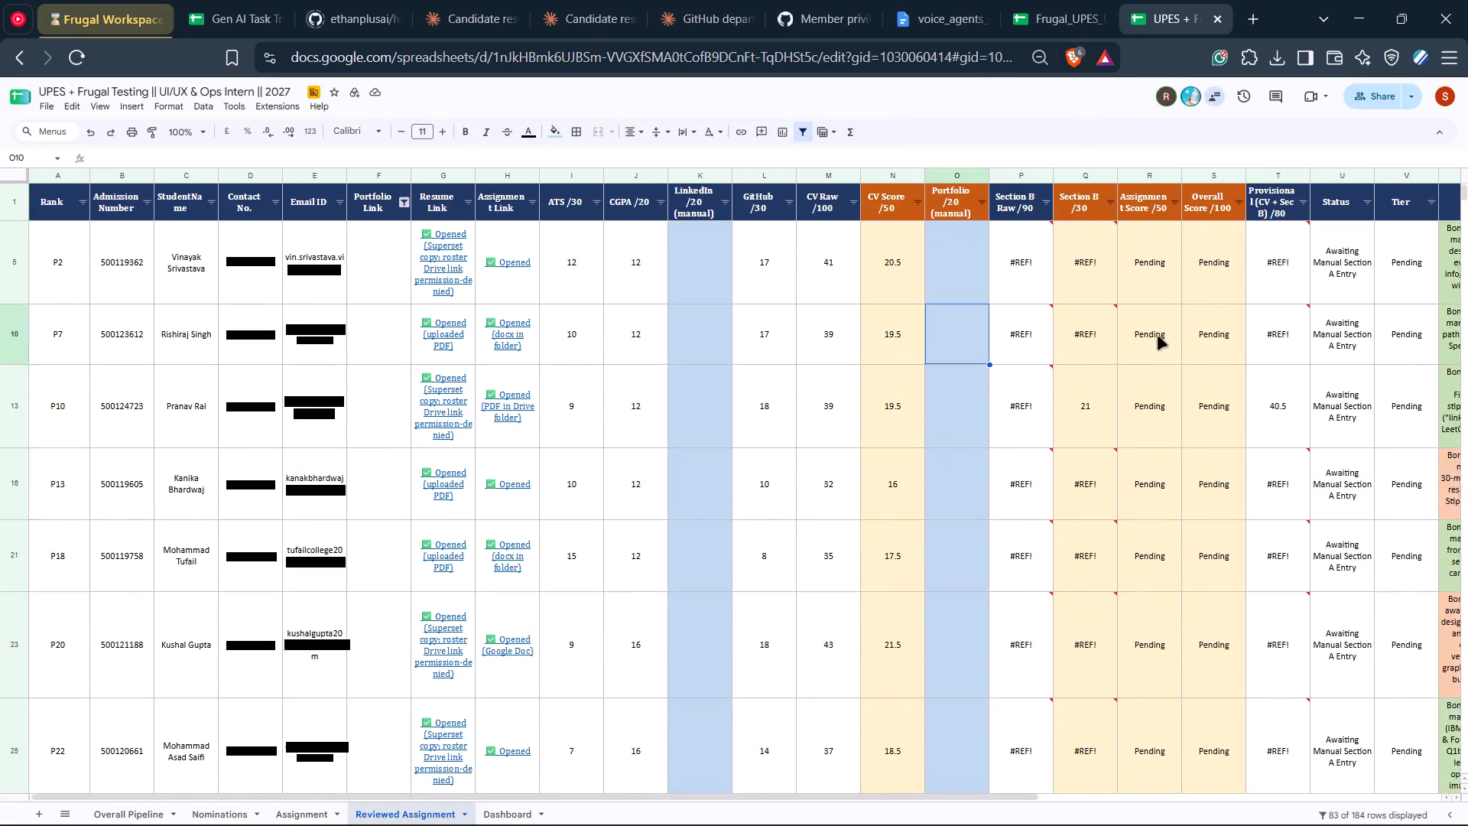
{"action": "scroll", "coordinate": [1158, 337], "scroll_direction": "left", "scroll_amount": 1}
{"action": "scroll", "coordinate": [1158, 337], "scroll_direction": "right", "scroll_amount": 3}
{"action": "scroll", "coordinate": [358, 553], "scroll_direction": "down", "scroll_amount": 5}
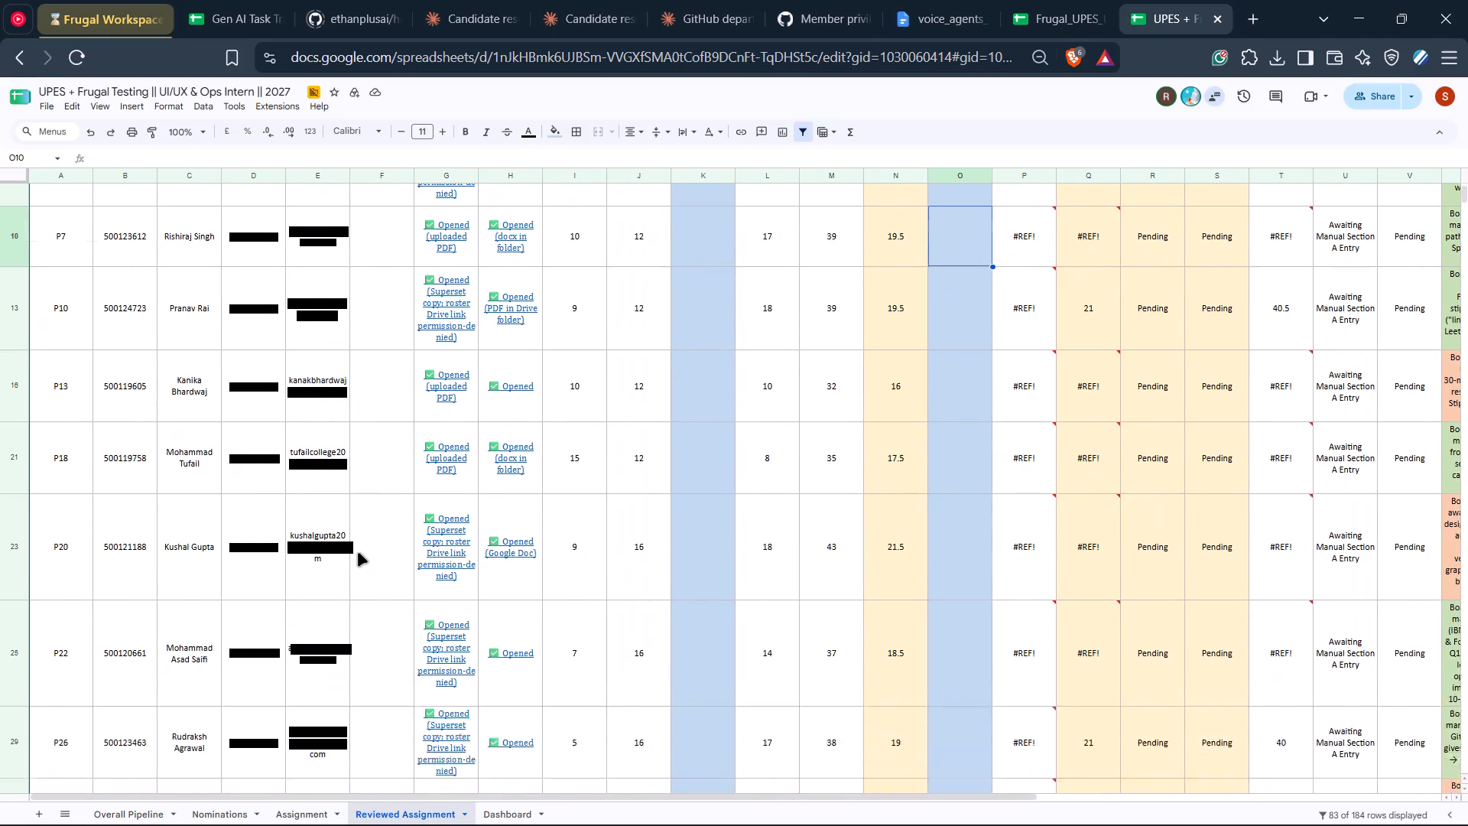
{"action": "scroll", "coordinate": [358, 553], "scroll_direction": "down", "scroll_amount": 4}
{"action": "scroll", "coordinate": [358, 553], "scroll_direction": "up", "scroll_amount": 7}
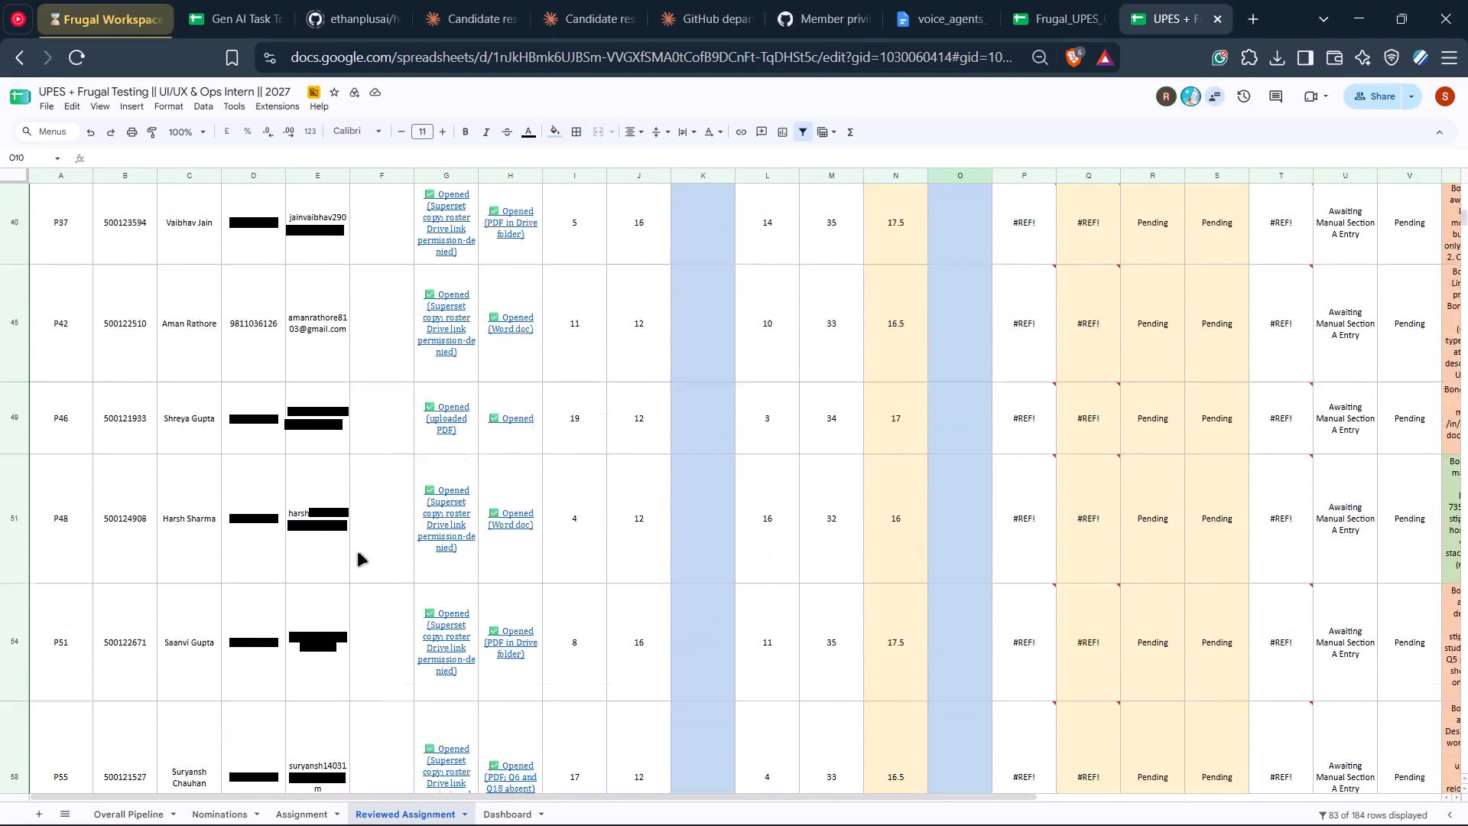
{"action": "scroll", "coordinate": [358, 553], "scroll_direction": "up", "scroll_amount": 2}
{"action": "scroll", "coordinate": [1197, 411], "scroll_direction": "left", "scroll_amount": 3}
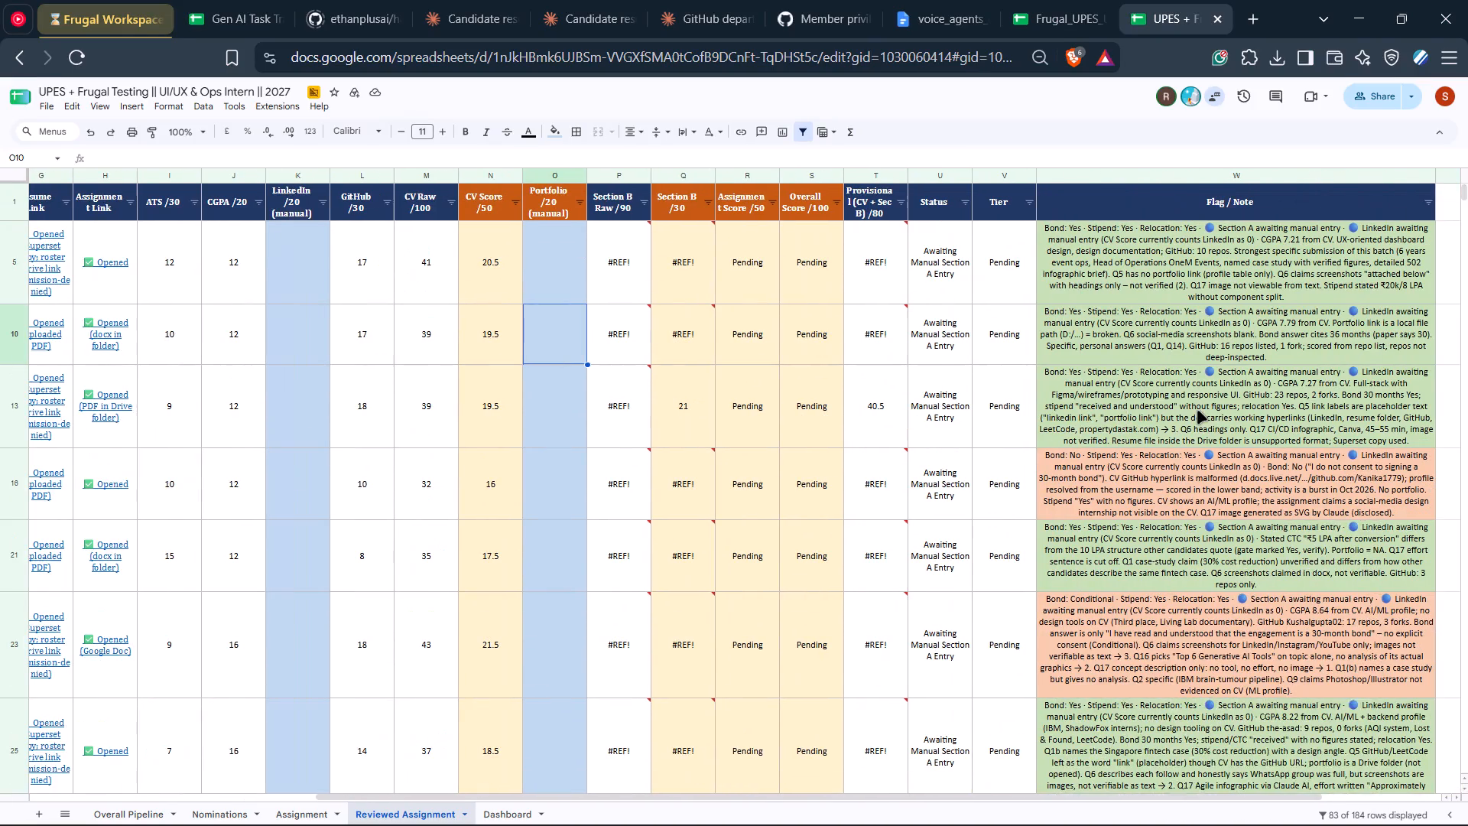
{"action": "scroll", "coordinate": [1197, 411], "scroll_direction": "left", "scroll_amount": 2}
{"action": "scroll", "coordinate": [1197, 411], "scroll_direction": "right", "scroll_amount": 2}
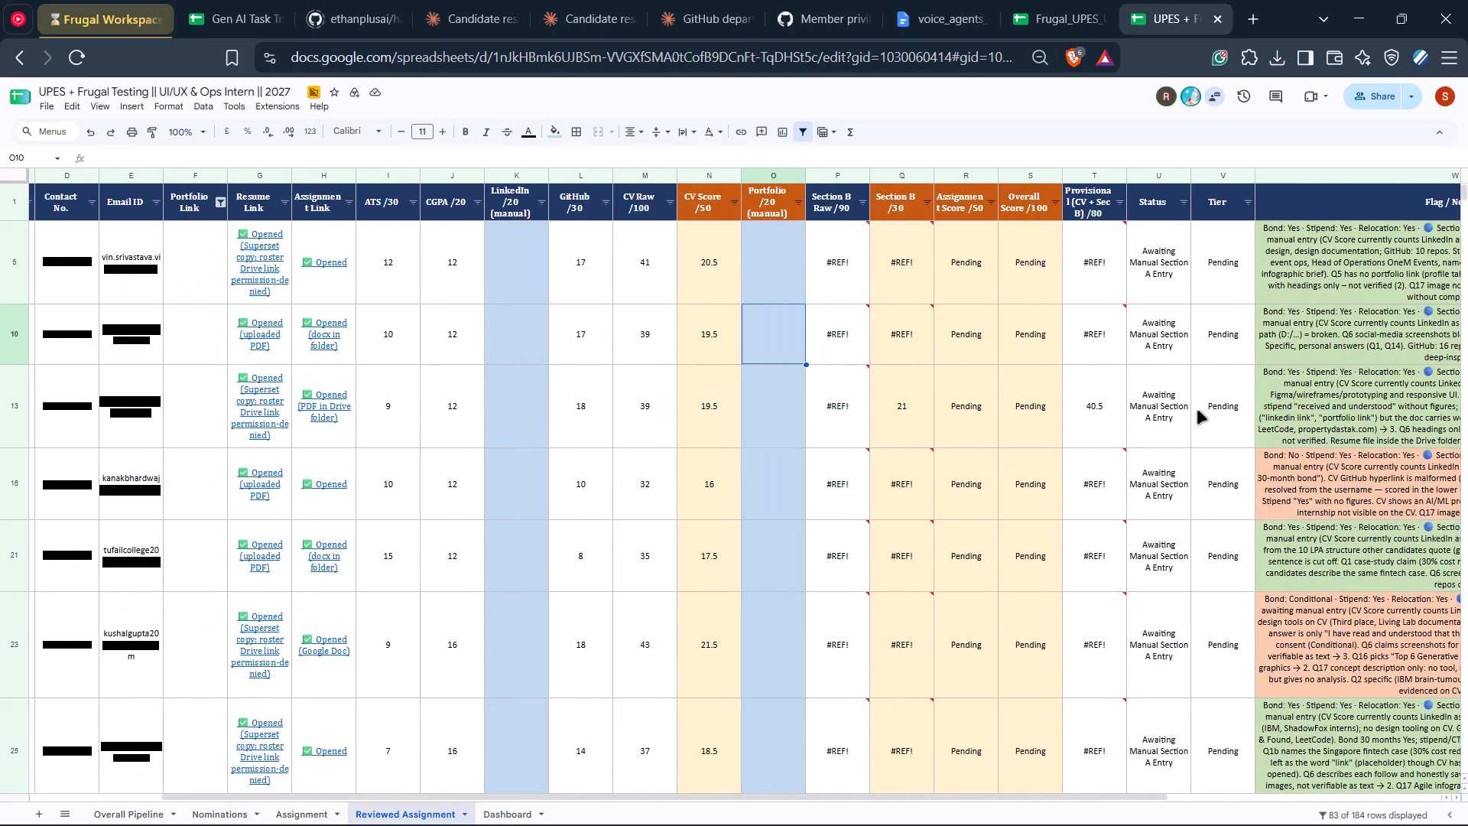
{"action": "scroll", "coordinate": [1197, 411], "scroll_direction": "left", "scroll_amount": 3}
{"action": "scroll", "coordinate": [1197, 411], "scroll_direction": "right", "scroll_amount": 4}
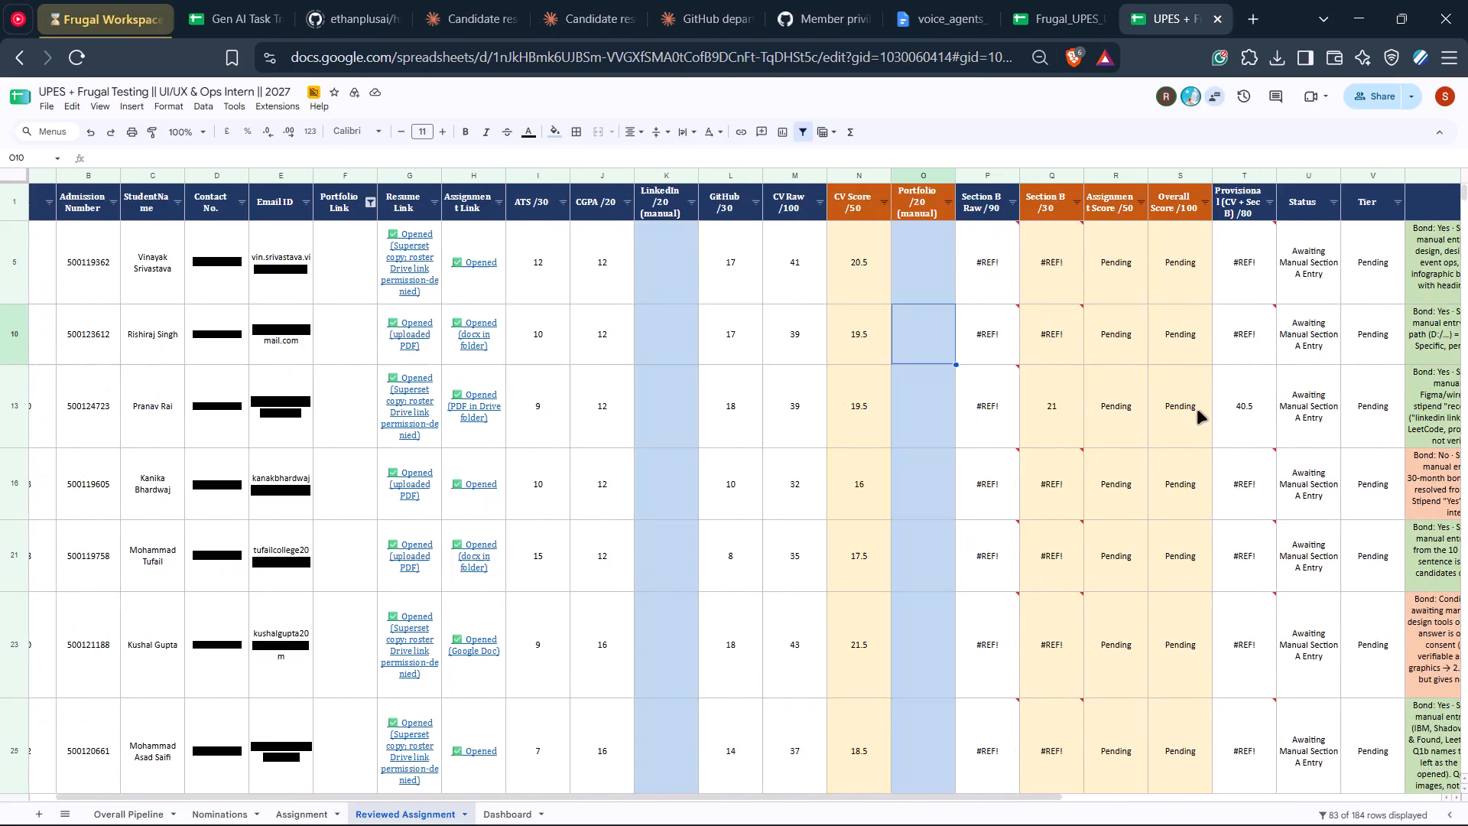
{"action": "scroll", "coordinate": [1197, 411], "scroll_direction": "left", "scroll_amount": 3}
{"action": "left_click", "coordinate": [1349, 374]}
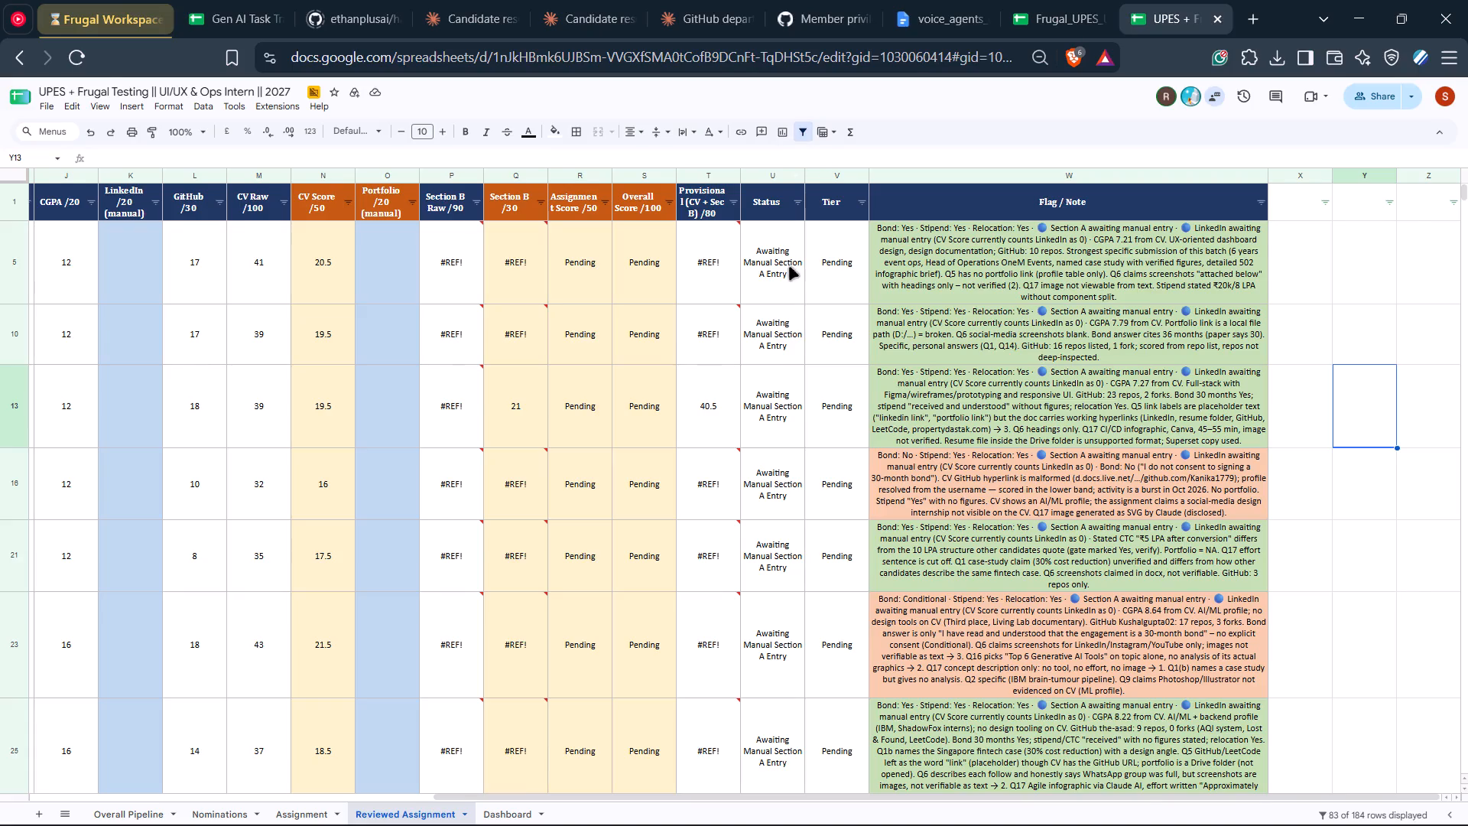
{"action": "scroll", "coordinate": [793, 274], "scroll_direction": "right", "scroll_amount": 9}
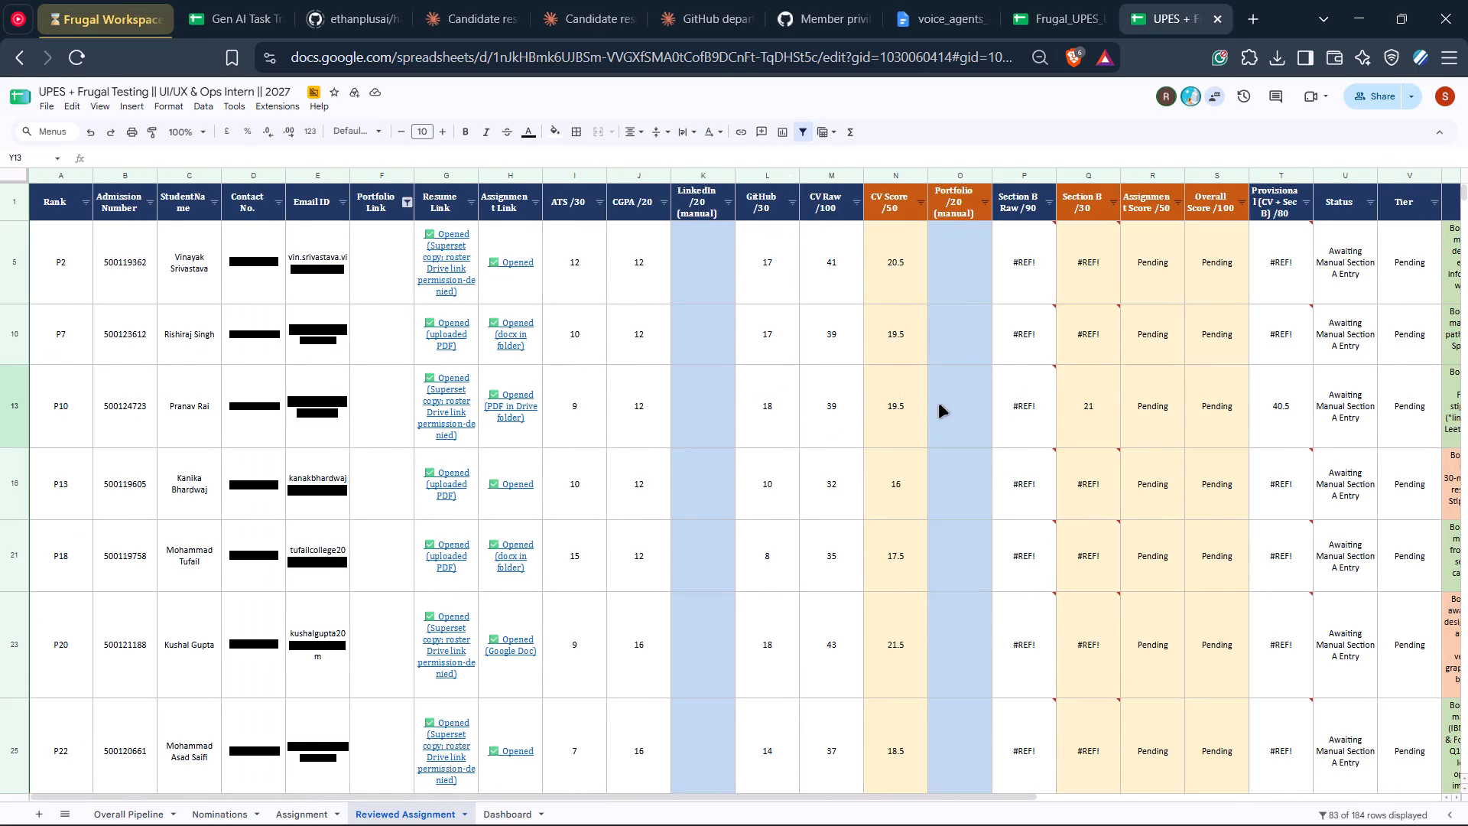
Remove the filter from the Reviewed Assignment sheet, without creating a new one.
{"action": "right_click", "coordinate": [802, 132]}
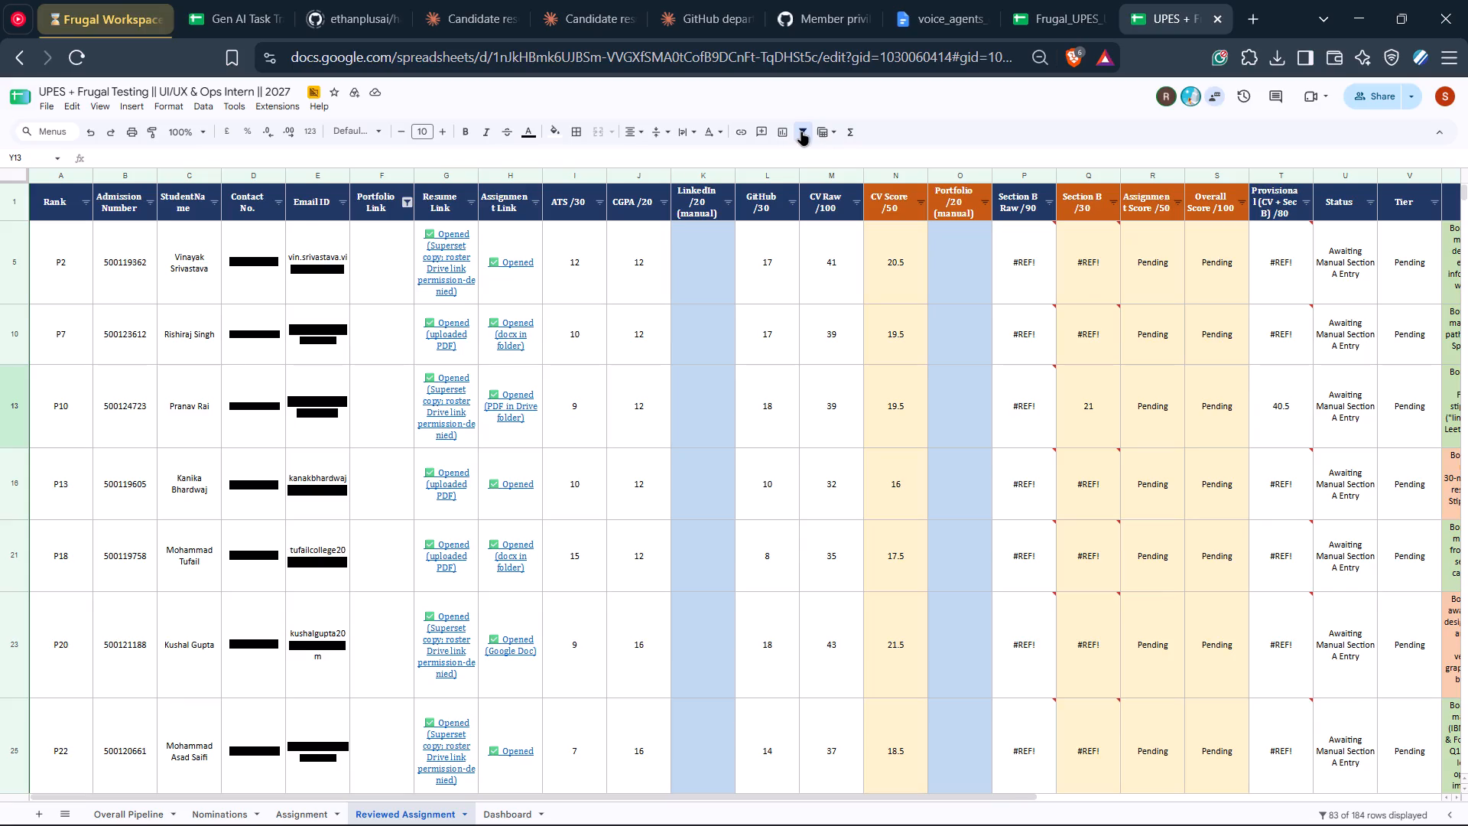
{"action": "left_click", "coordinate": [802, 133]}
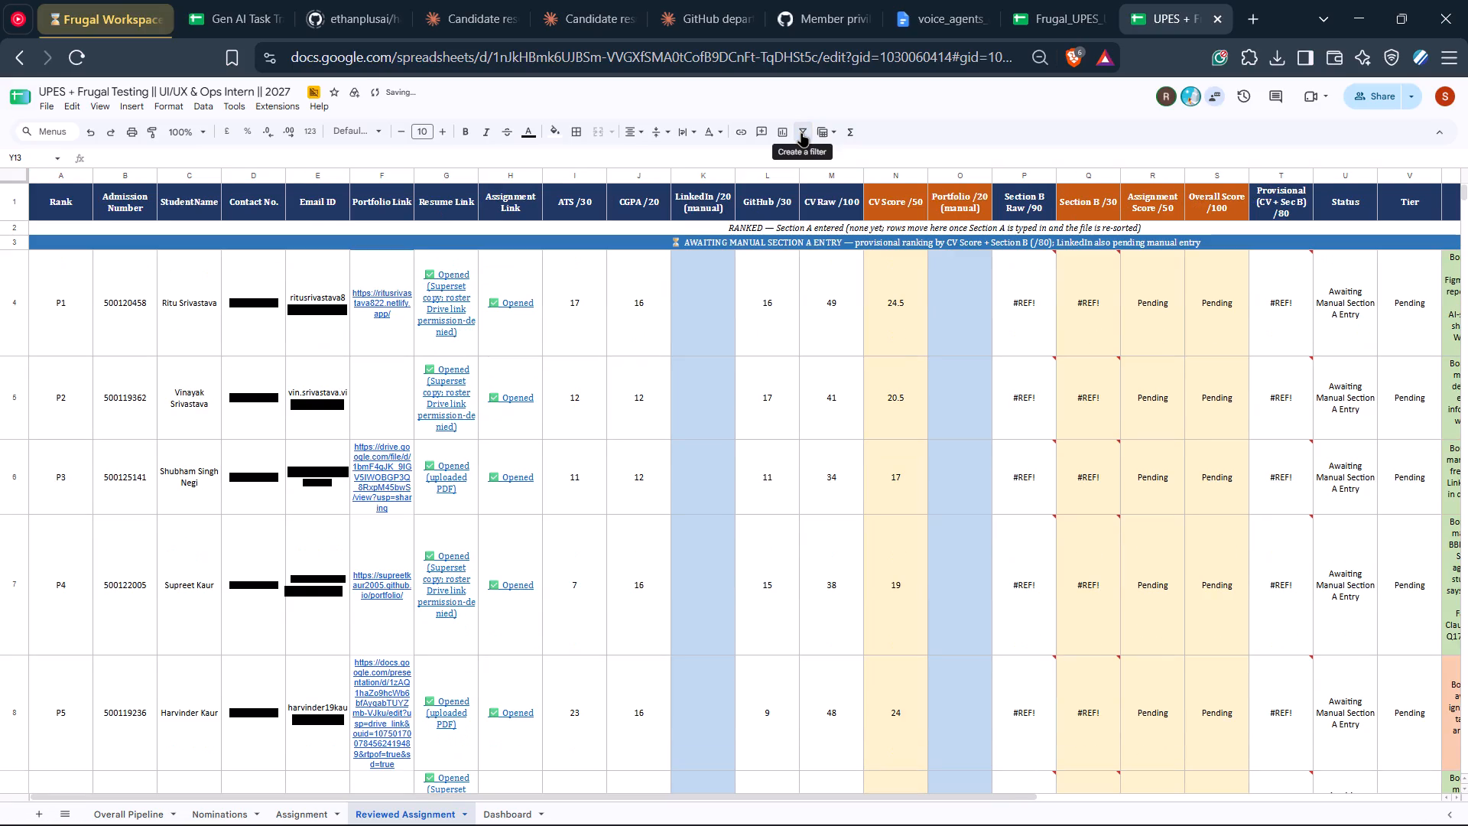
{"action": "left_click", "coordinate": [802, 133]}
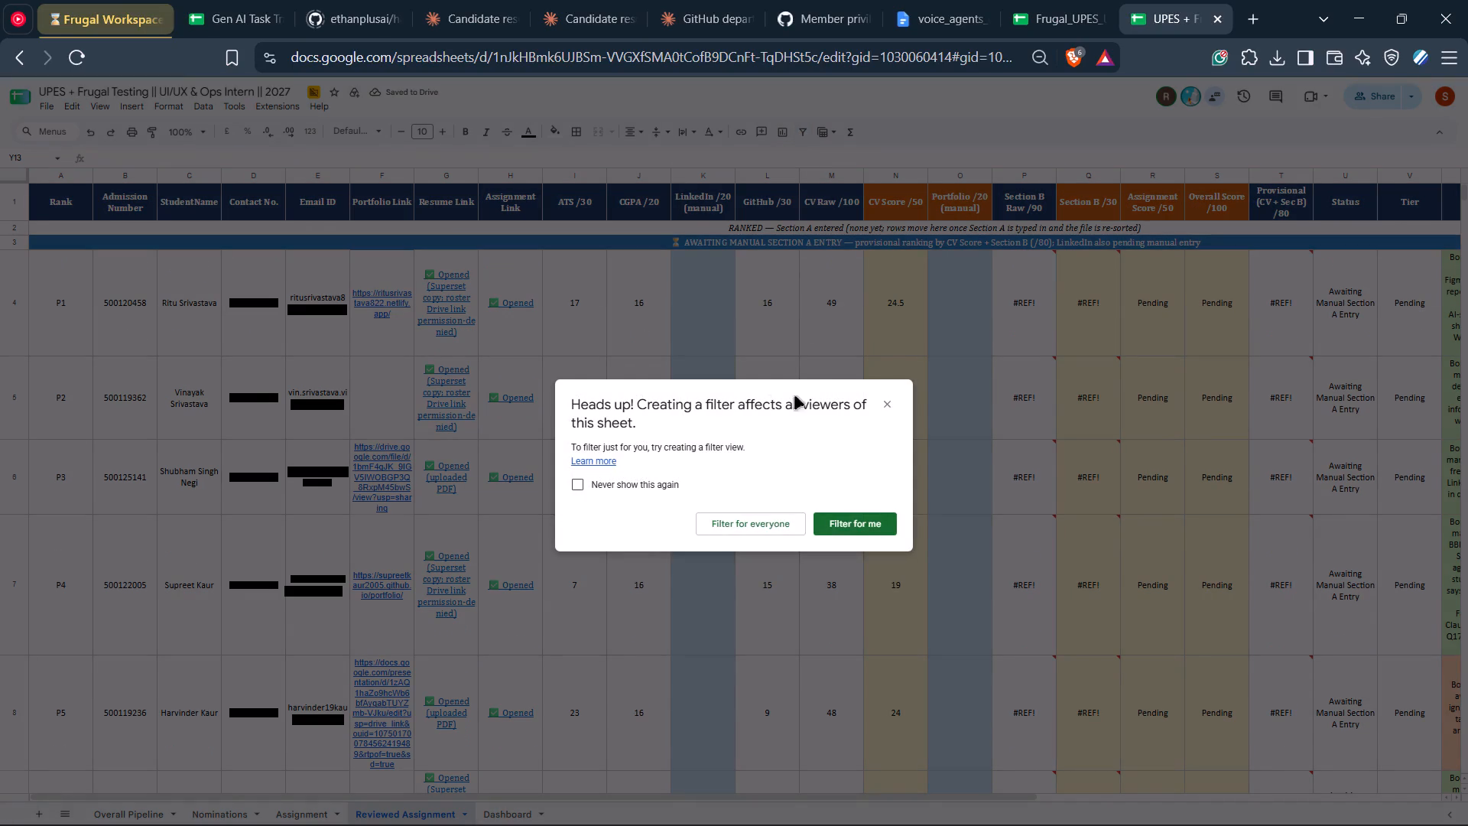
{"action": "left_click", "coordinate": [889, 401]}
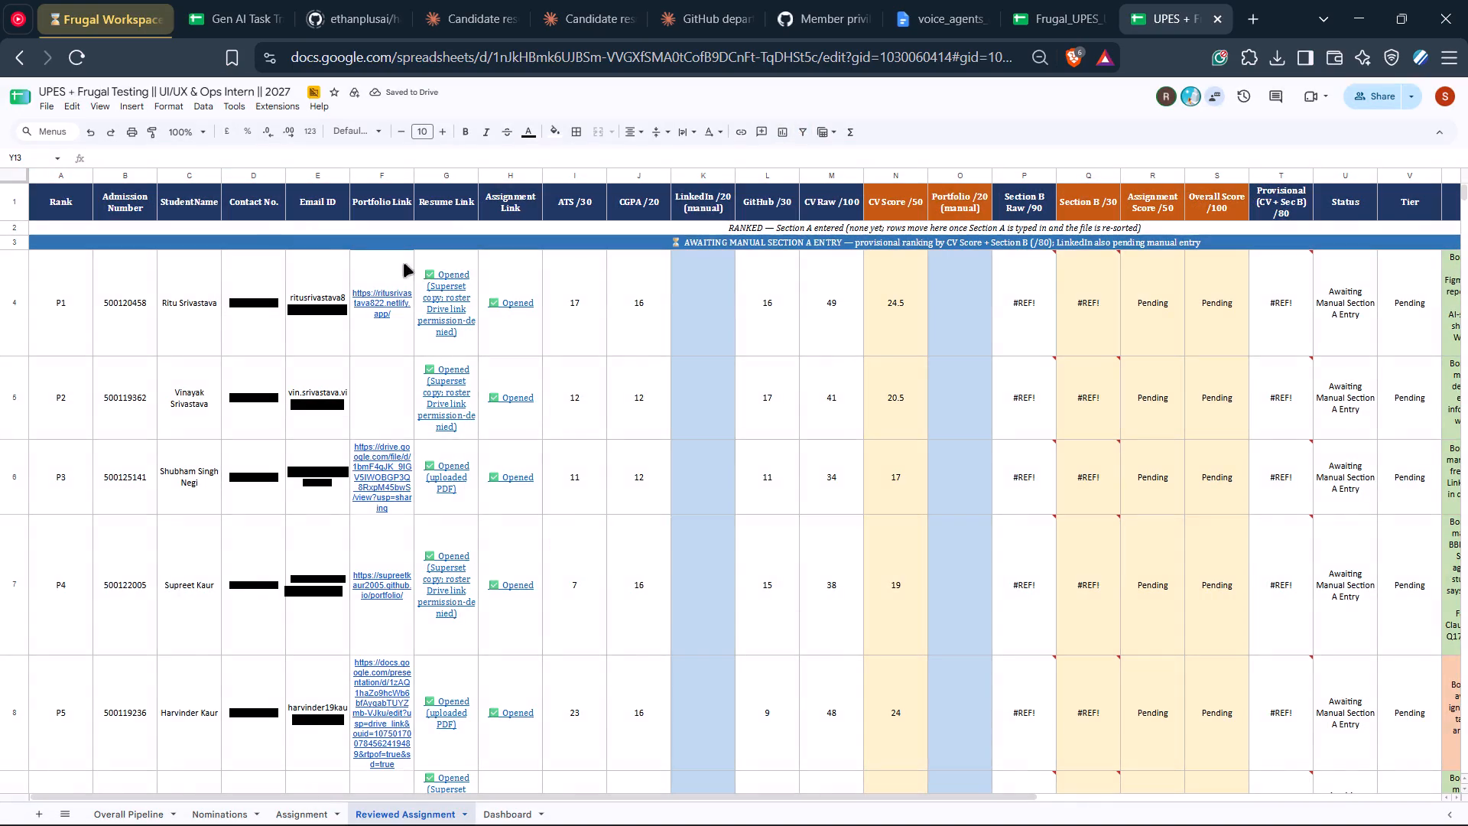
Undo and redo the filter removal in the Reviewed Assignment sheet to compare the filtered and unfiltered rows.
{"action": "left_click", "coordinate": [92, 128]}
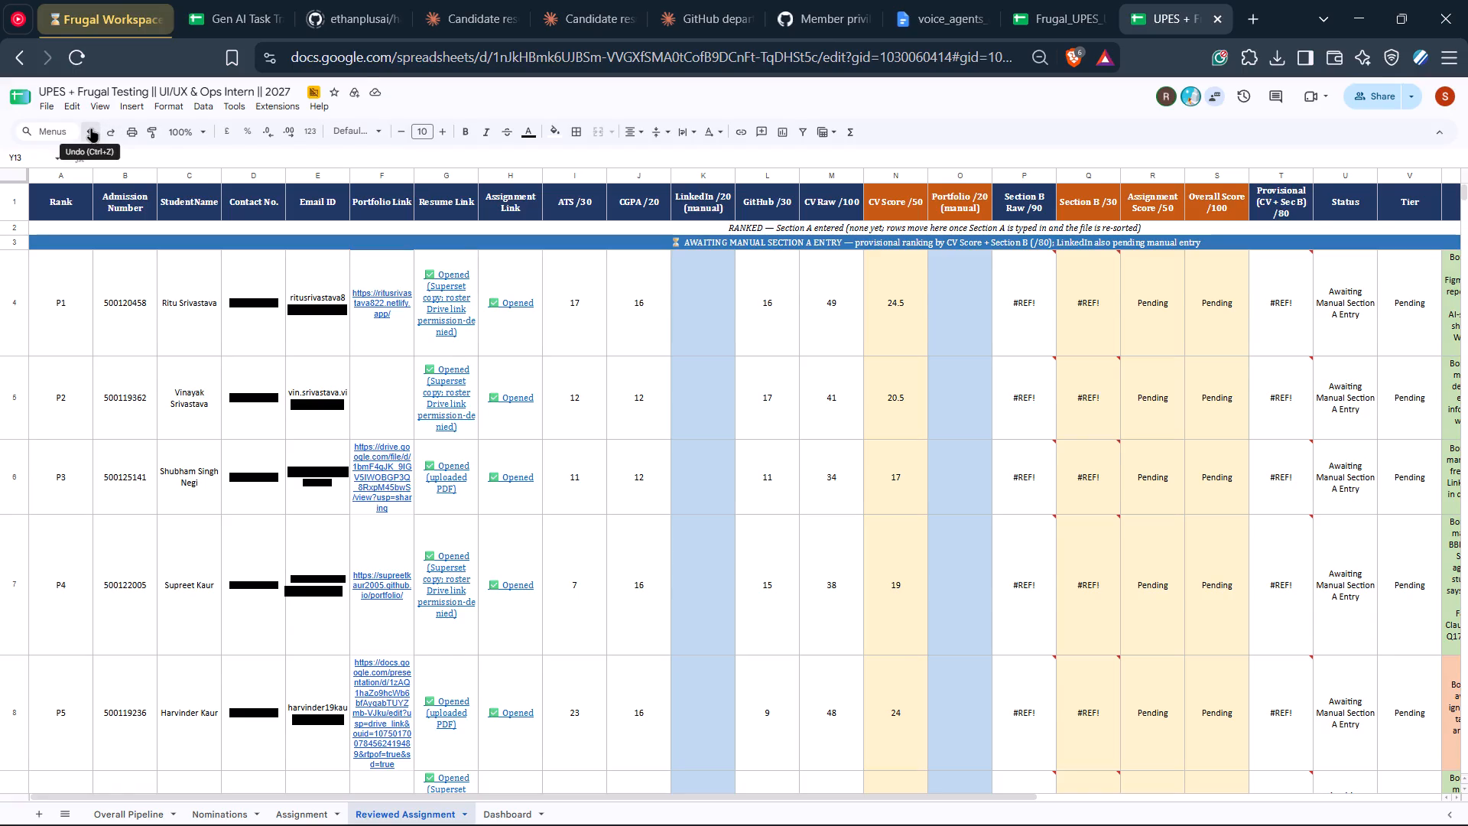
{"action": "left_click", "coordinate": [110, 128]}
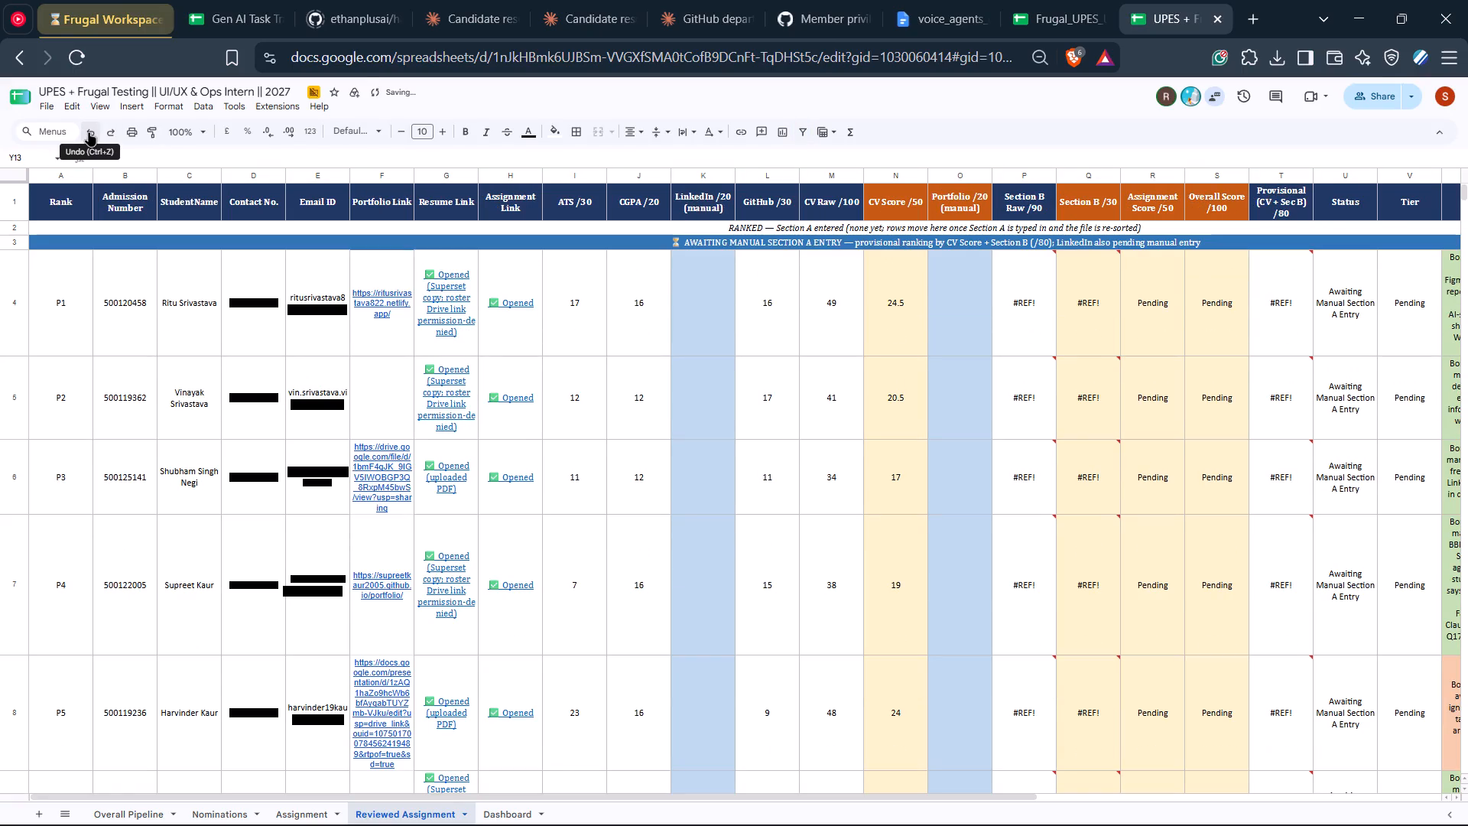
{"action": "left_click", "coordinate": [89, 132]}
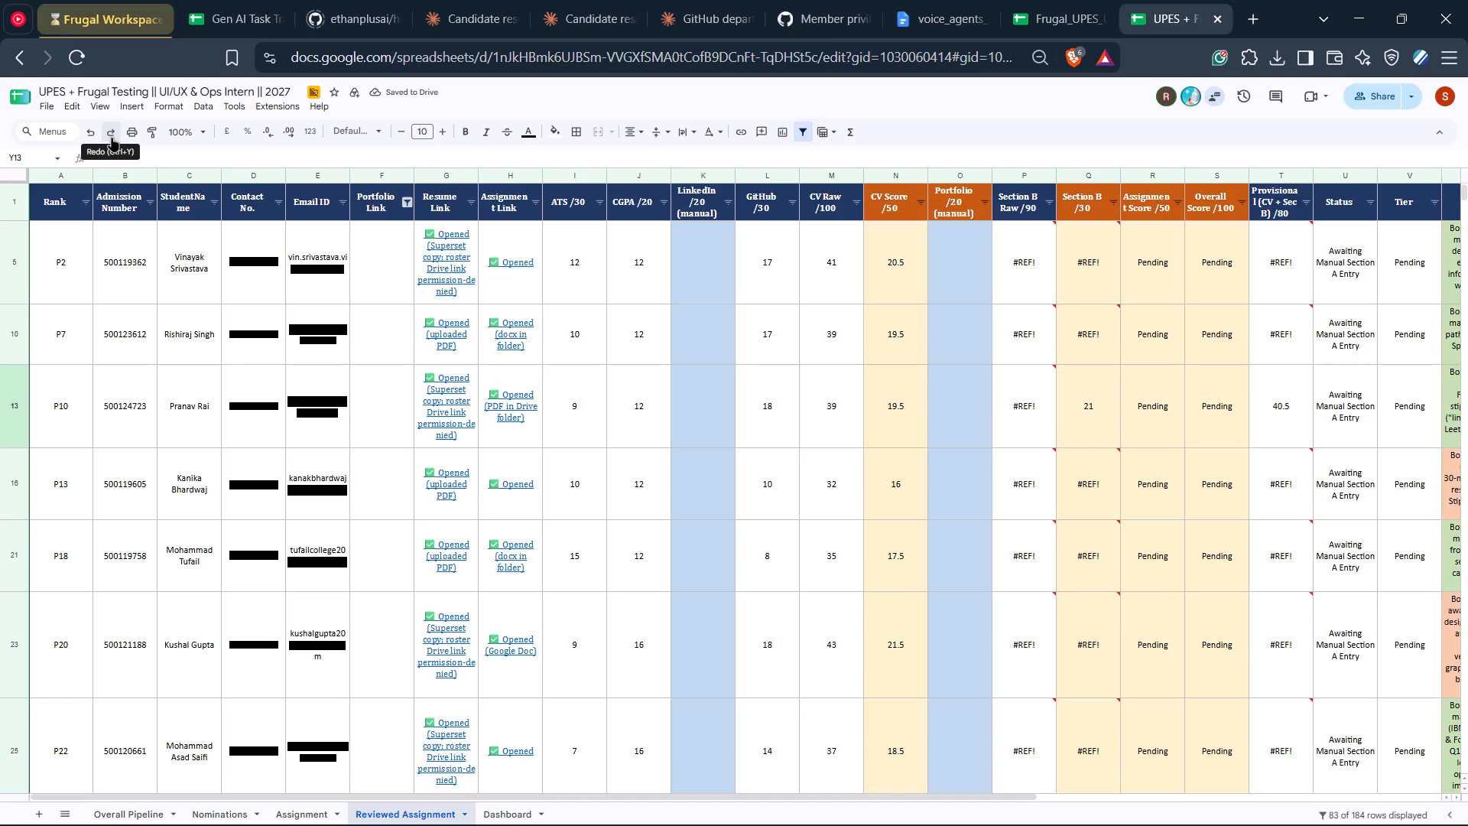
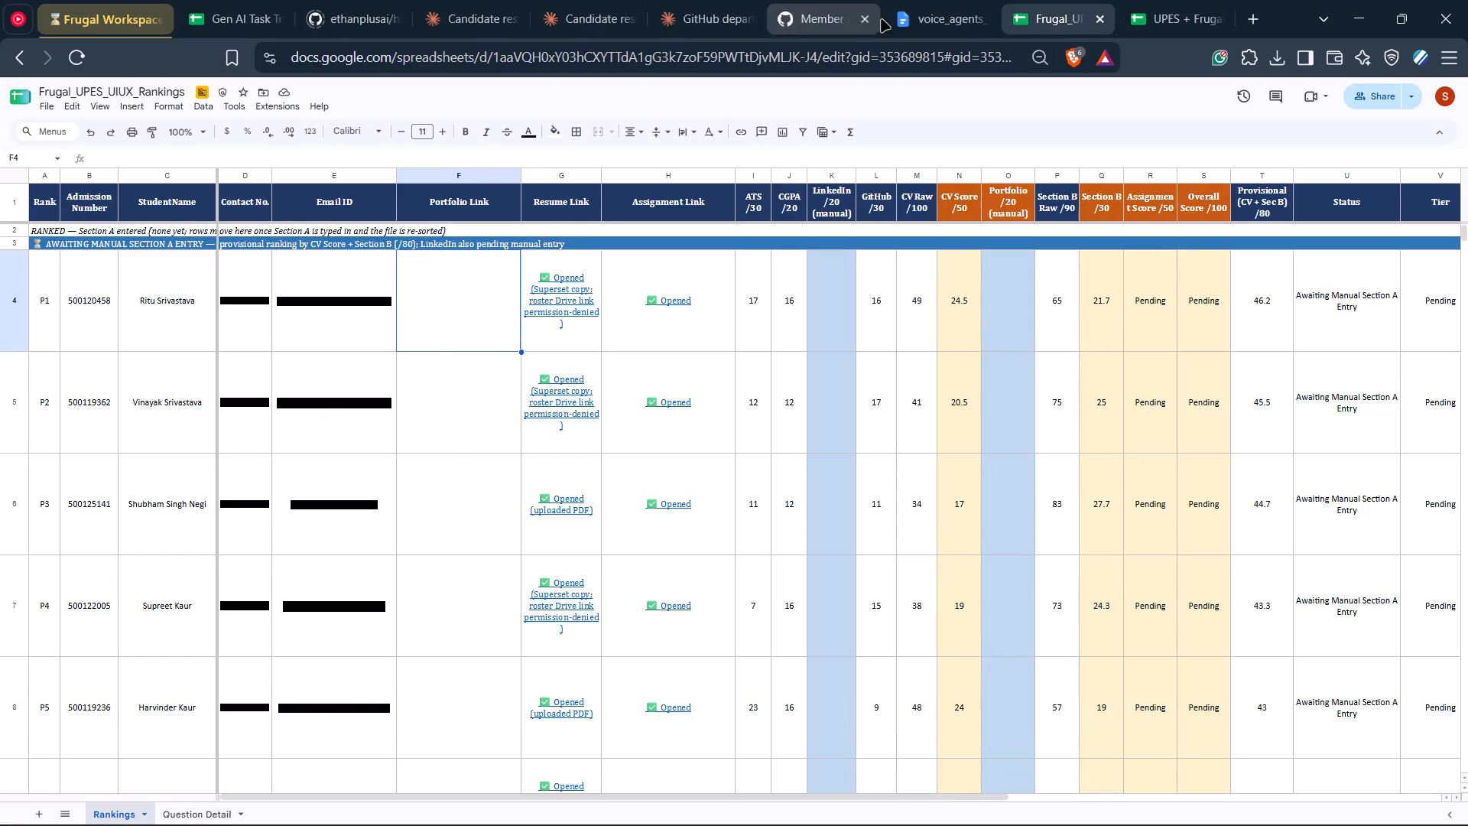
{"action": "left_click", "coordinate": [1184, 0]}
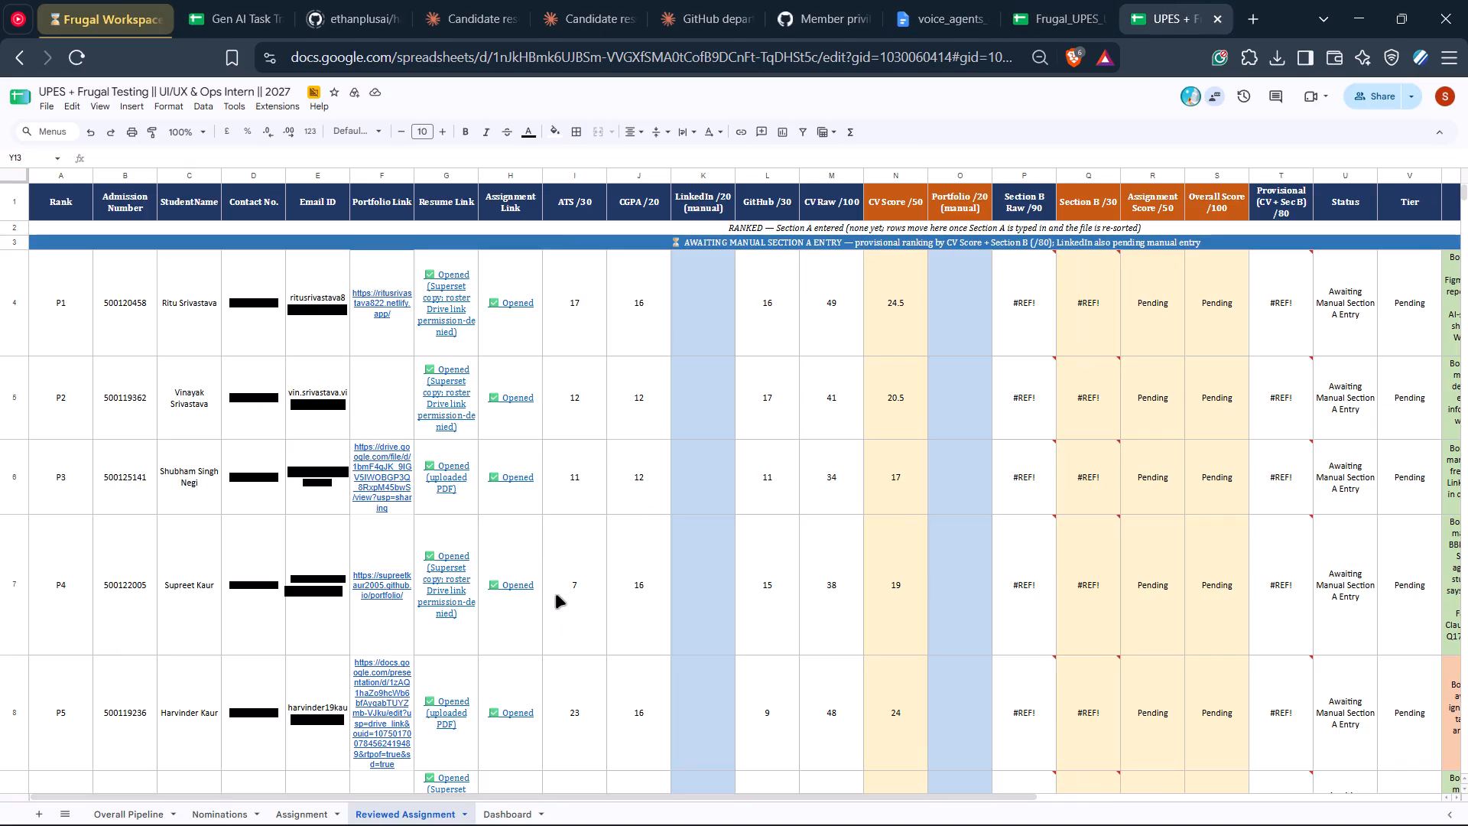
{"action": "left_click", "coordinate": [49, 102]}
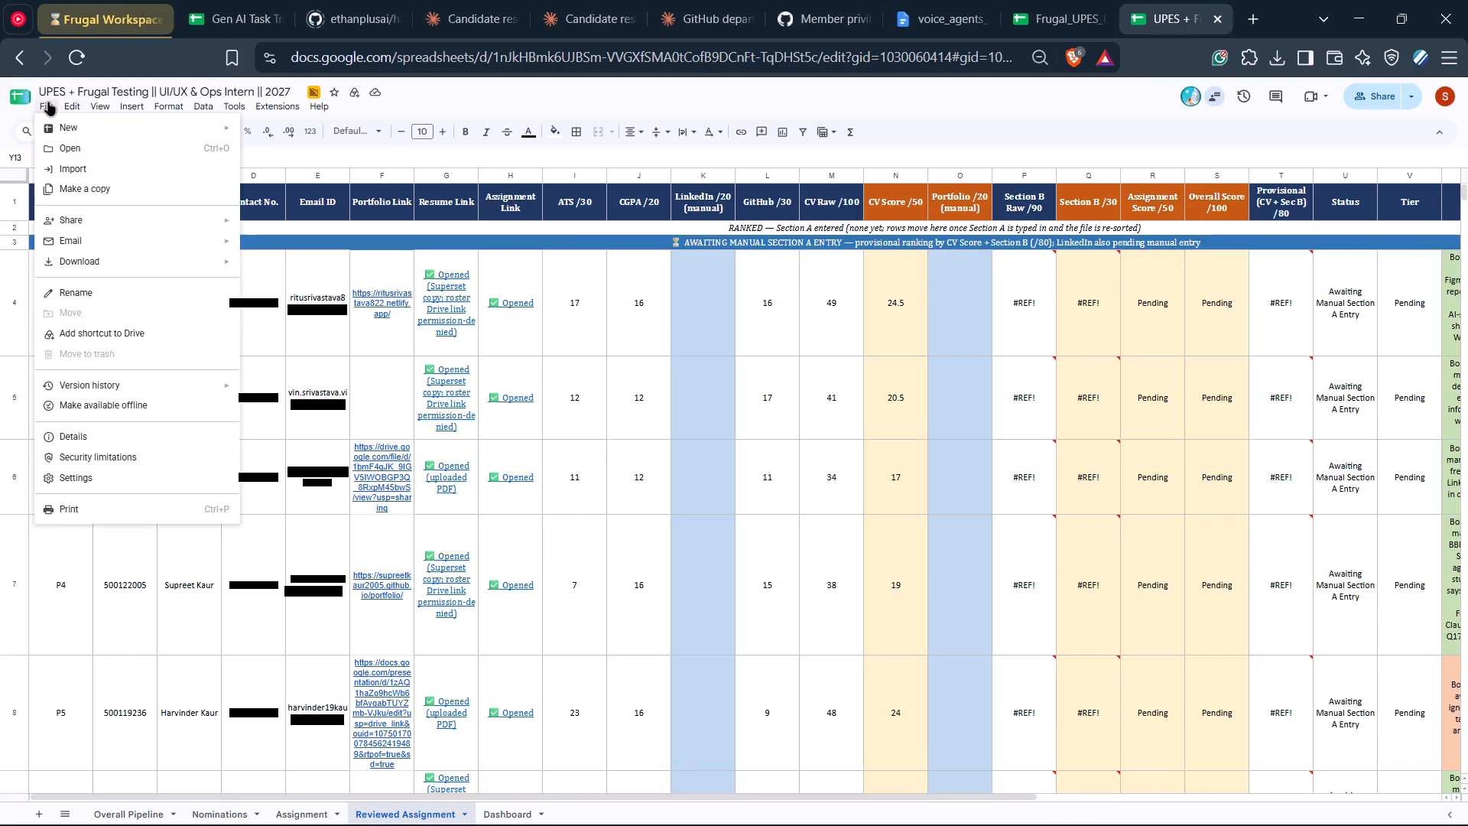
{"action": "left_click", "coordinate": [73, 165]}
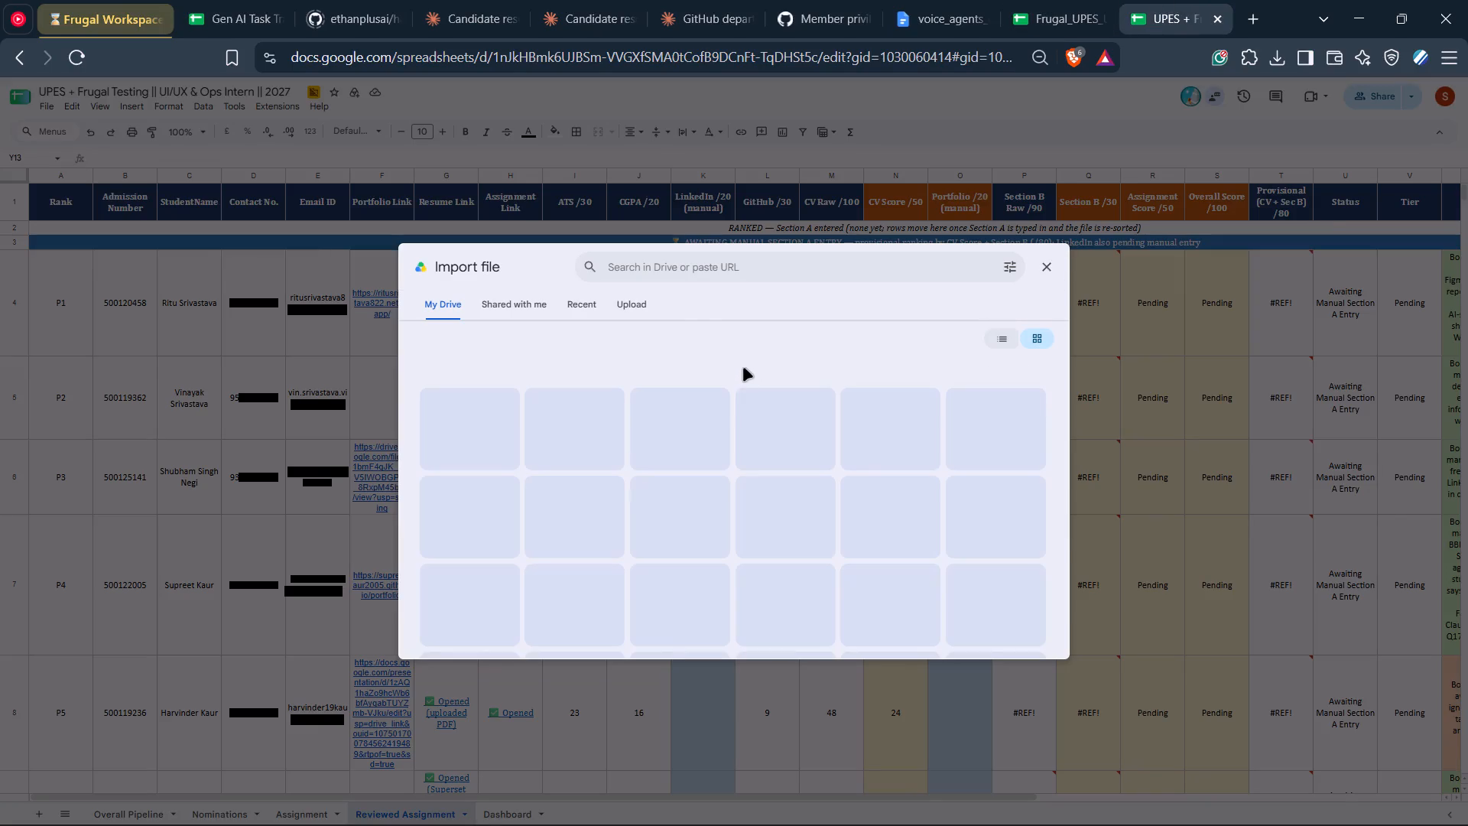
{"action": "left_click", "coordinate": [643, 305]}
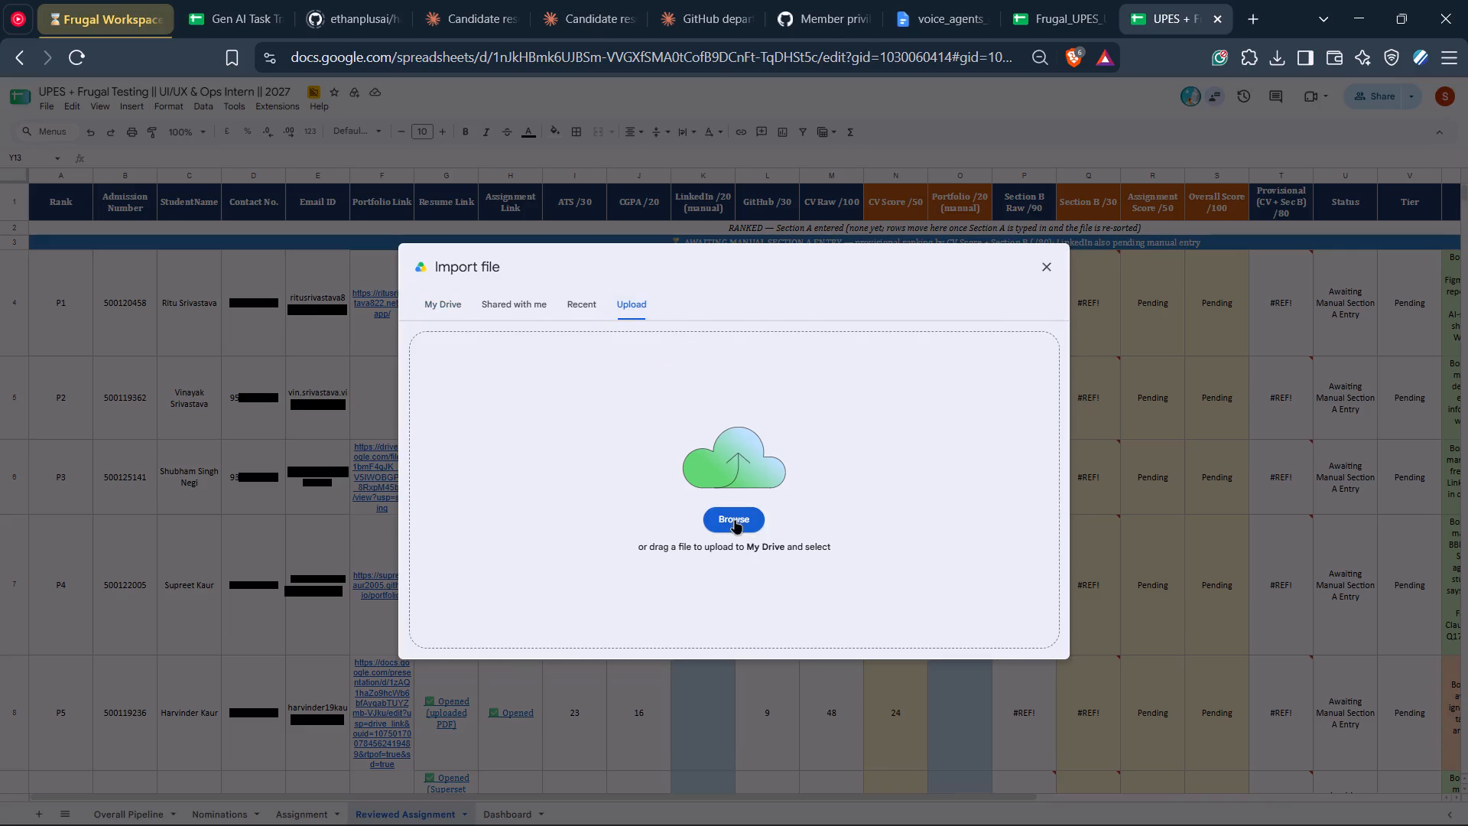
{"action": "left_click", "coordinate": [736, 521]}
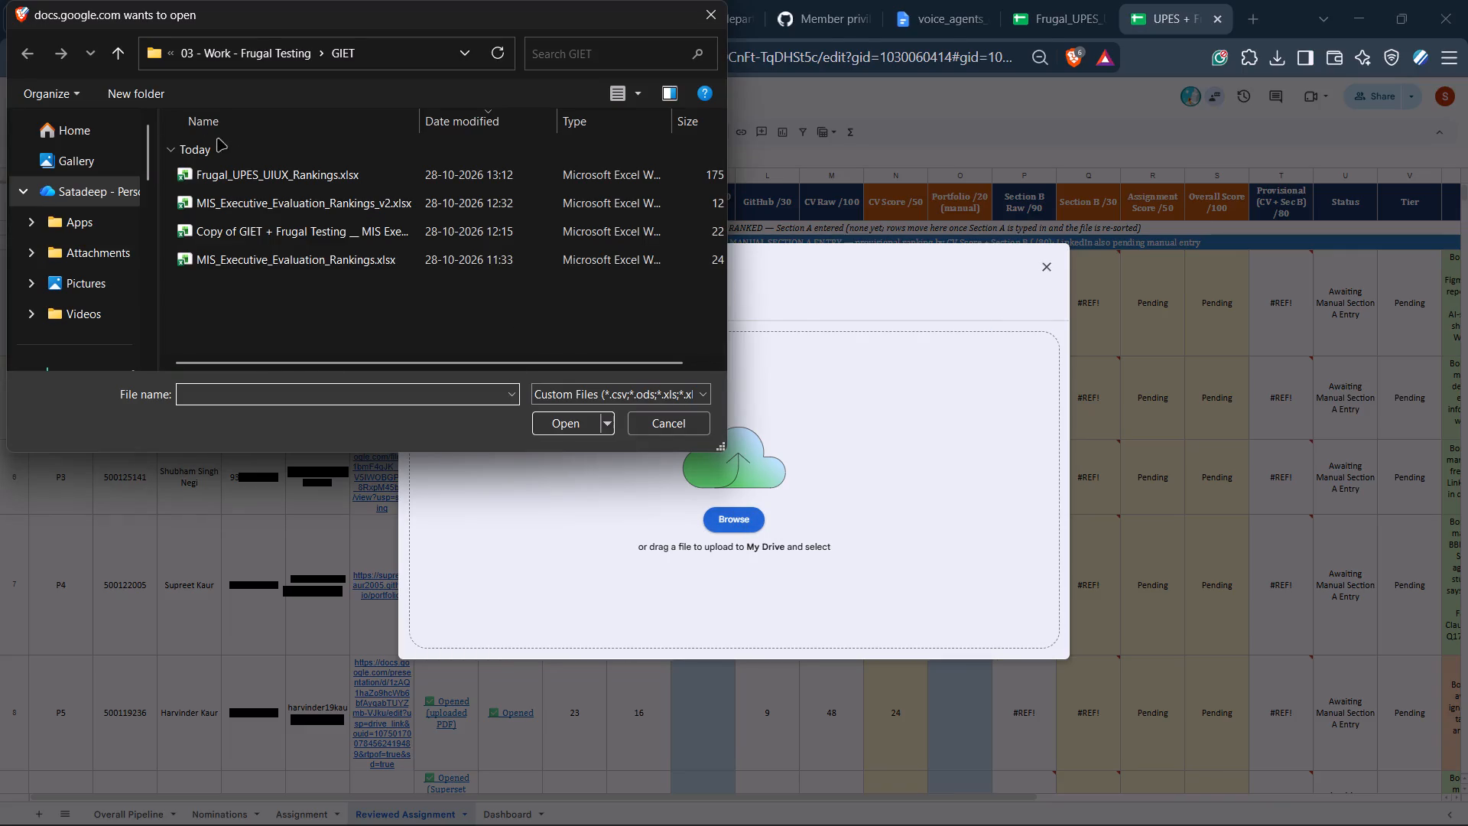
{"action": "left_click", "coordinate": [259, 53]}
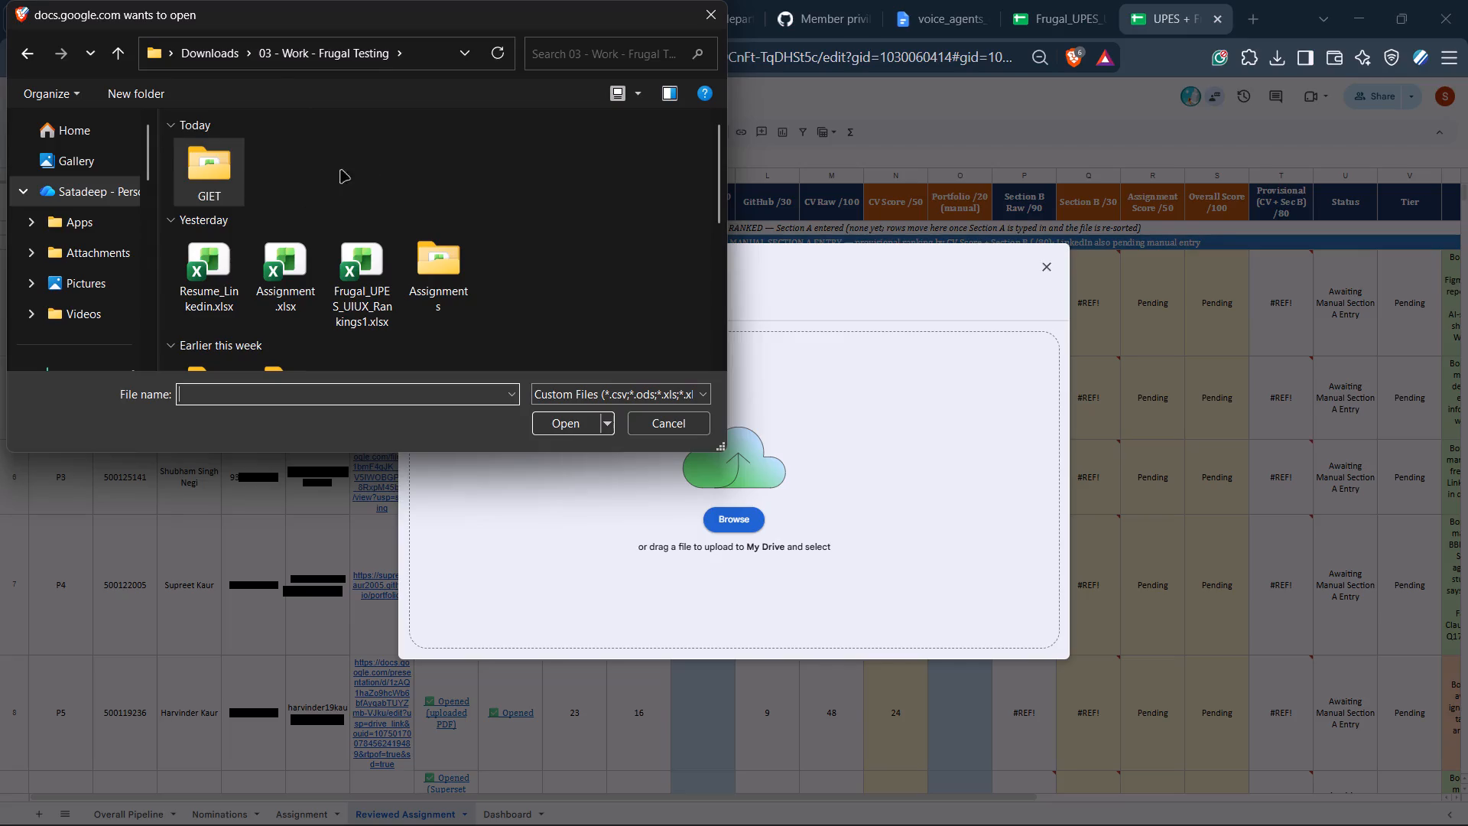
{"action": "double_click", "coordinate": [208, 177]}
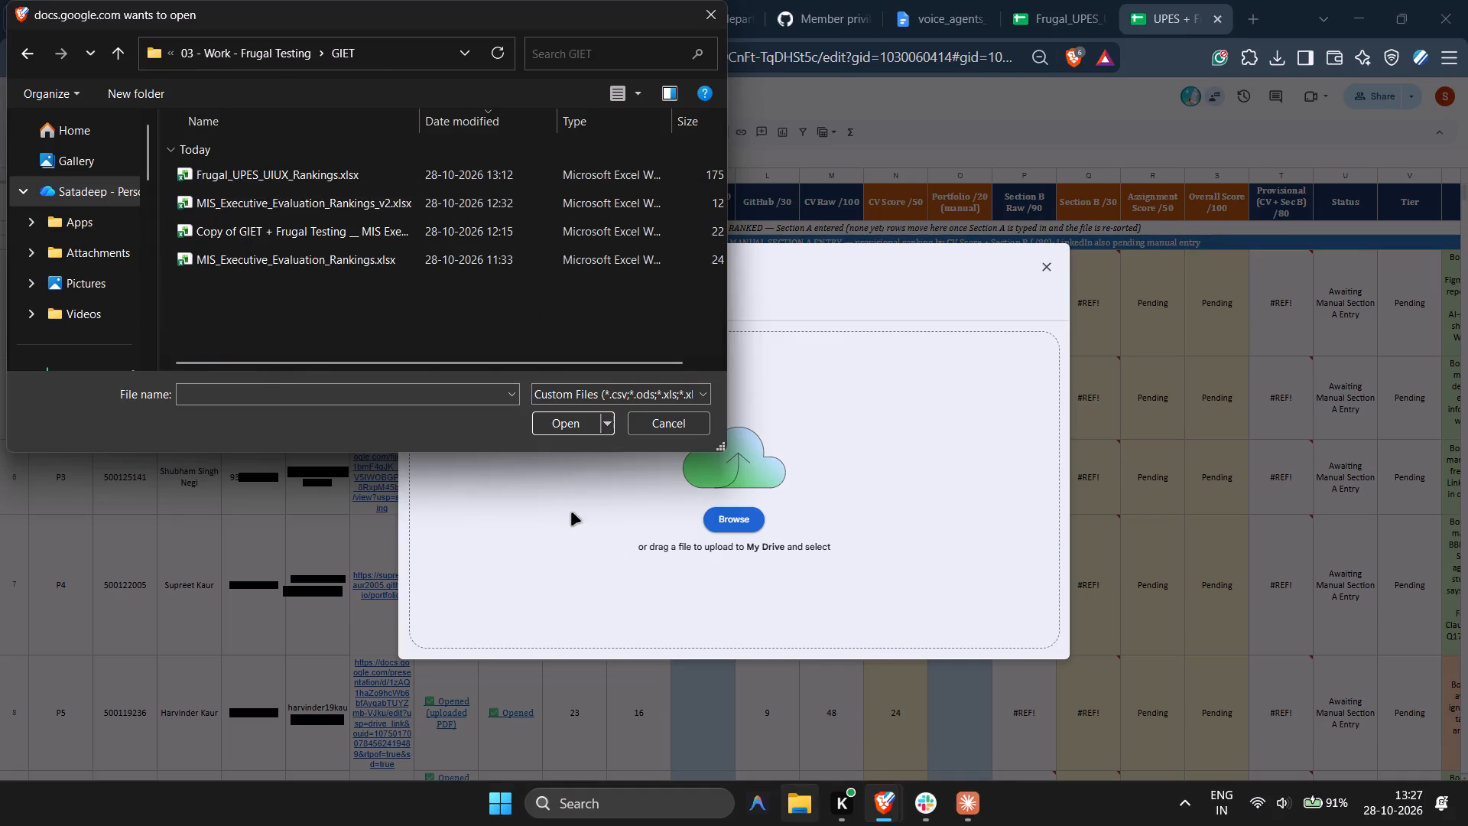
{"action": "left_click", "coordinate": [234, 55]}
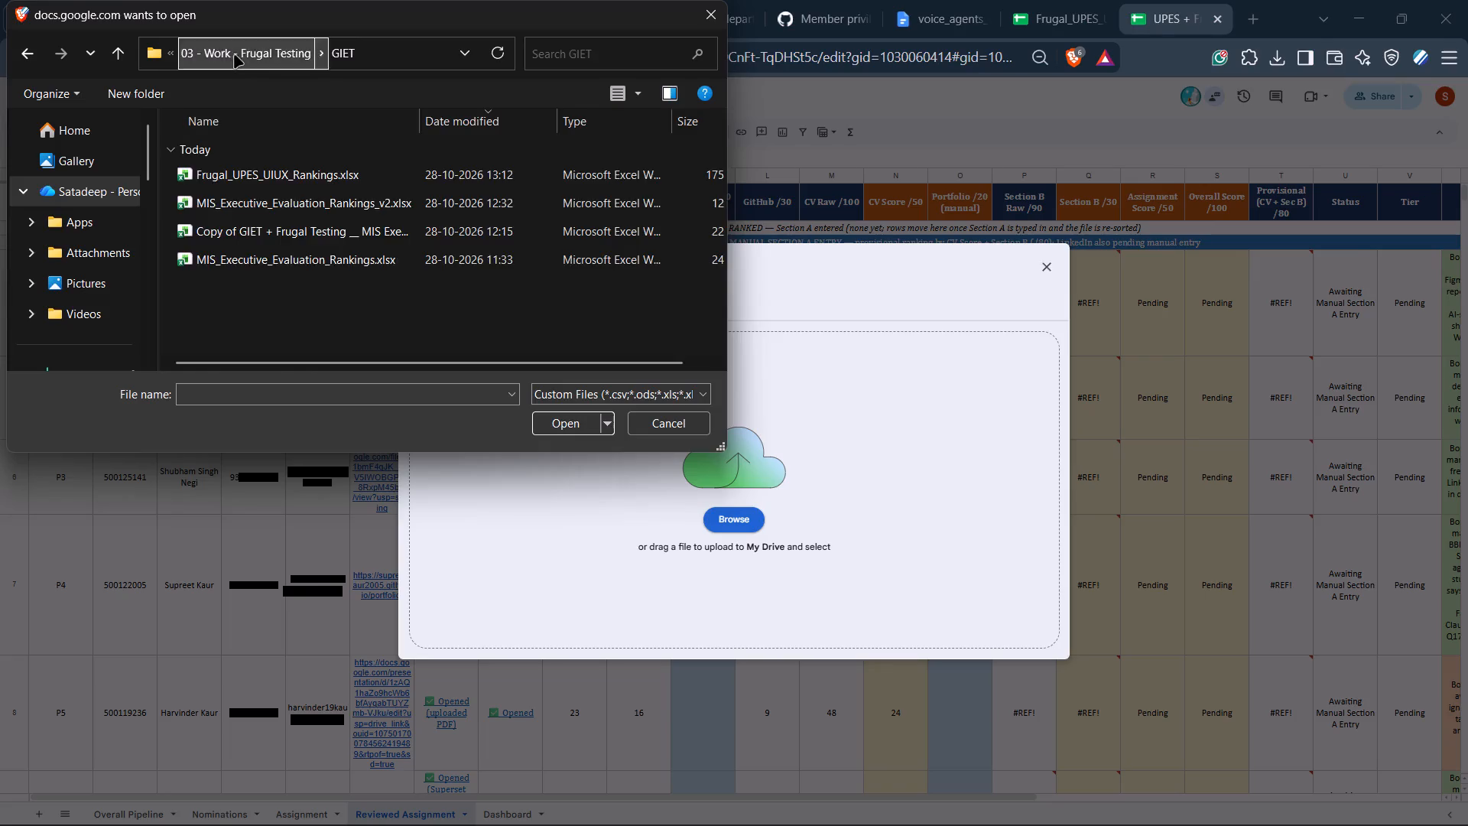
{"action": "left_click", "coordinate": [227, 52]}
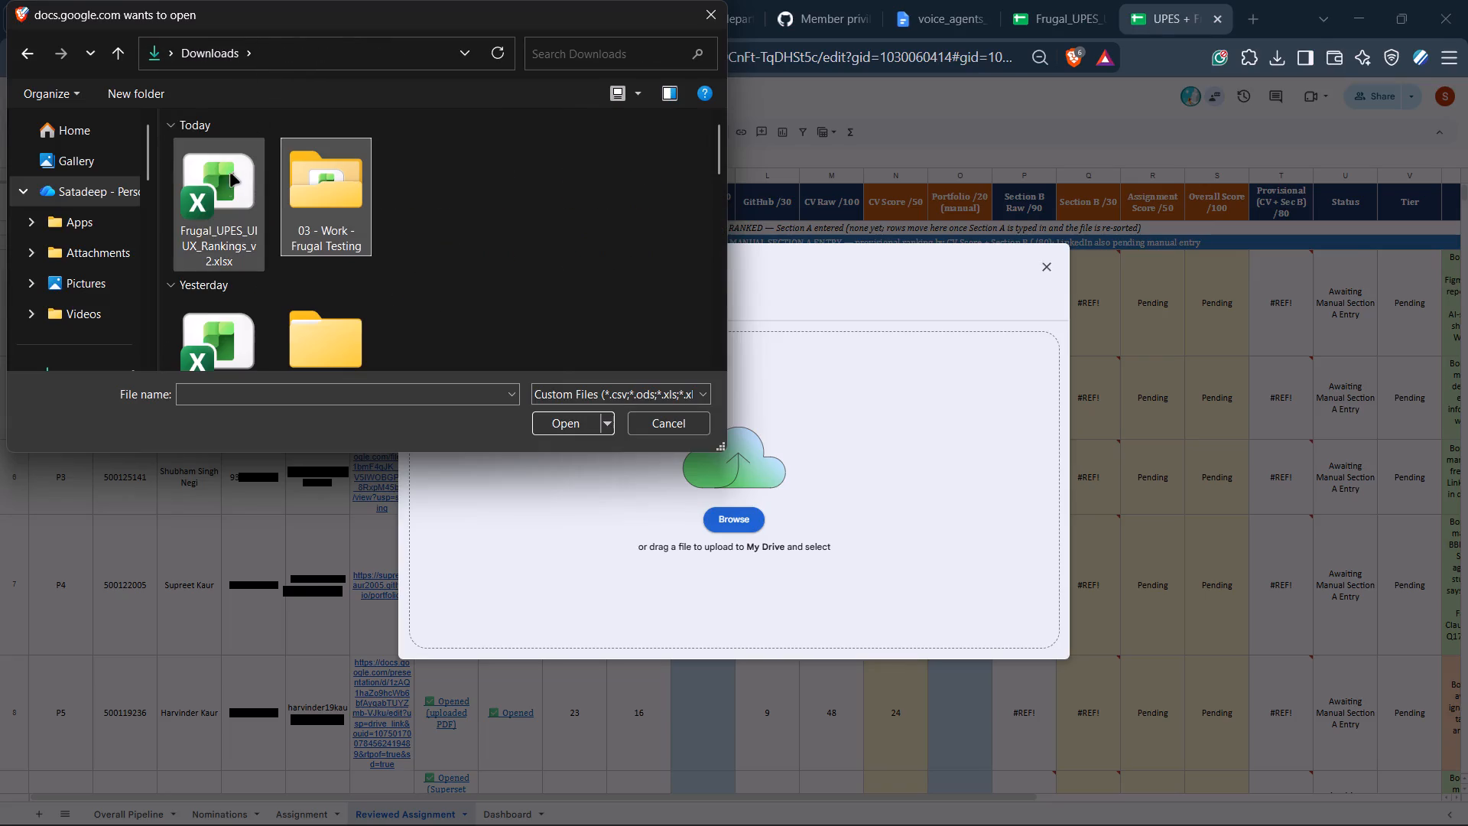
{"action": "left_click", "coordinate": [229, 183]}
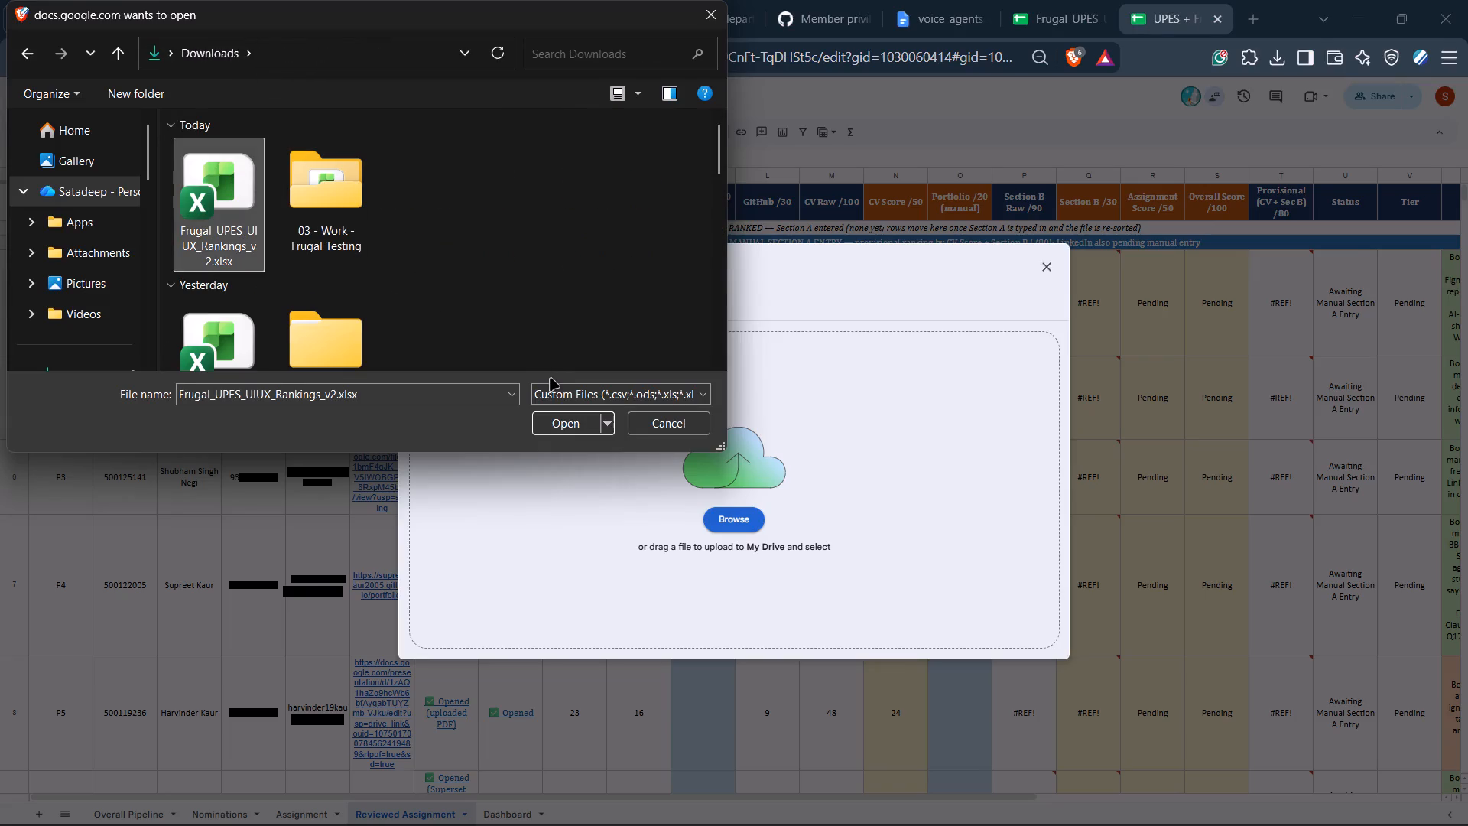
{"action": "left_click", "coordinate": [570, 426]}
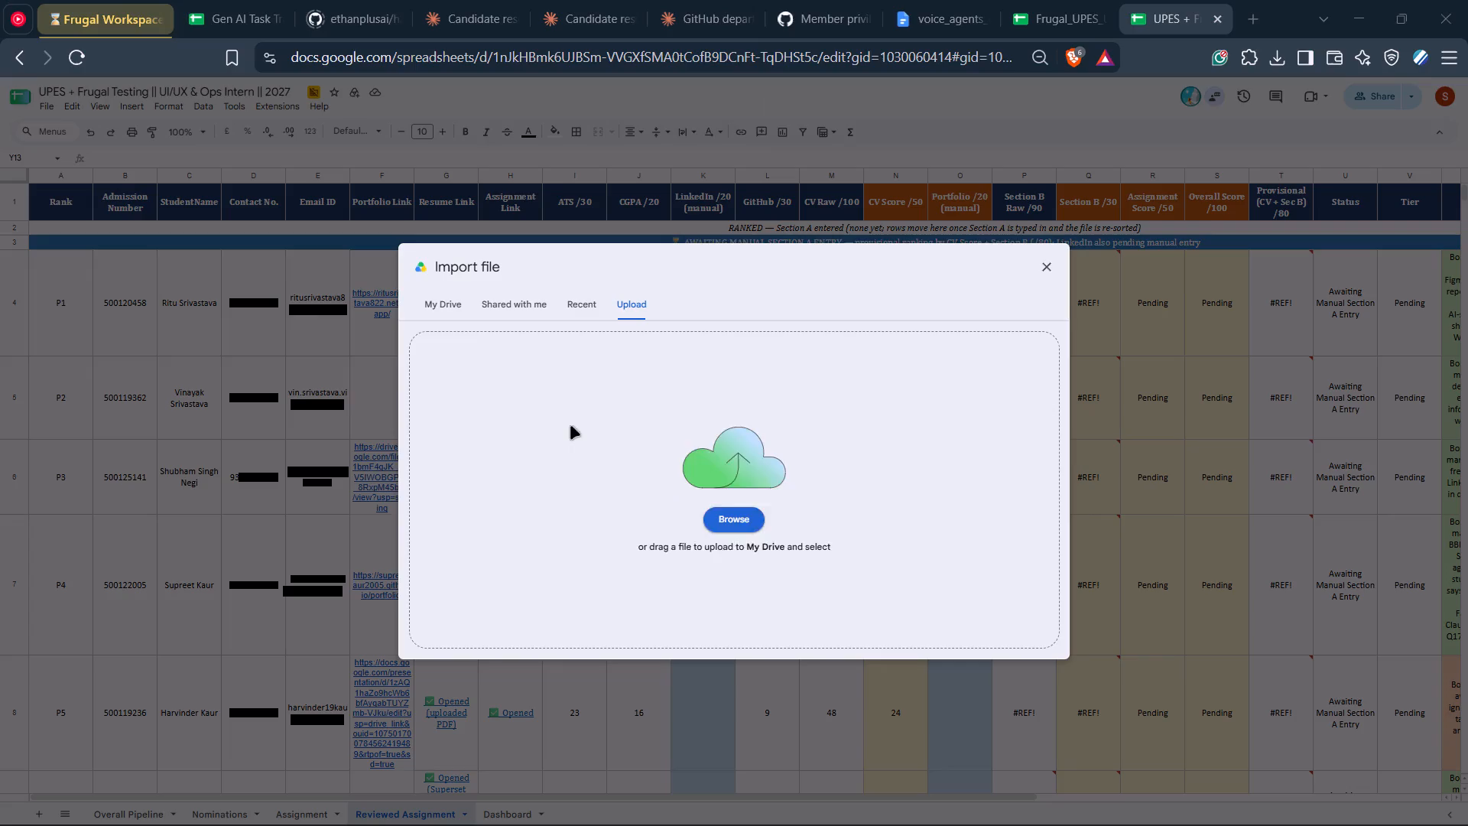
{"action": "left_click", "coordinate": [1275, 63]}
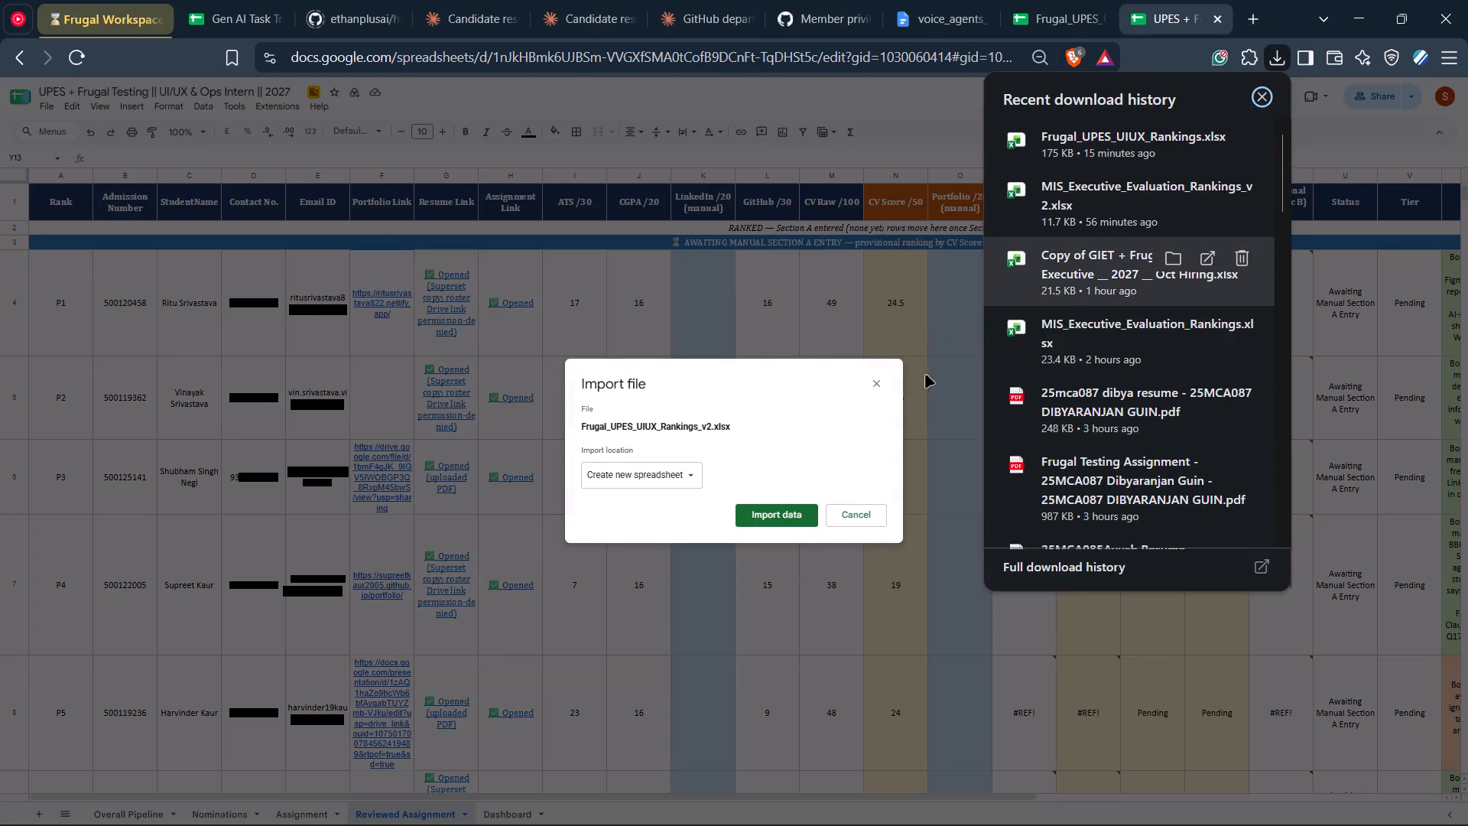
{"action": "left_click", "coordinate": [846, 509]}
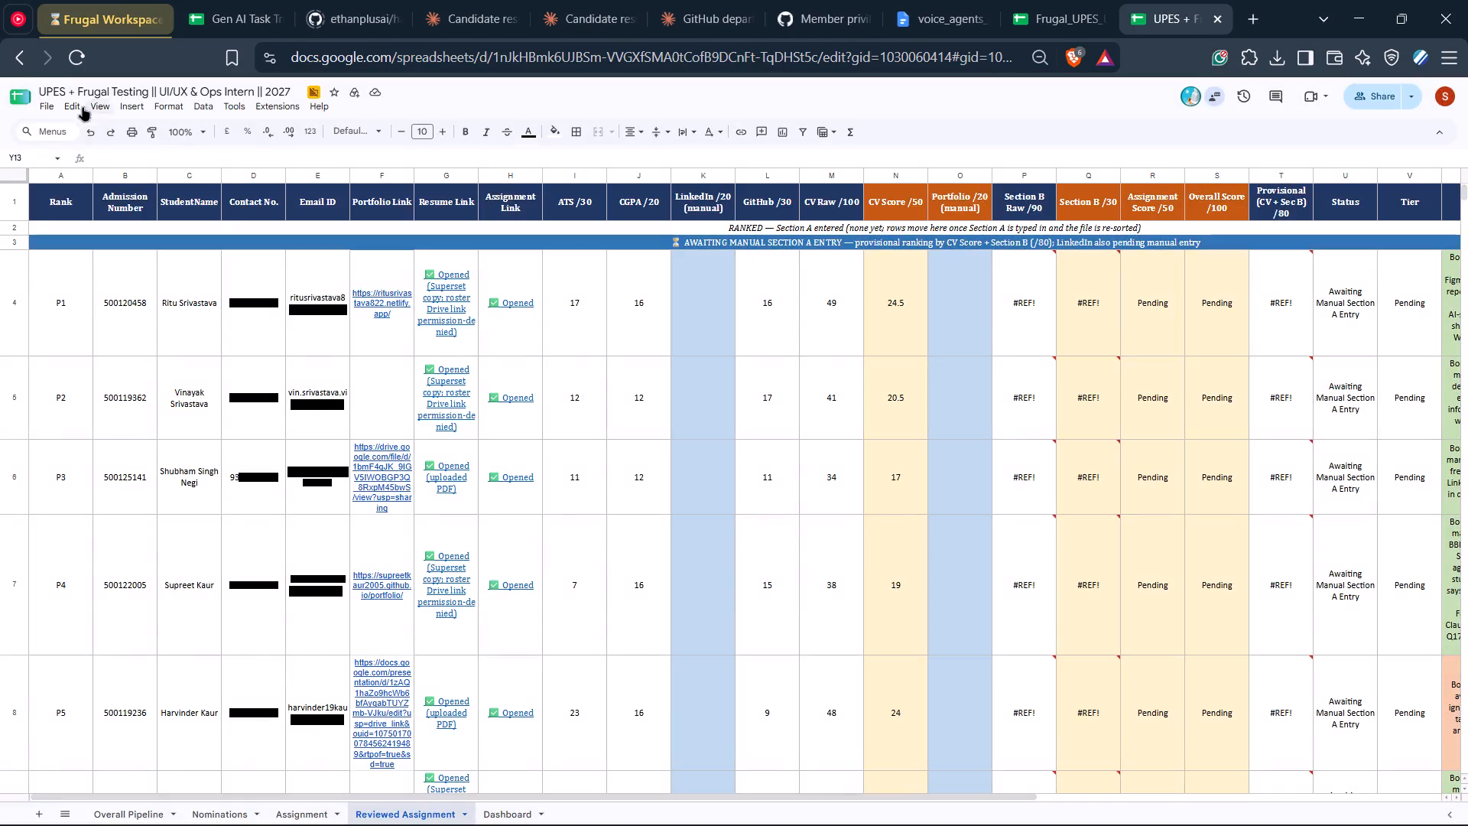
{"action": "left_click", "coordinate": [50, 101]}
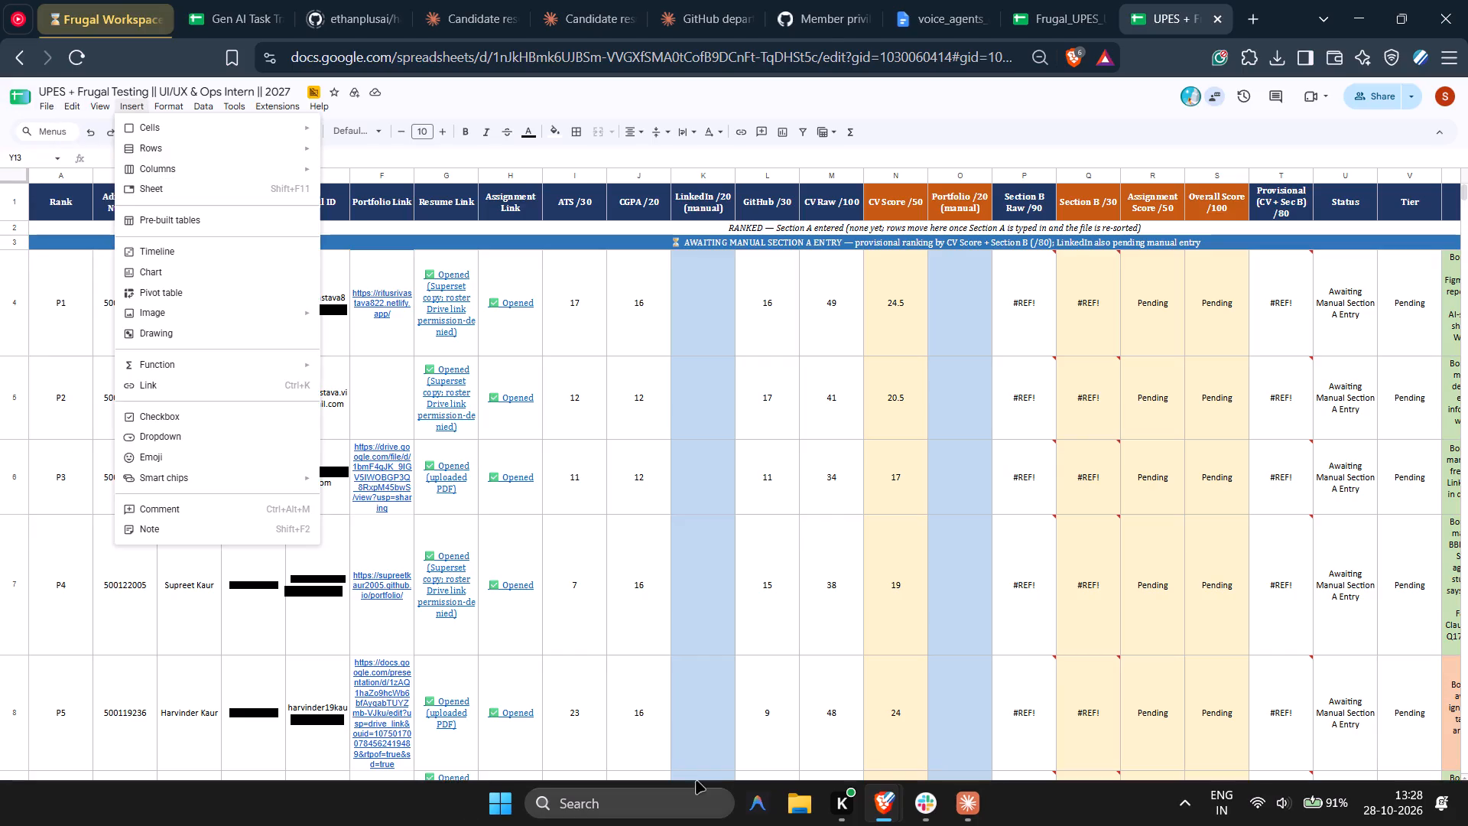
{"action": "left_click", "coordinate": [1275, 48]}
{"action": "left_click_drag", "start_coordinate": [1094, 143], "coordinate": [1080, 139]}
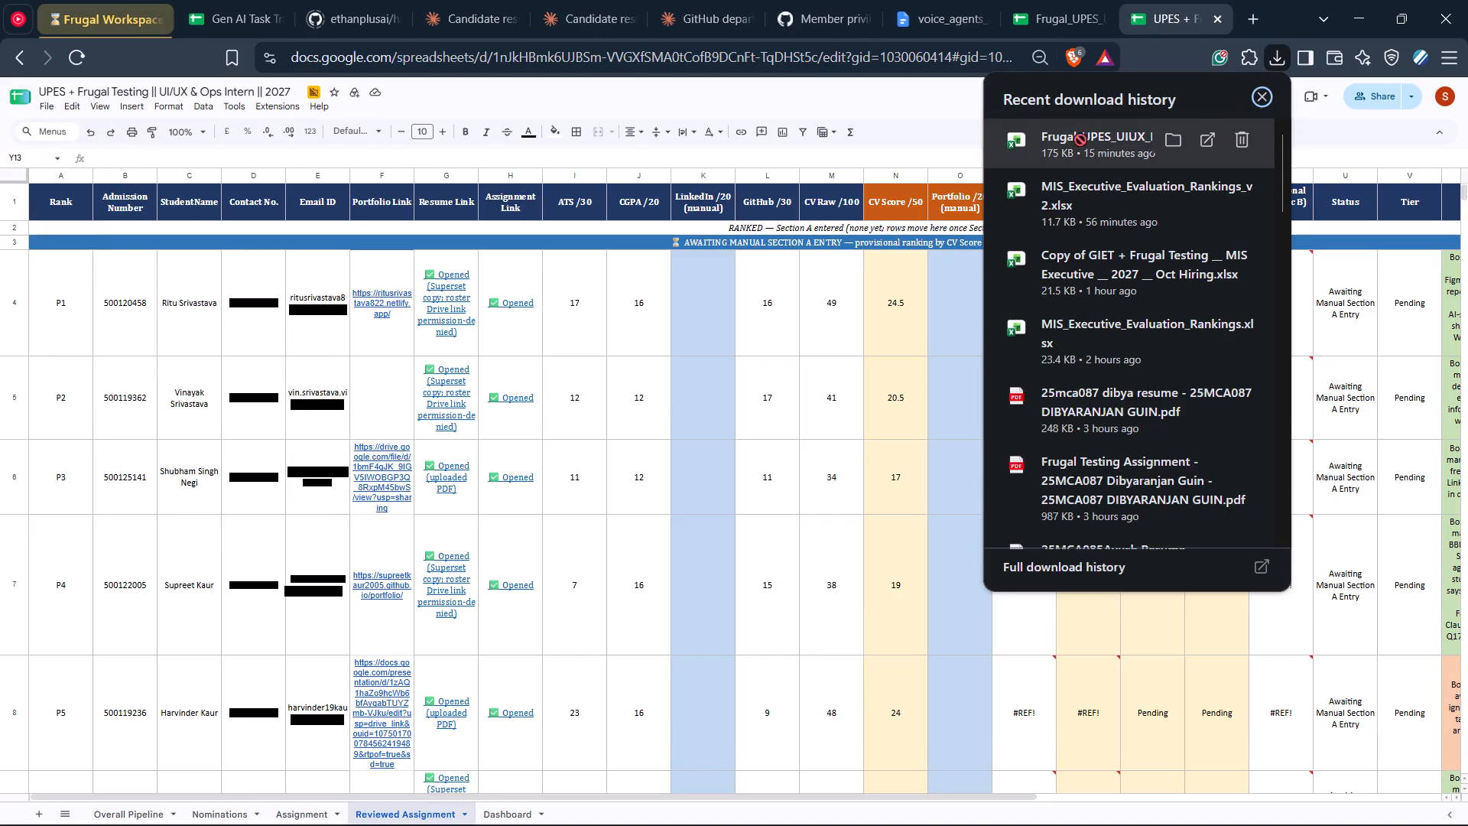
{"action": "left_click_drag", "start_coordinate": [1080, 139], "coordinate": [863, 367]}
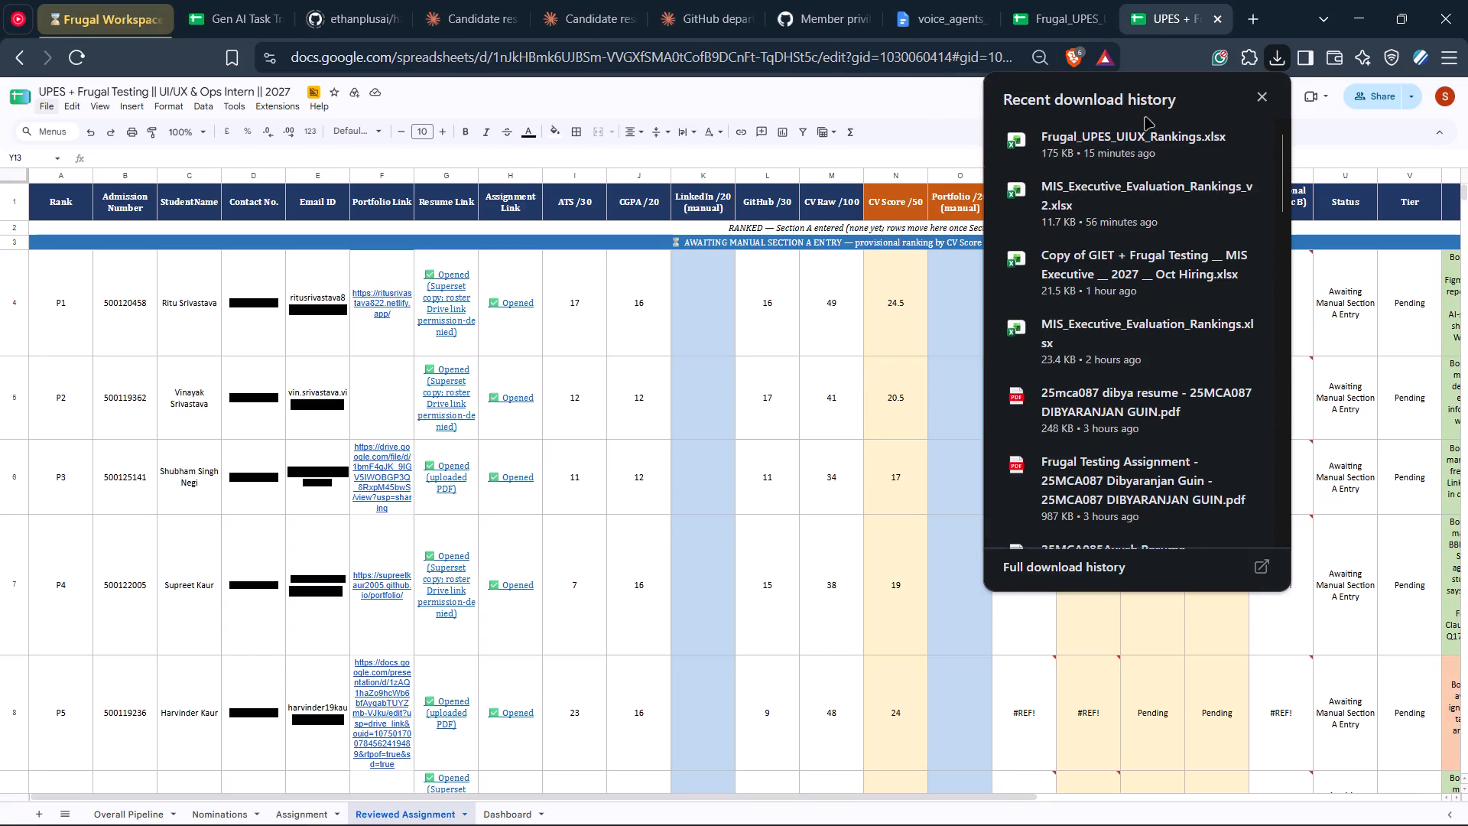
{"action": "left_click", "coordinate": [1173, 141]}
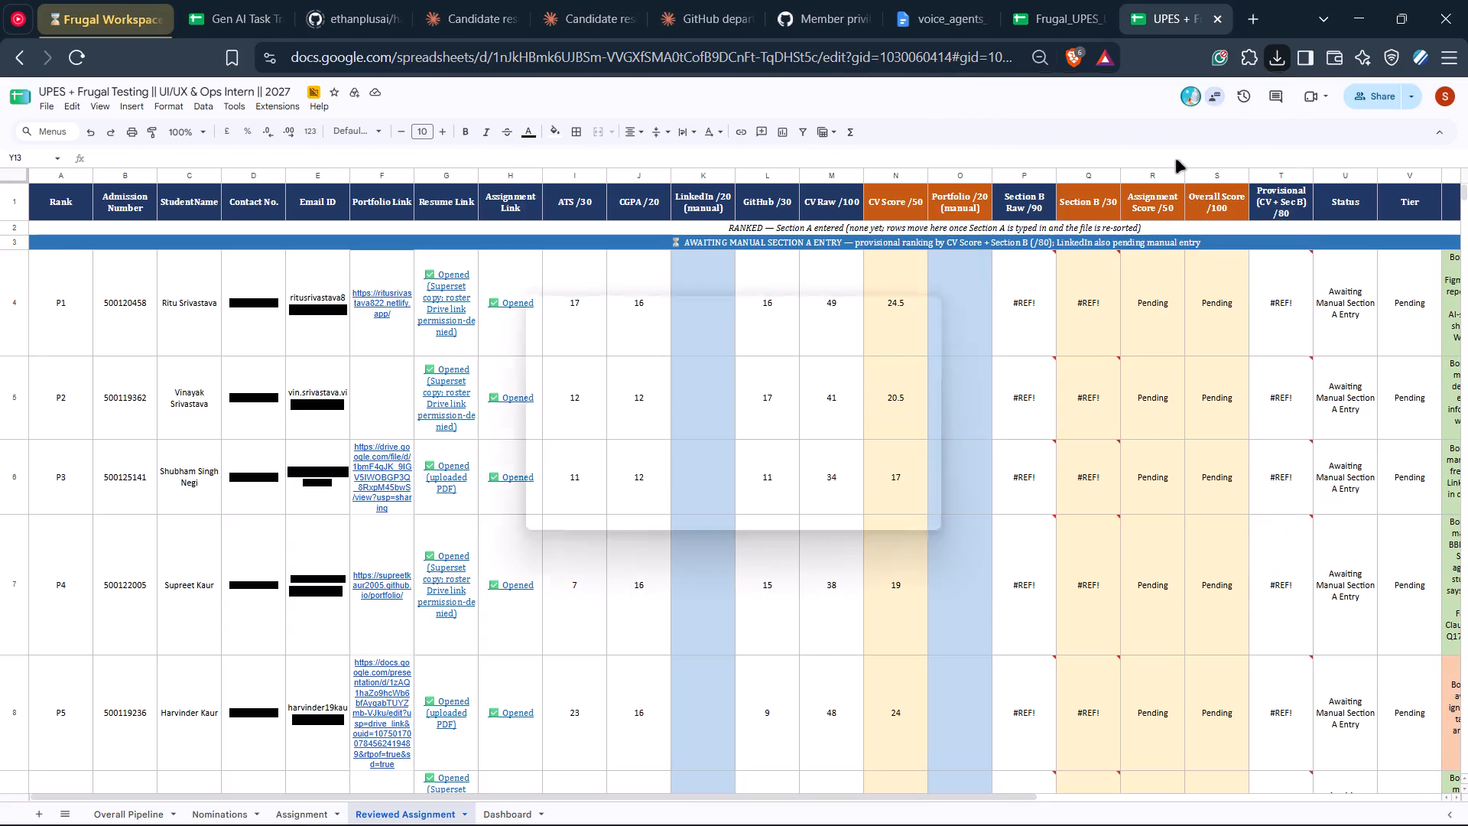
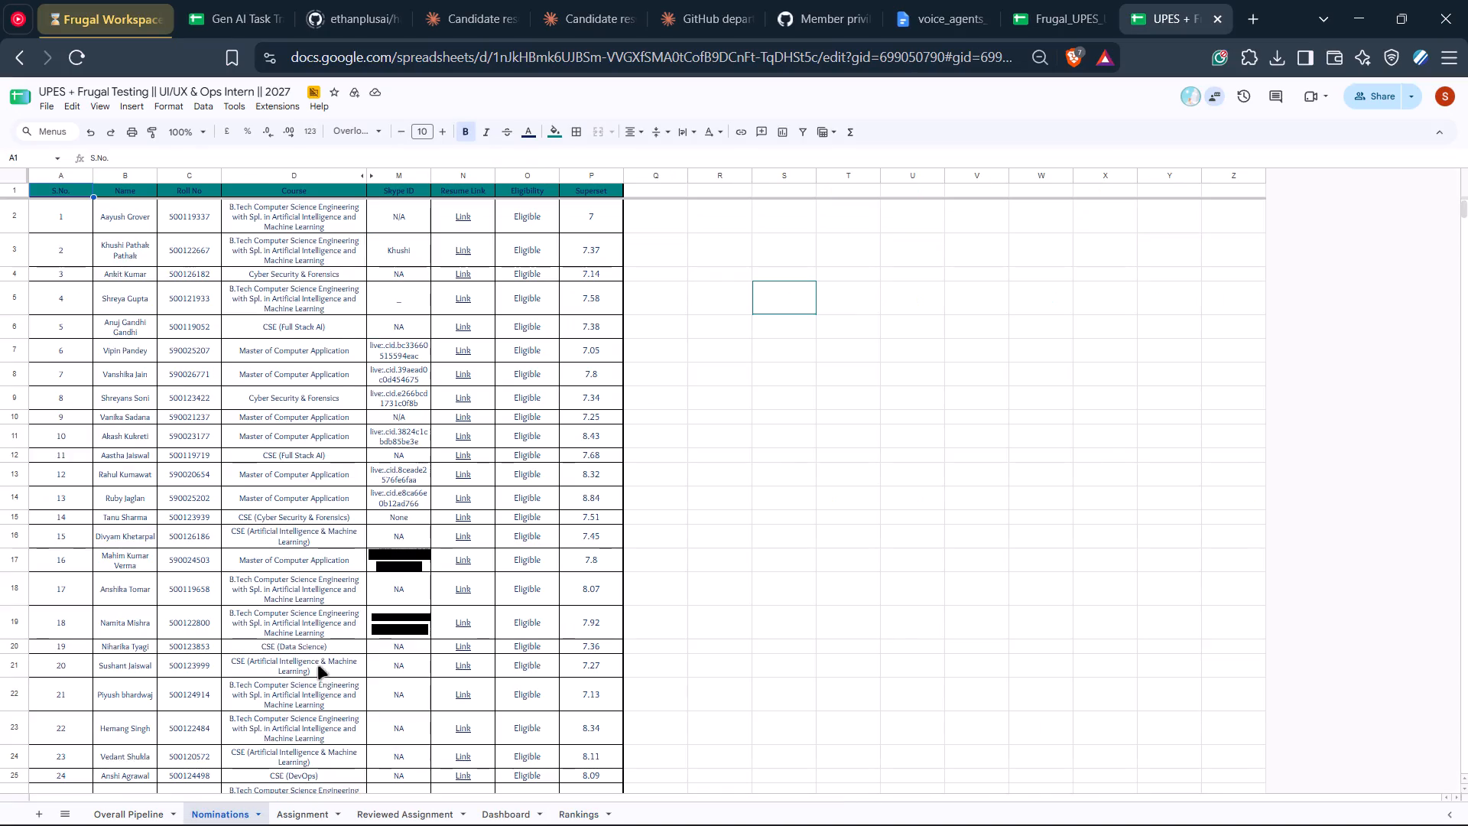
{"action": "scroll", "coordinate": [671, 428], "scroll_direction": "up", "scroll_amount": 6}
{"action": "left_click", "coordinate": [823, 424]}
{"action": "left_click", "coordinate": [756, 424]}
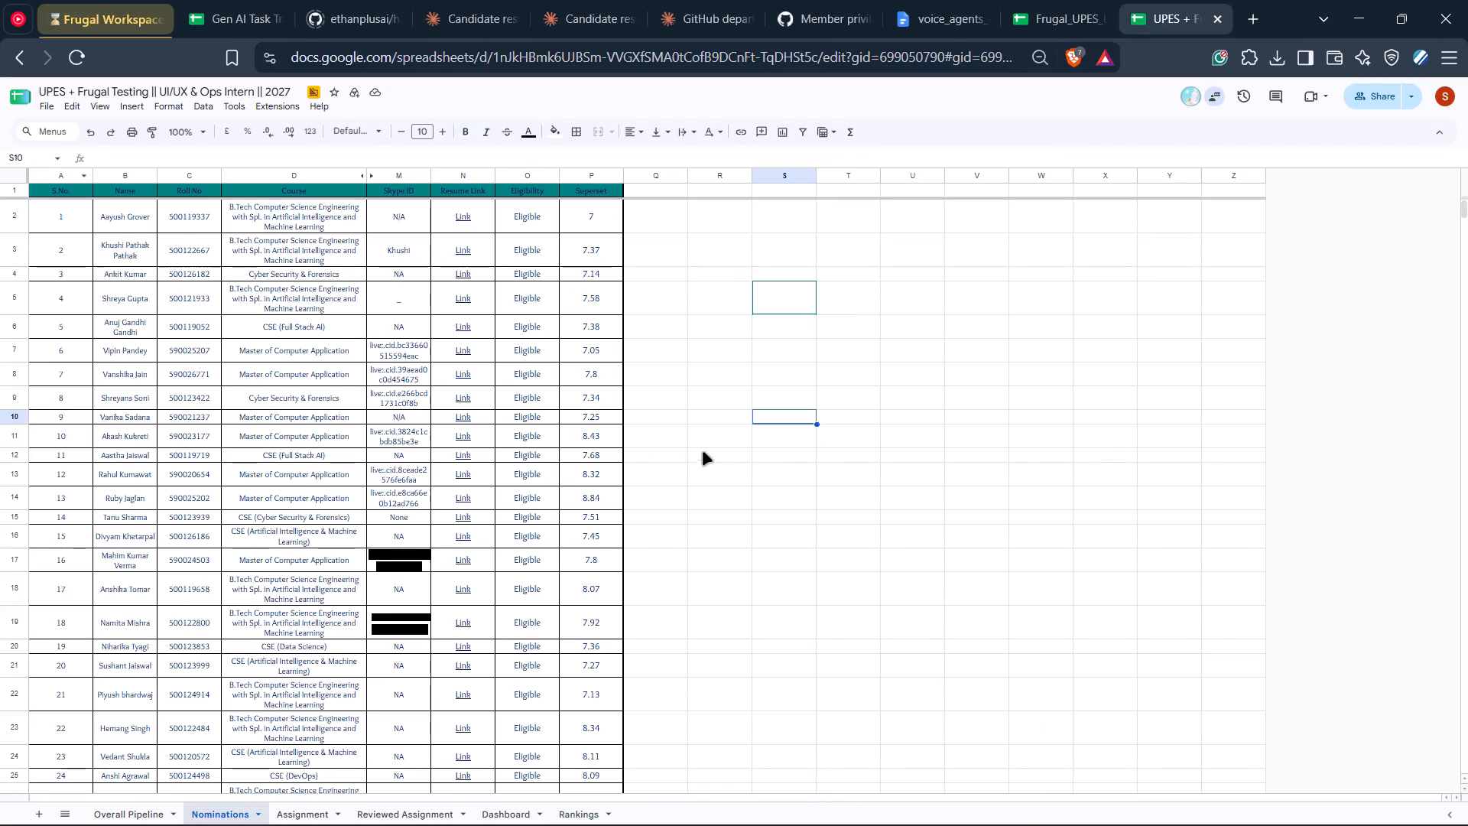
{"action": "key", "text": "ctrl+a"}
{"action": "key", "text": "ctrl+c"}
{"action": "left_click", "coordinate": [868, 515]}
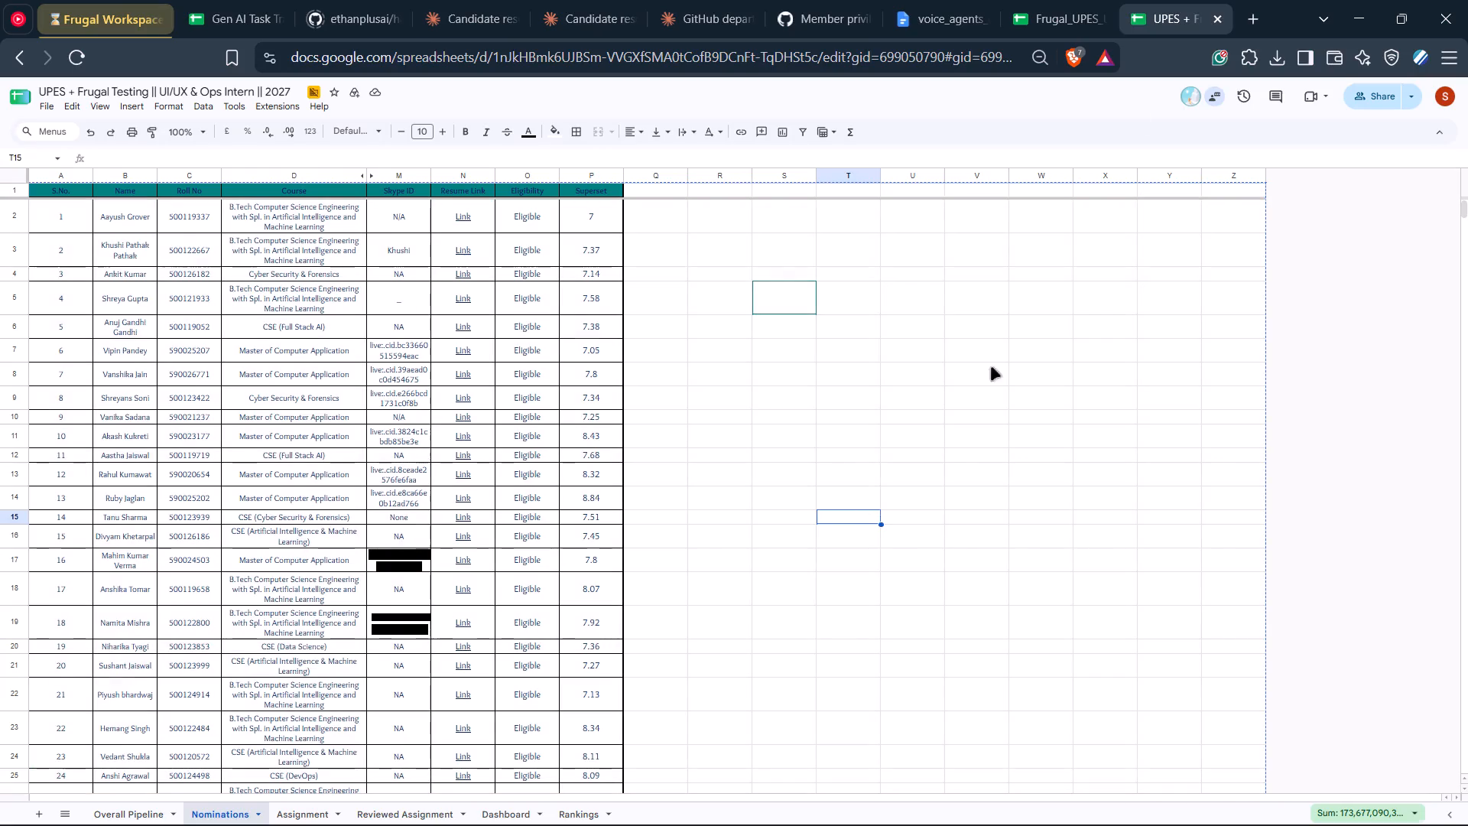
Create a new blank spreadsheet from the Frugal_UPES_UIUX_Rankings file.
{"action": "left_click", "coordinate": [1107, 0]}
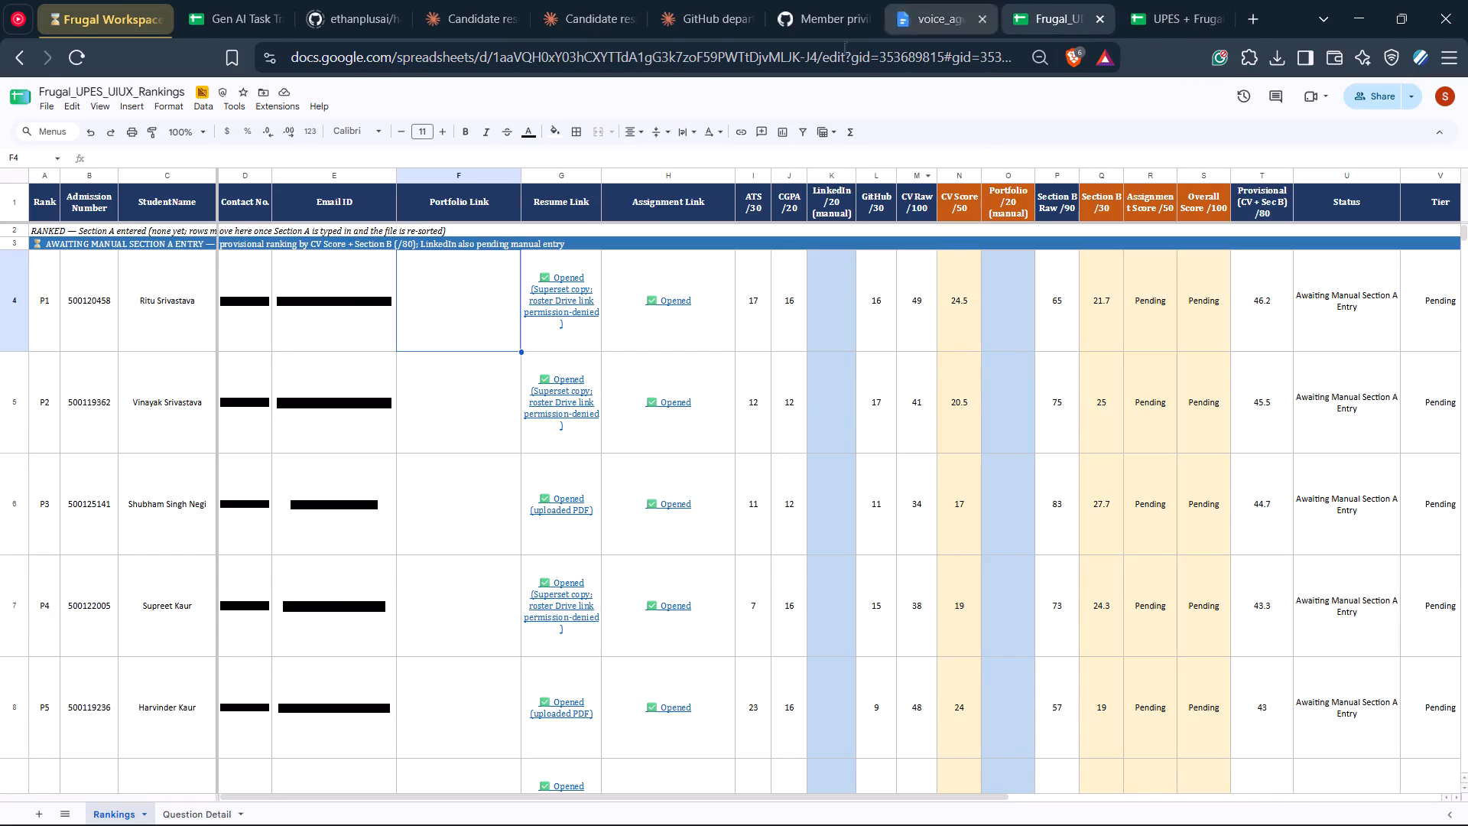
{"action": "left_click", "coordinate": [49, 111]}
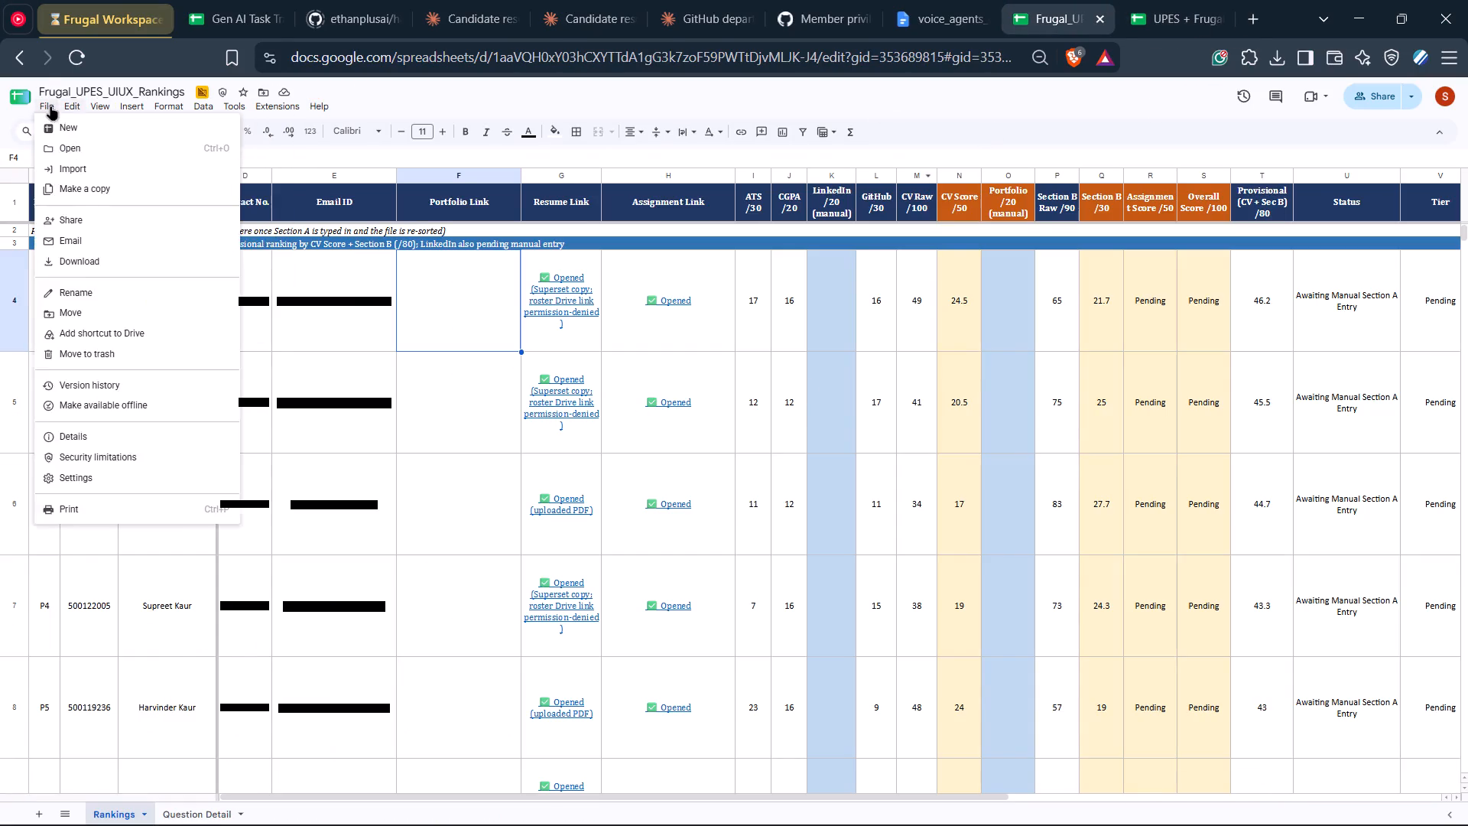
{"action": "double_click", "coordinate": [77, 125]}
{"action": "left_click", "coordinate": [45, 111]}
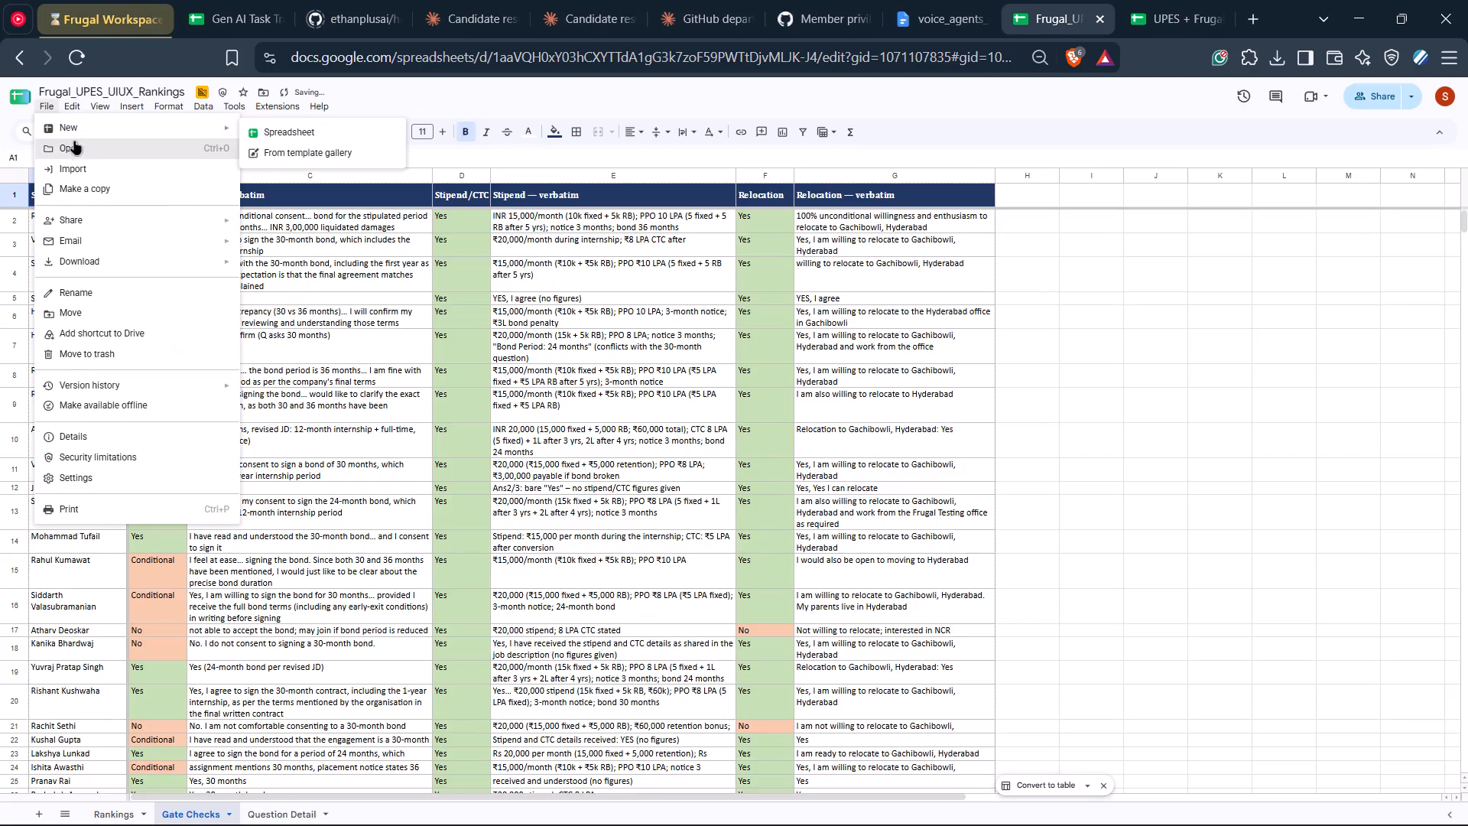
{"action": "left_click", "coordinate": [406, 97]}
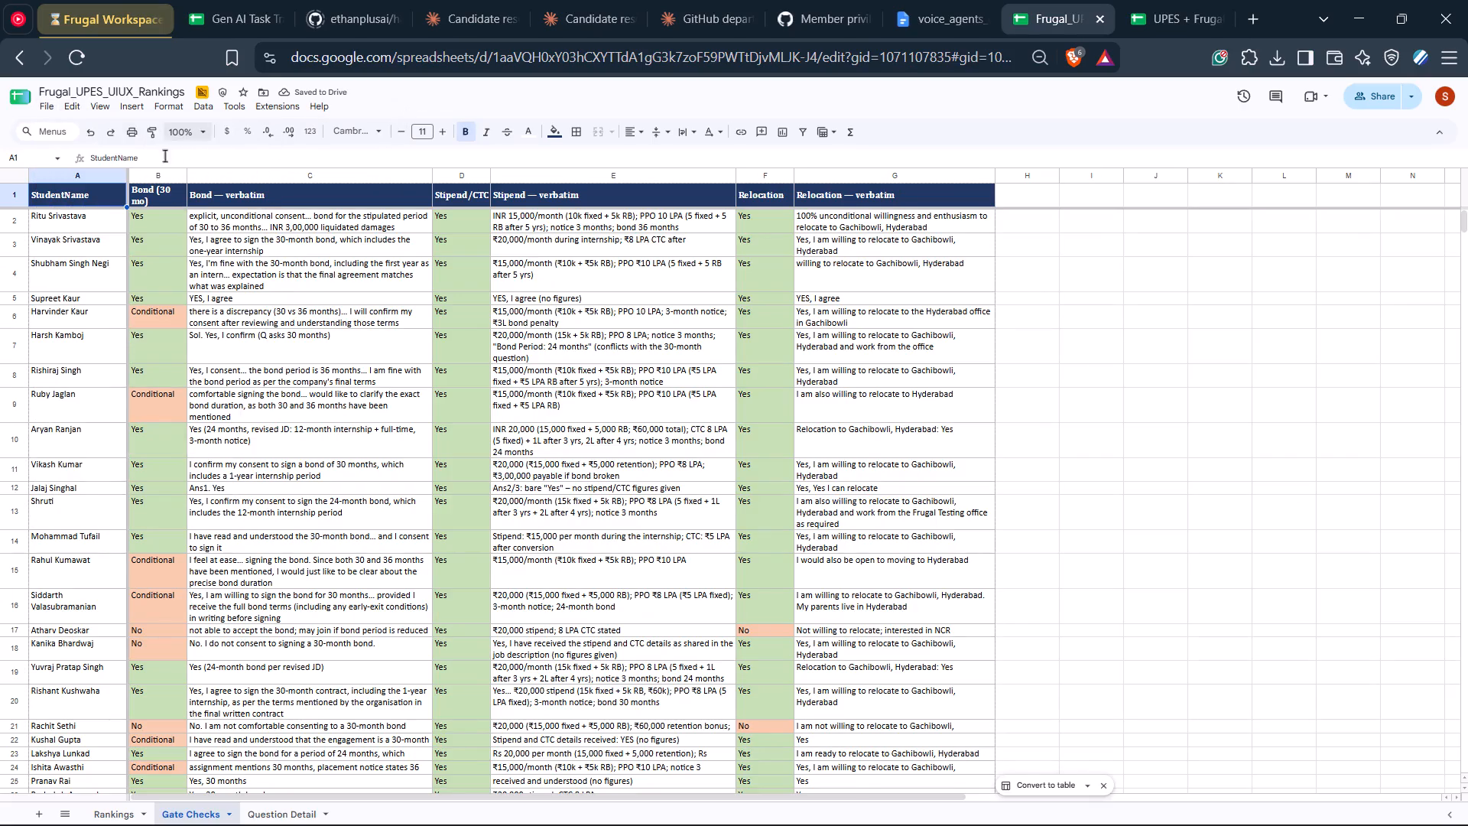
{"action": "double_click", "coordinate": [108, 137]}
{"action": "left_click", "coordinate": [41, 108]}
{"action": "left_click", "coordinate": [76, 130]}
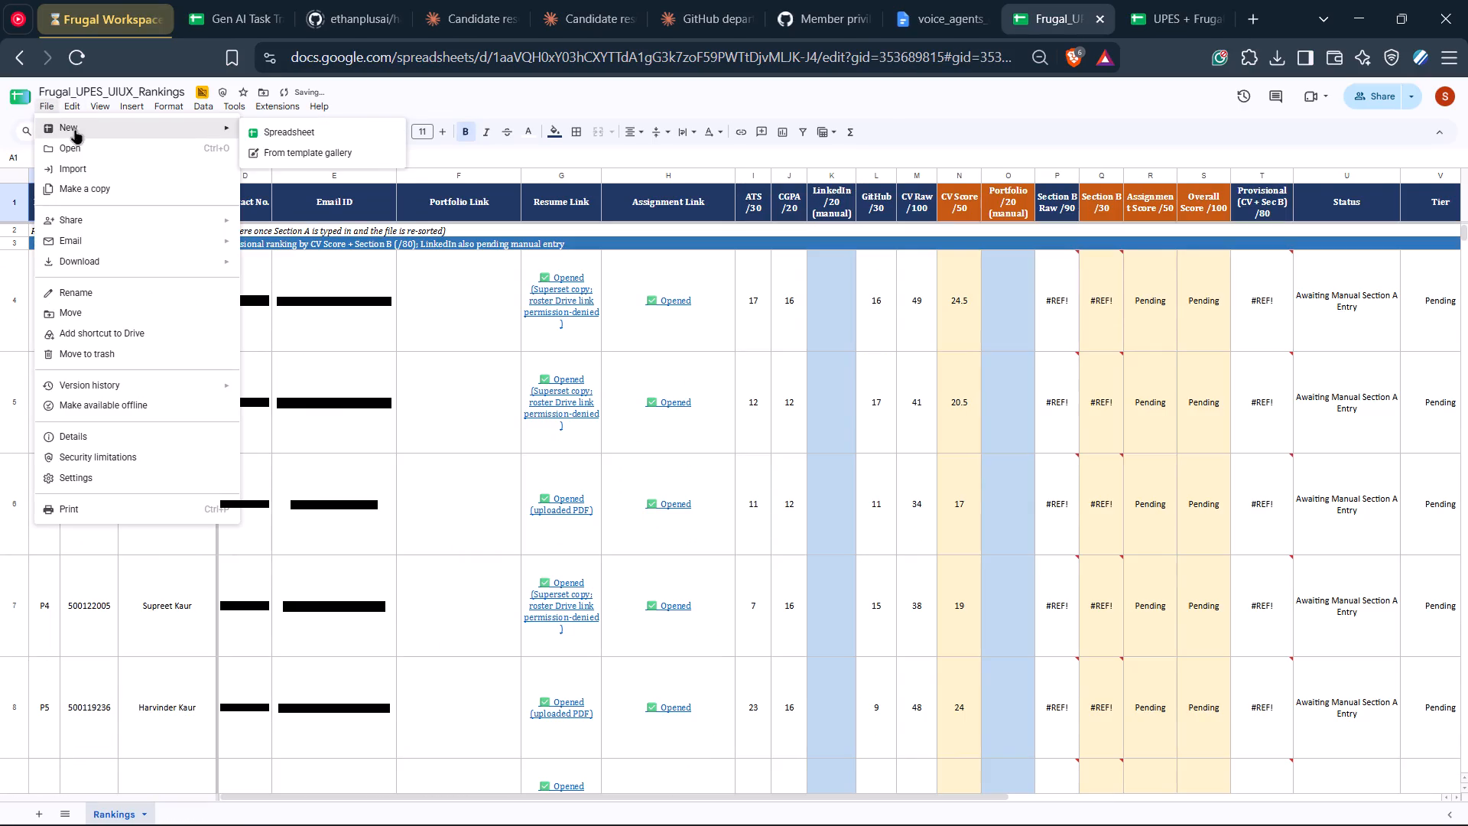
{"action": "left_click", "coordinate": [269, 137]}
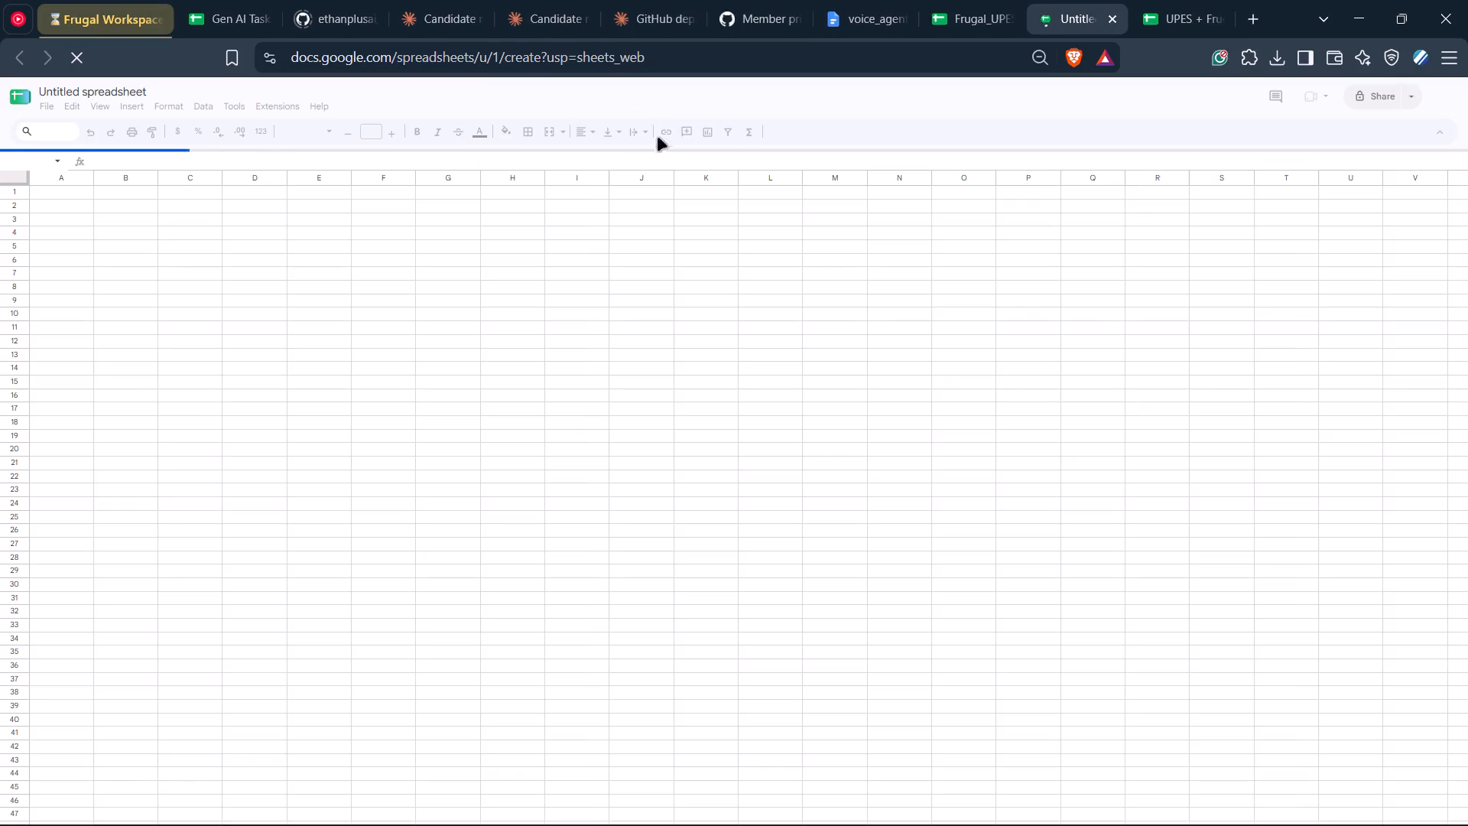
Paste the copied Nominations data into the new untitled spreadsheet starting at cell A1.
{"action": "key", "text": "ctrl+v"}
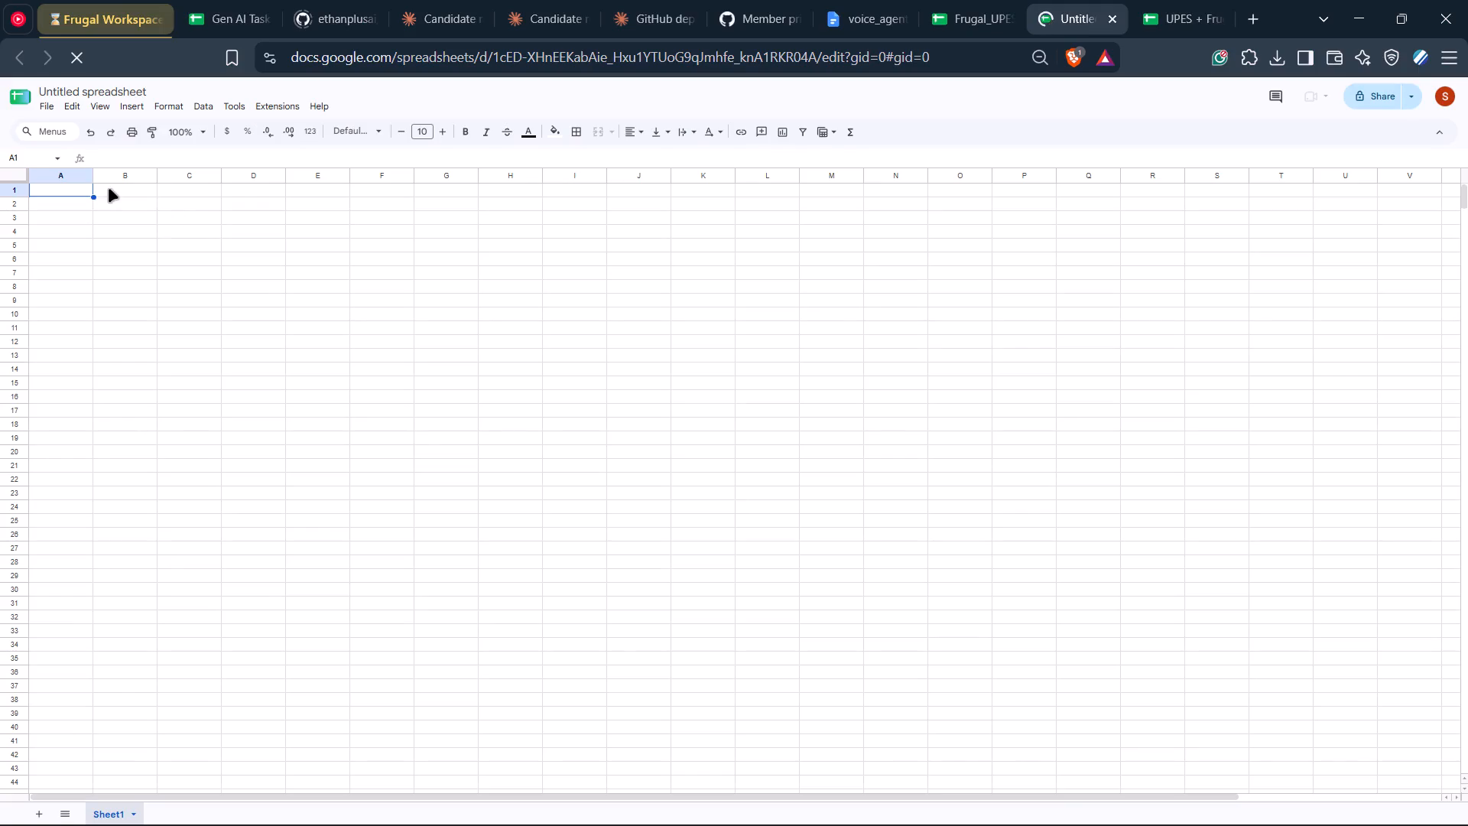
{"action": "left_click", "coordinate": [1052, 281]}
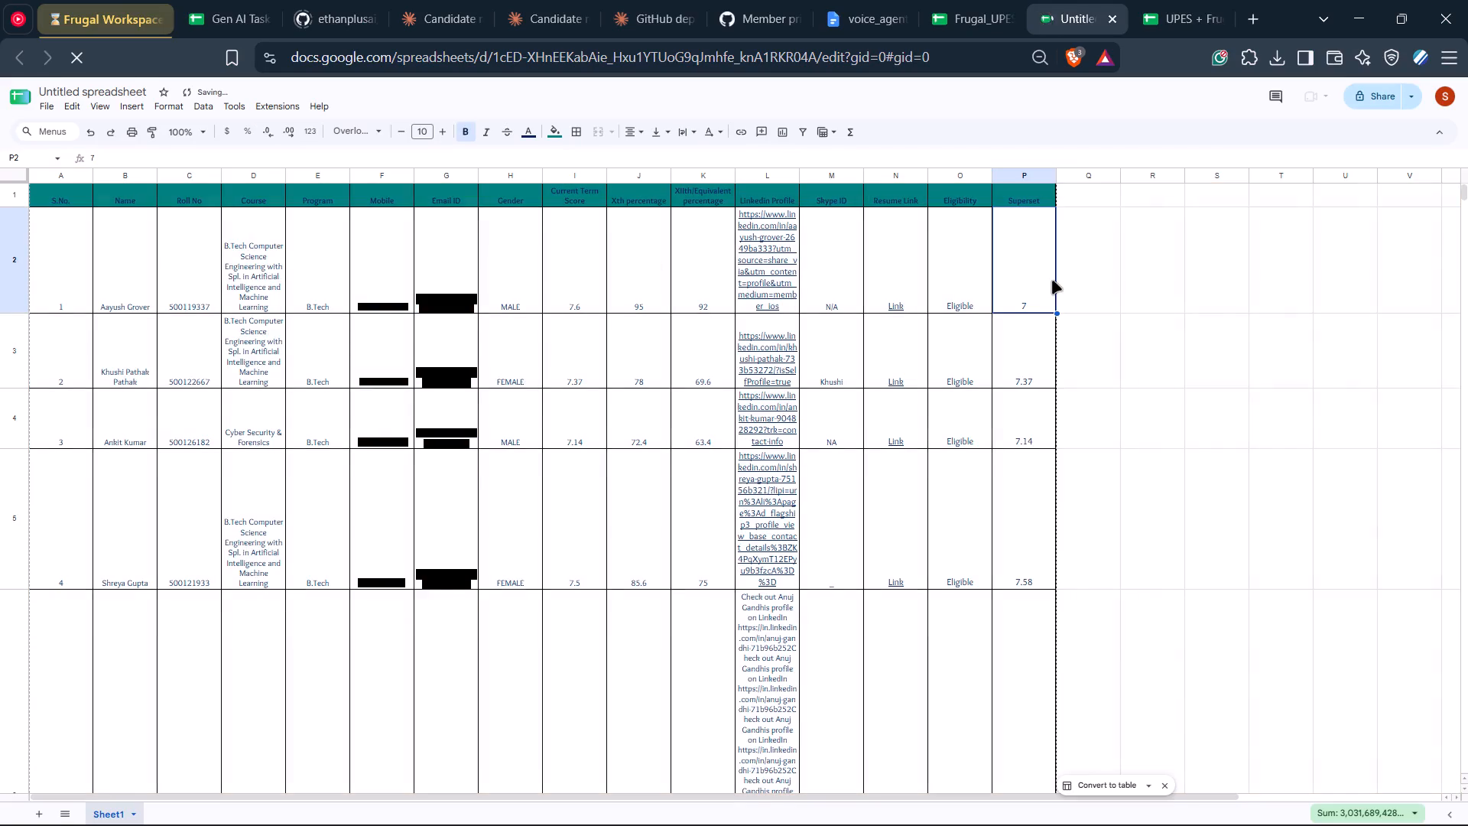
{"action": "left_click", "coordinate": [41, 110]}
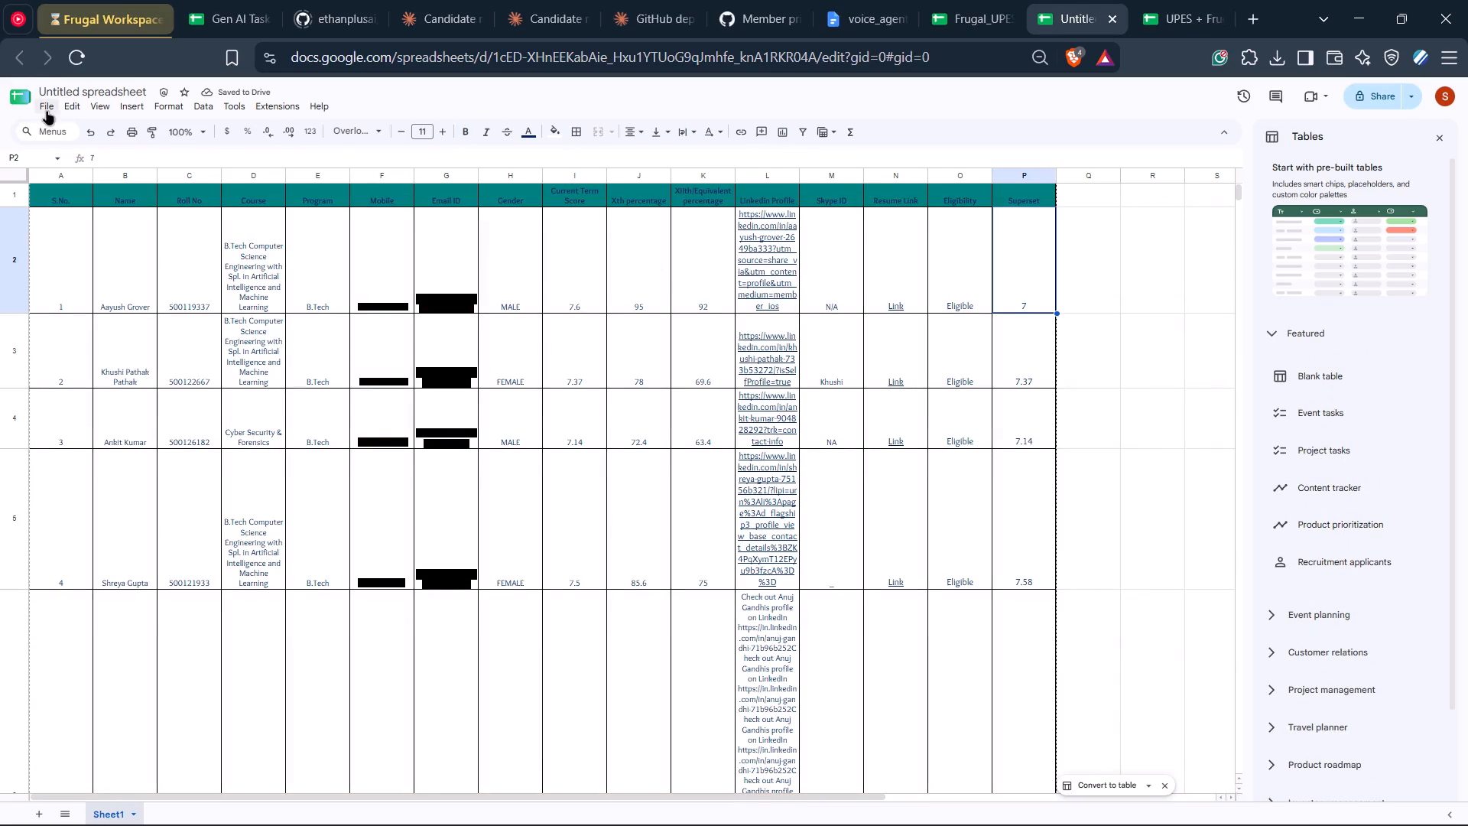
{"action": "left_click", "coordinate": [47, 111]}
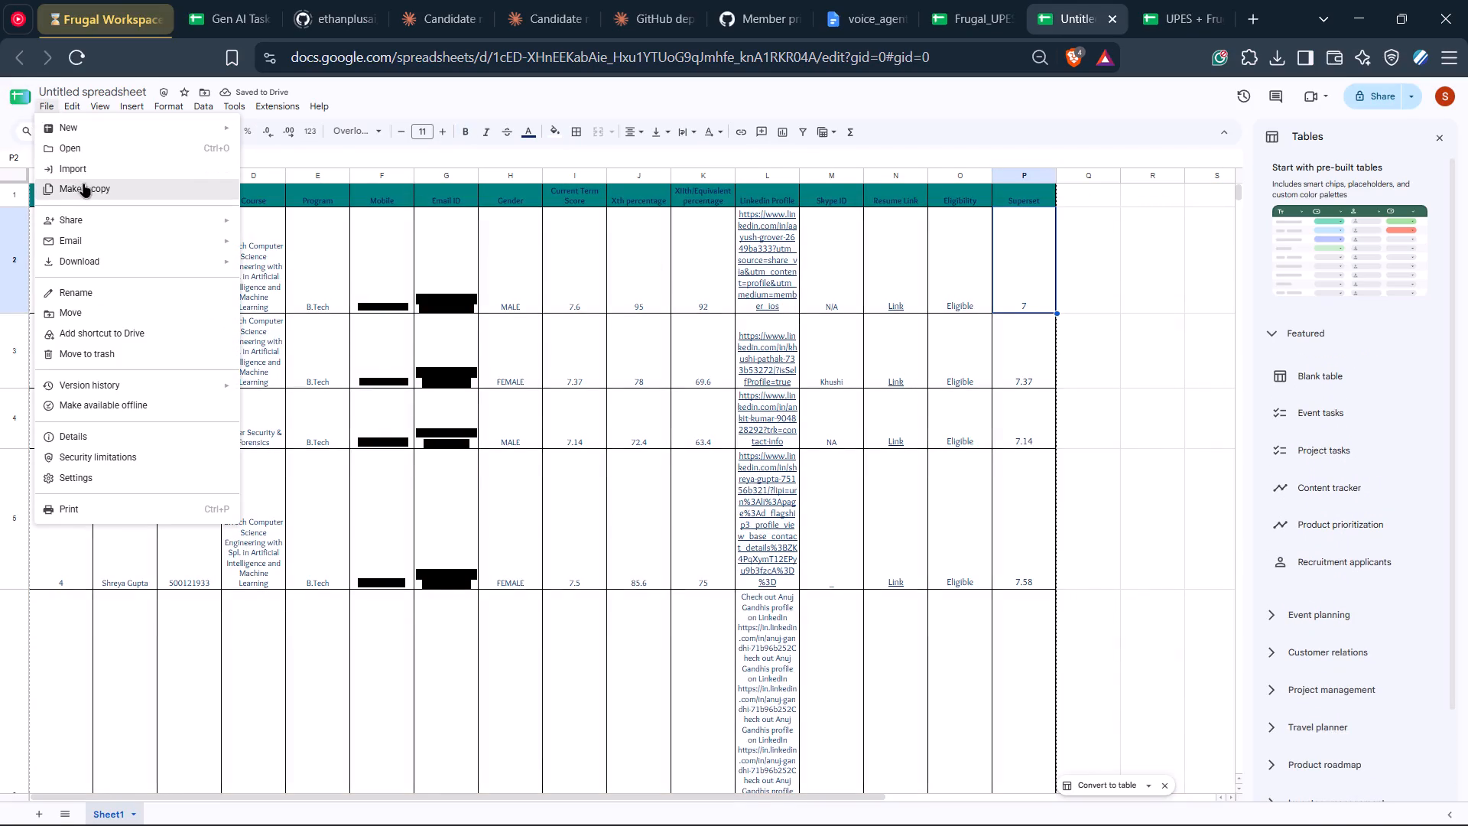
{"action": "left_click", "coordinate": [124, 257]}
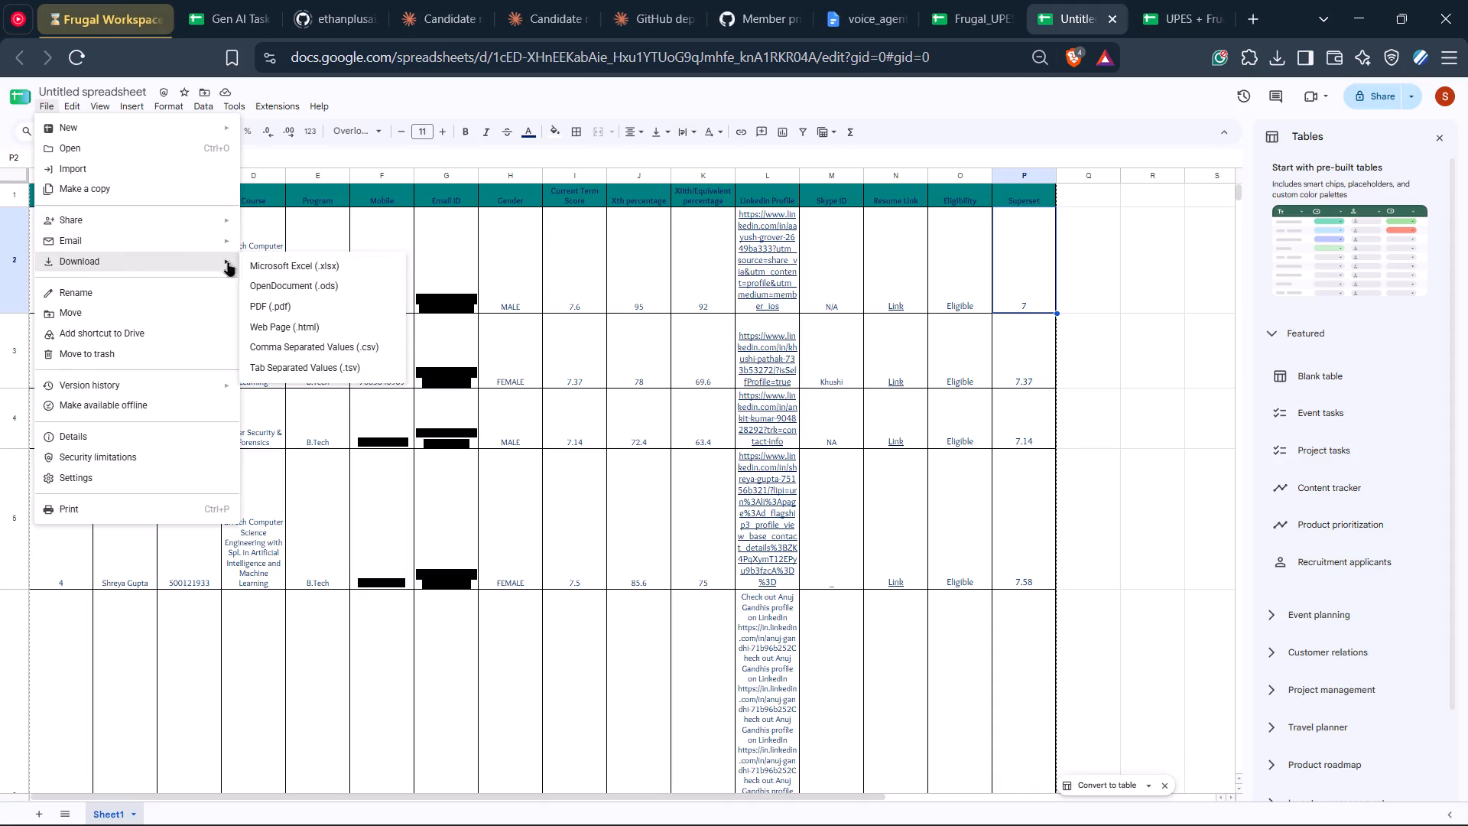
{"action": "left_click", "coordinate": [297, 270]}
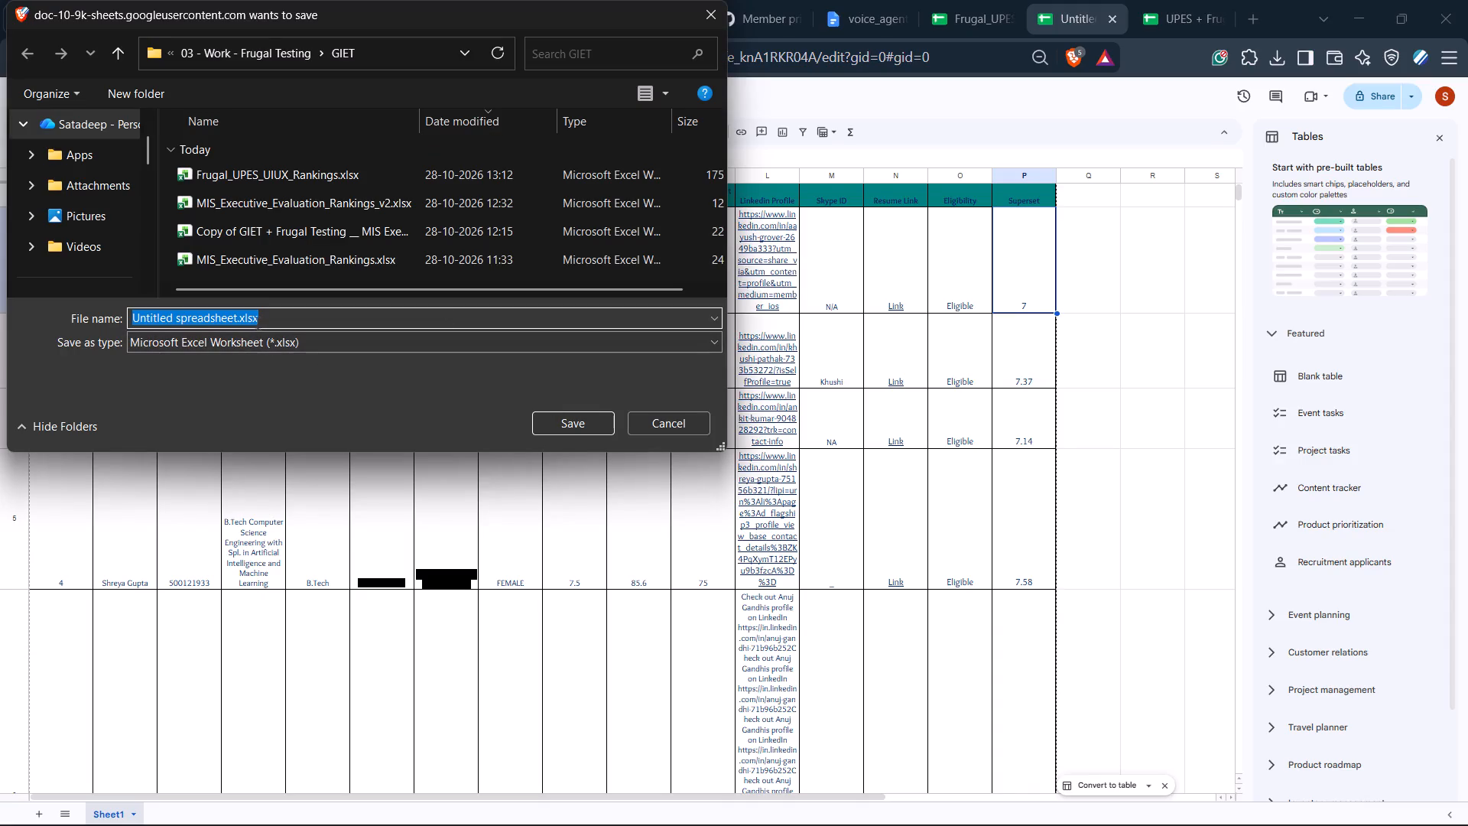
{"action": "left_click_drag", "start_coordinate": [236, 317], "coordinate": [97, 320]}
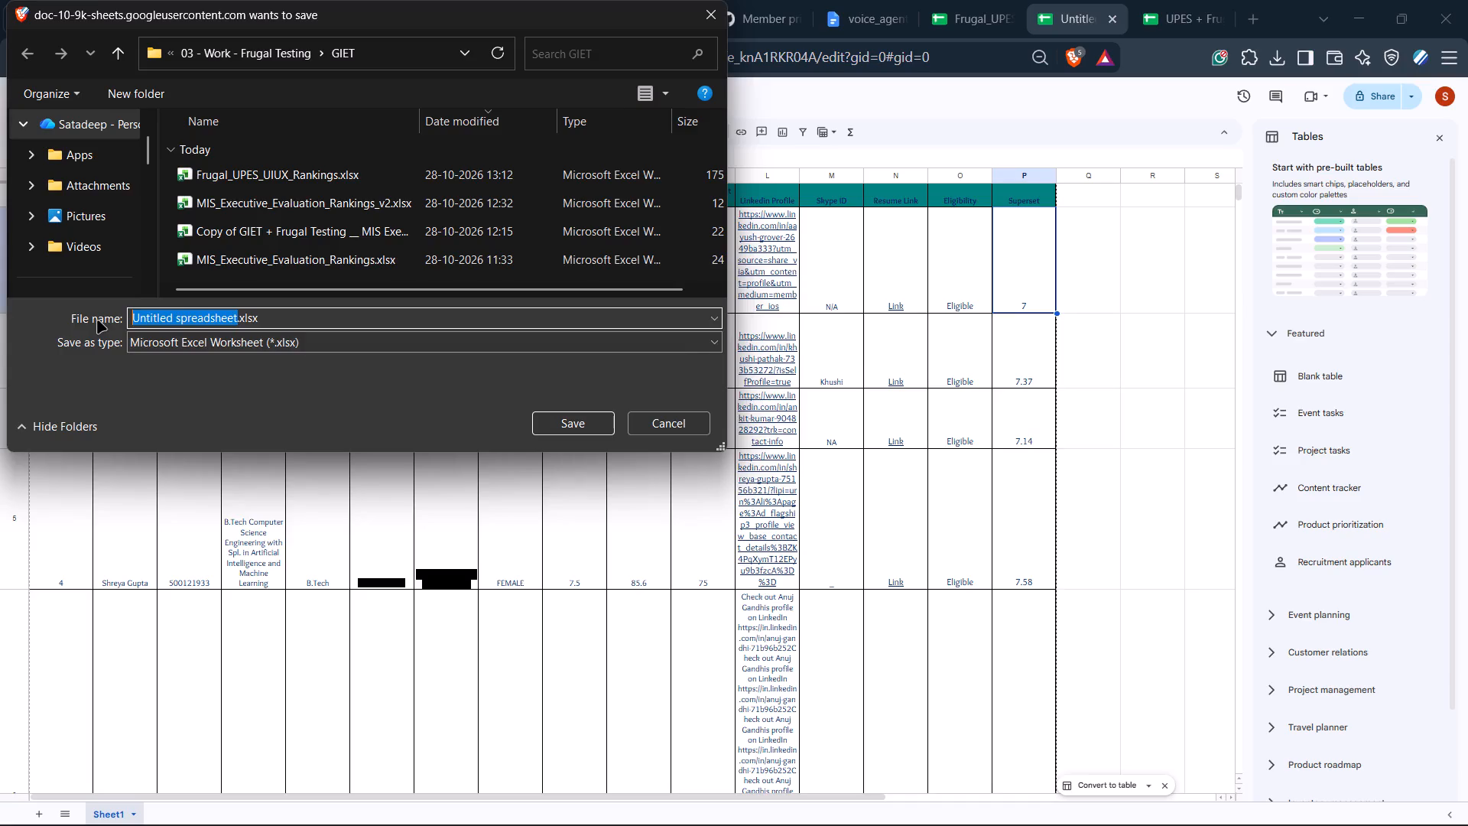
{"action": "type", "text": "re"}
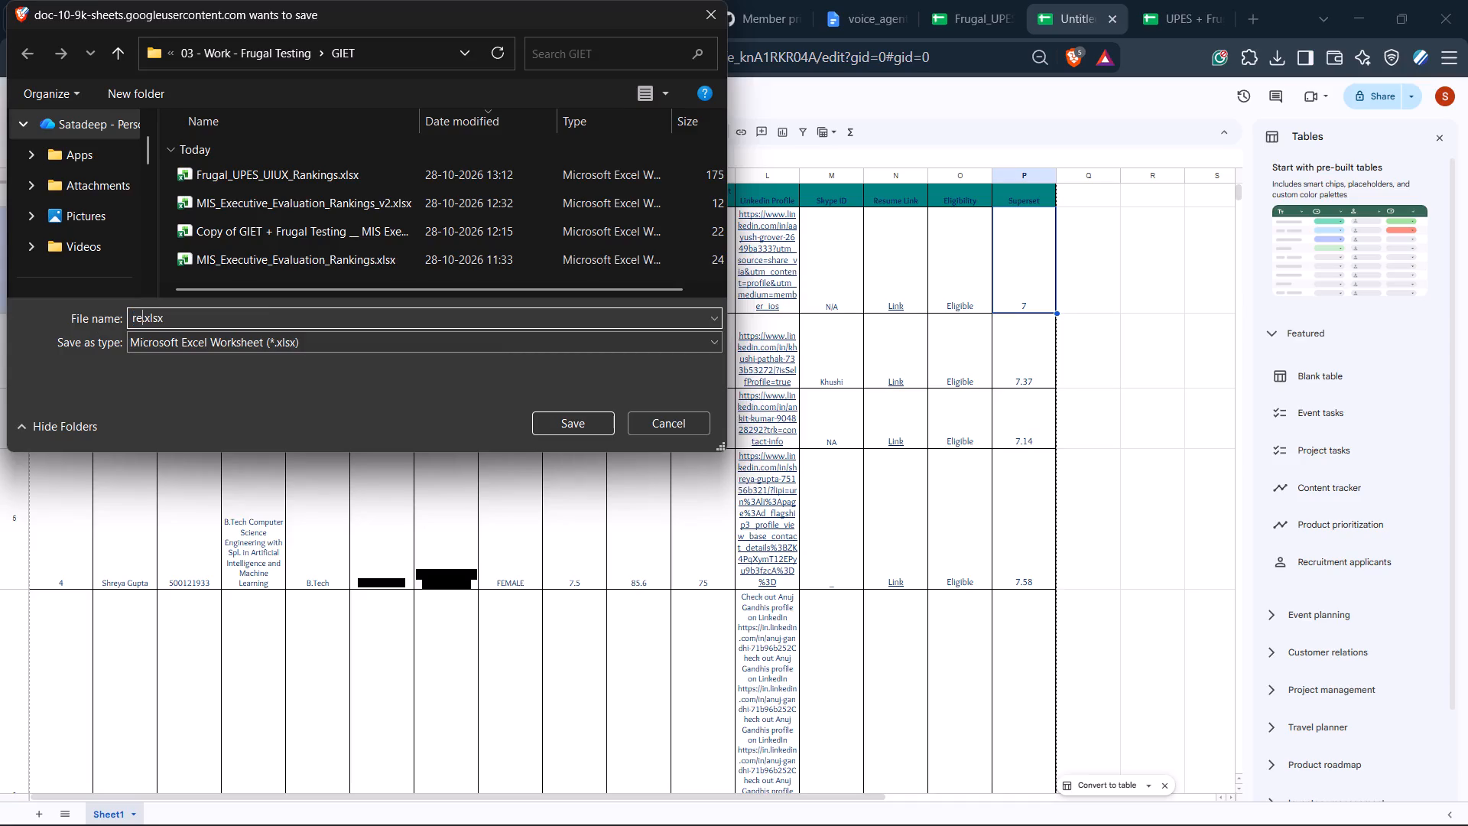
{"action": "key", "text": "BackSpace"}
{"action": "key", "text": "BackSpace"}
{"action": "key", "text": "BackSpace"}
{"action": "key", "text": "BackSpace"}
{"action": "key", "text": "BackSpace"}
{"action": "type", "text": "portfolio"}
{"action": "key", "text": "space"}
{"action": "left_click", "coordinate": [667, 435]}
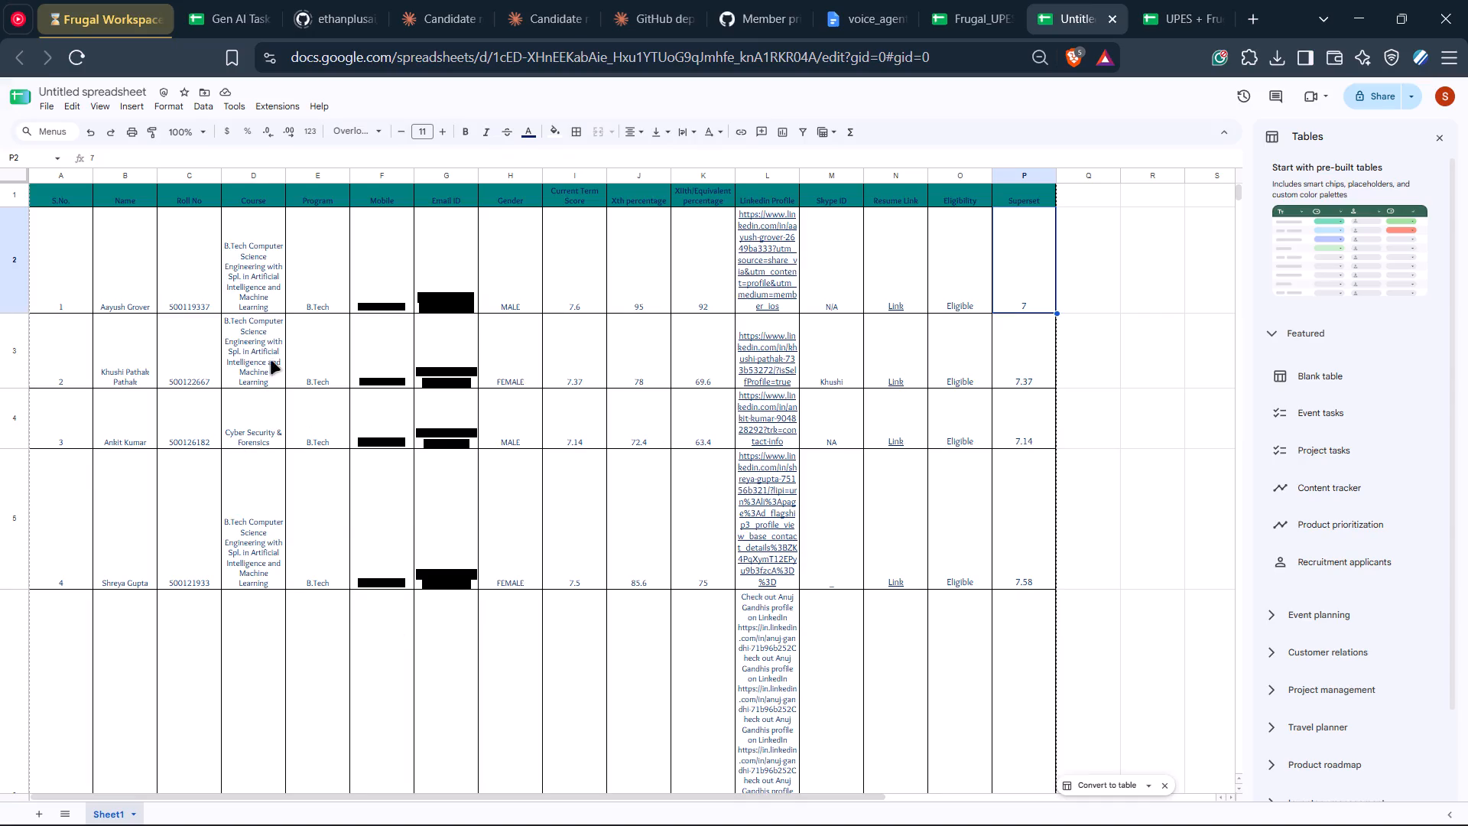
Copy the entire Assignment sheet, including its portfolio link column, from the UPES + Frugal Testing spreadsheet.
{"action": "left_click", "coordinate": [989, 0]}
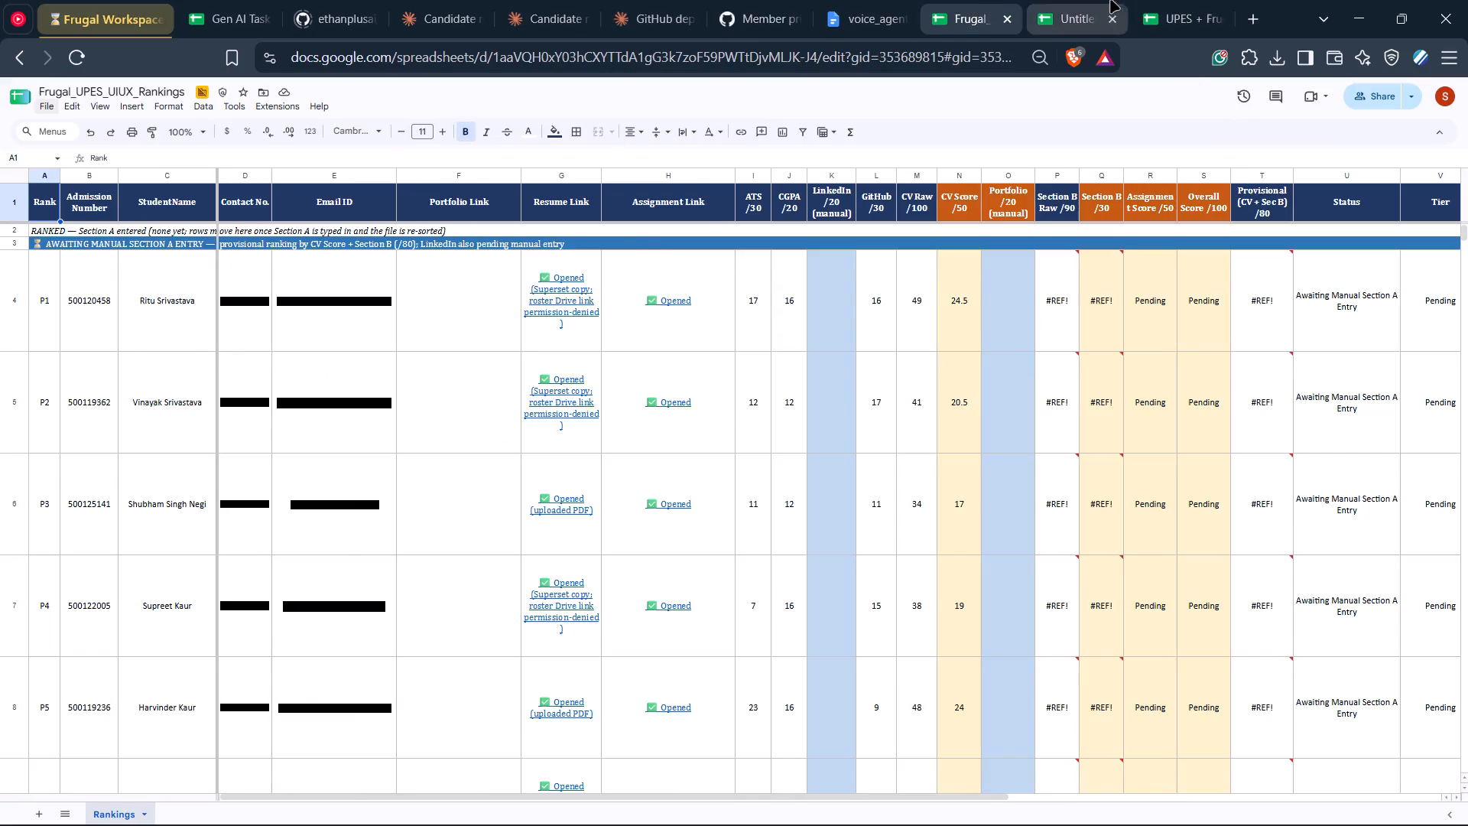
{"action": "left_click", "coordinate": [1224, 0]}
{"action": "left_click", "coordinate": [307, 808]}
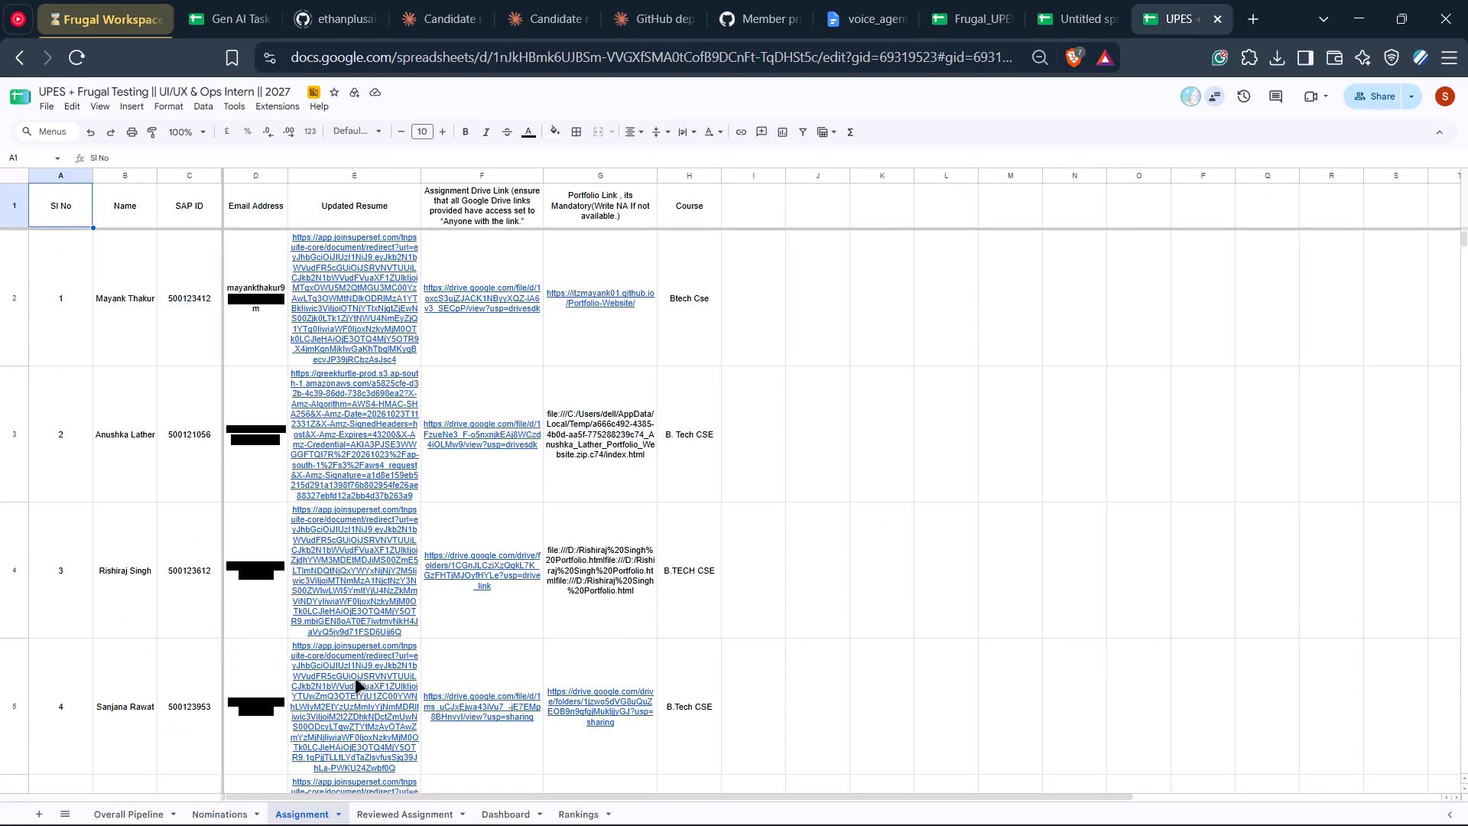
{"action": "left_click", "coordinate": [826, 272]}
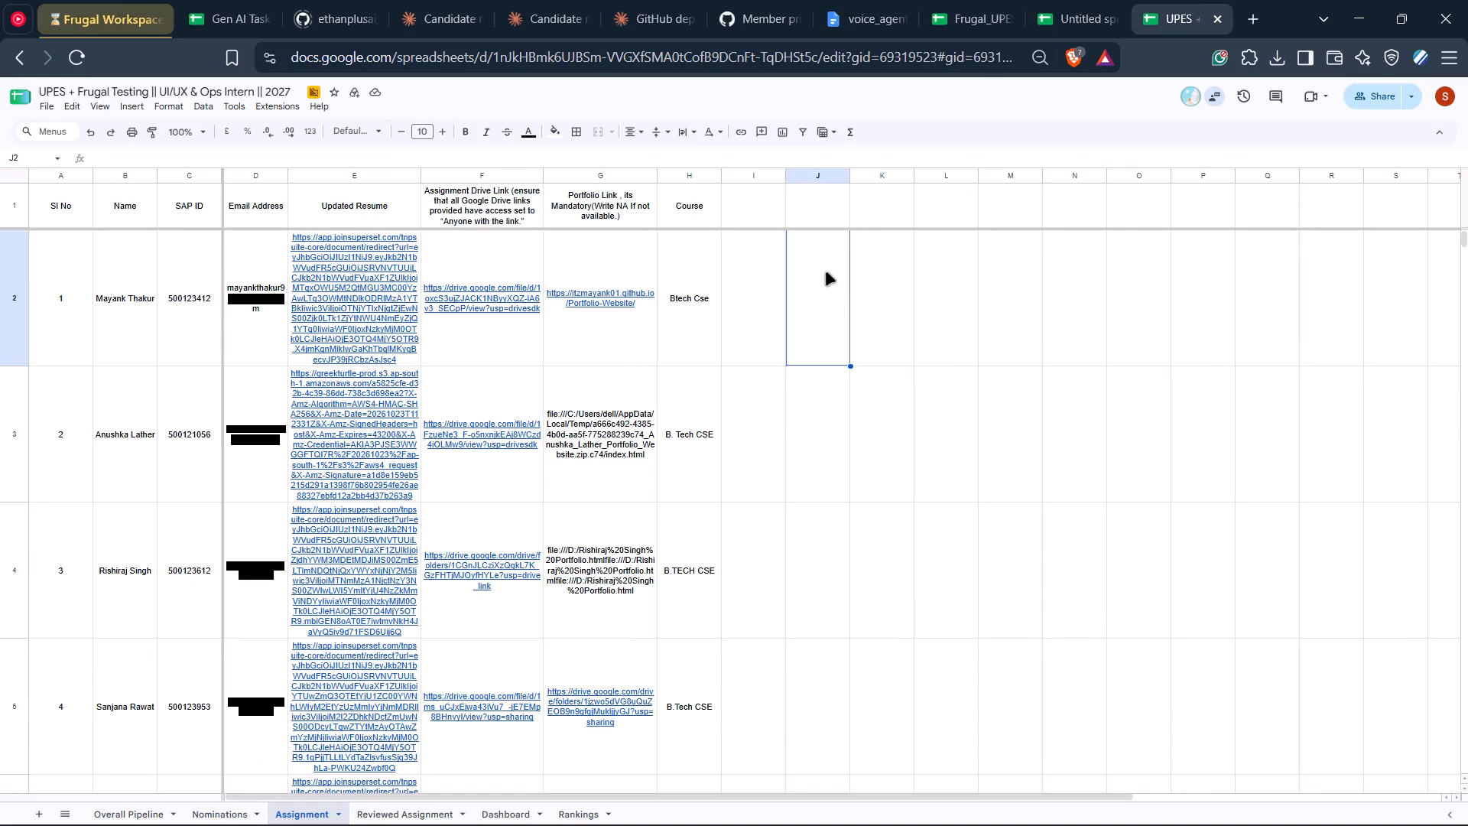
{"action": "left_click", "coordinate": [49, 109]}
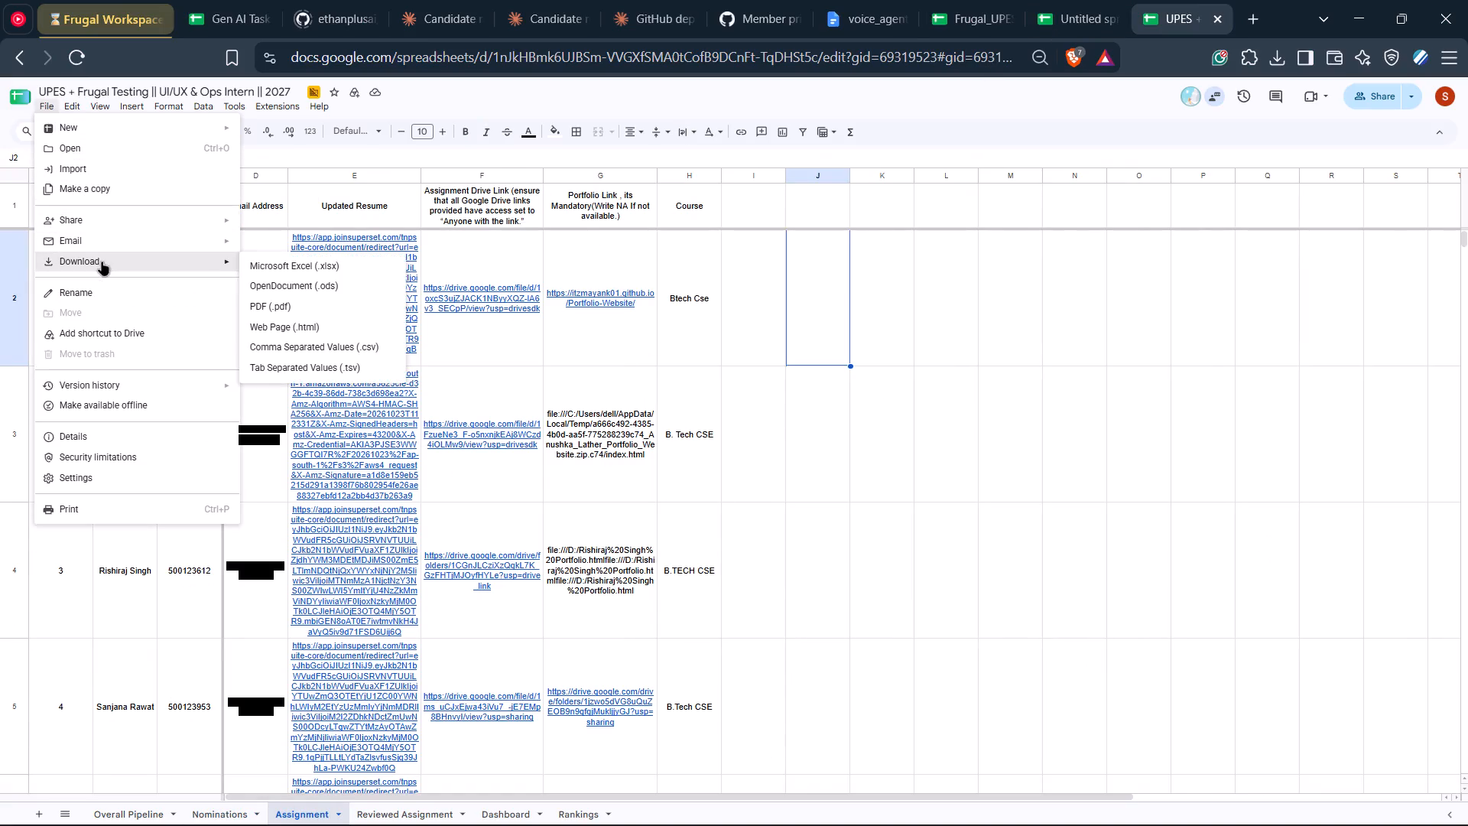
{"action": "left_click", "coordinate": [769, 372]}
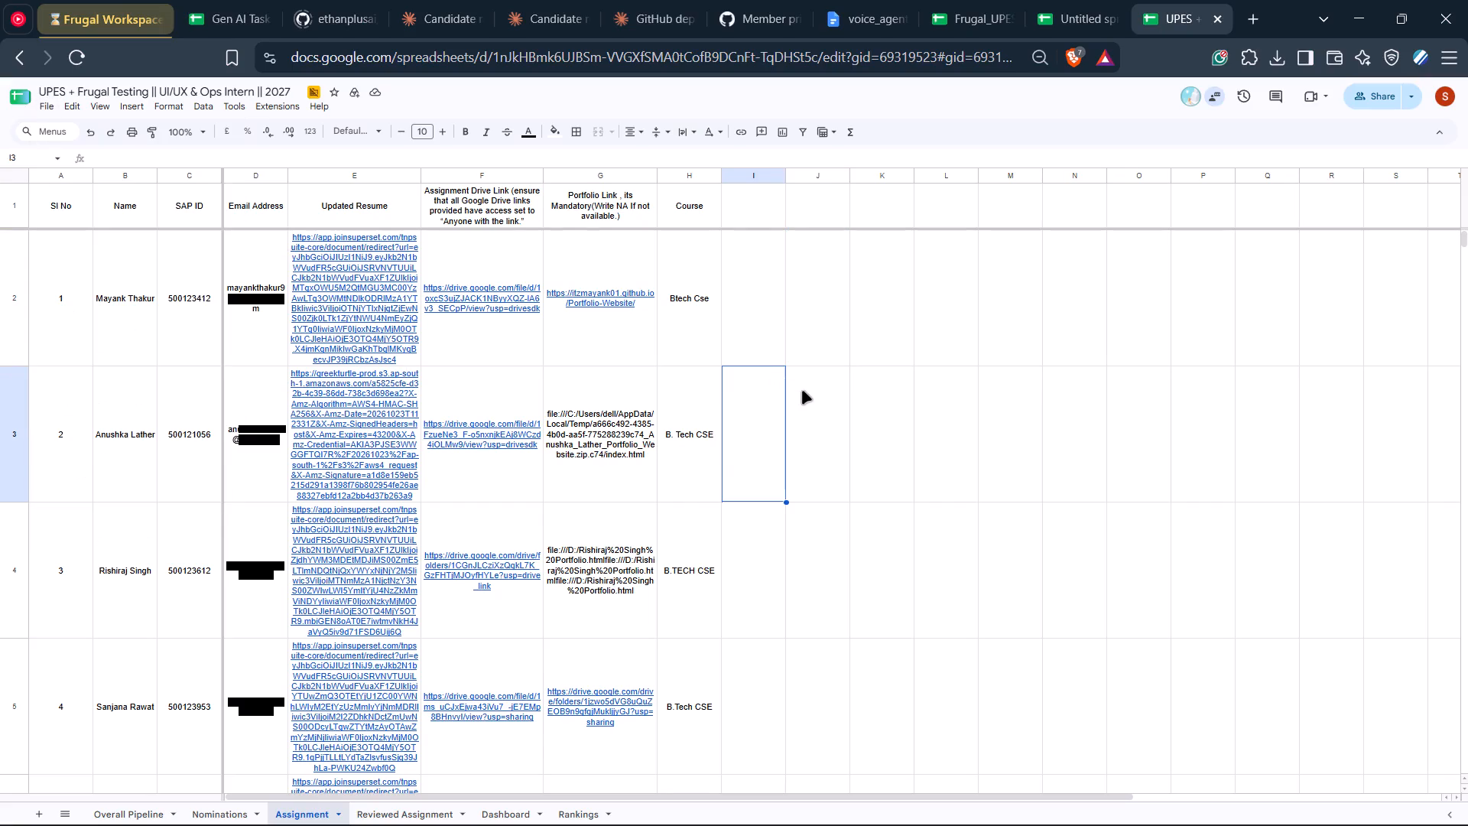
{"action": "key", "text": "ctrl+a"}
{"action": "key", "text": "ctrl+c"}
{"action": "left_click", "coordinate": [839, 460]}
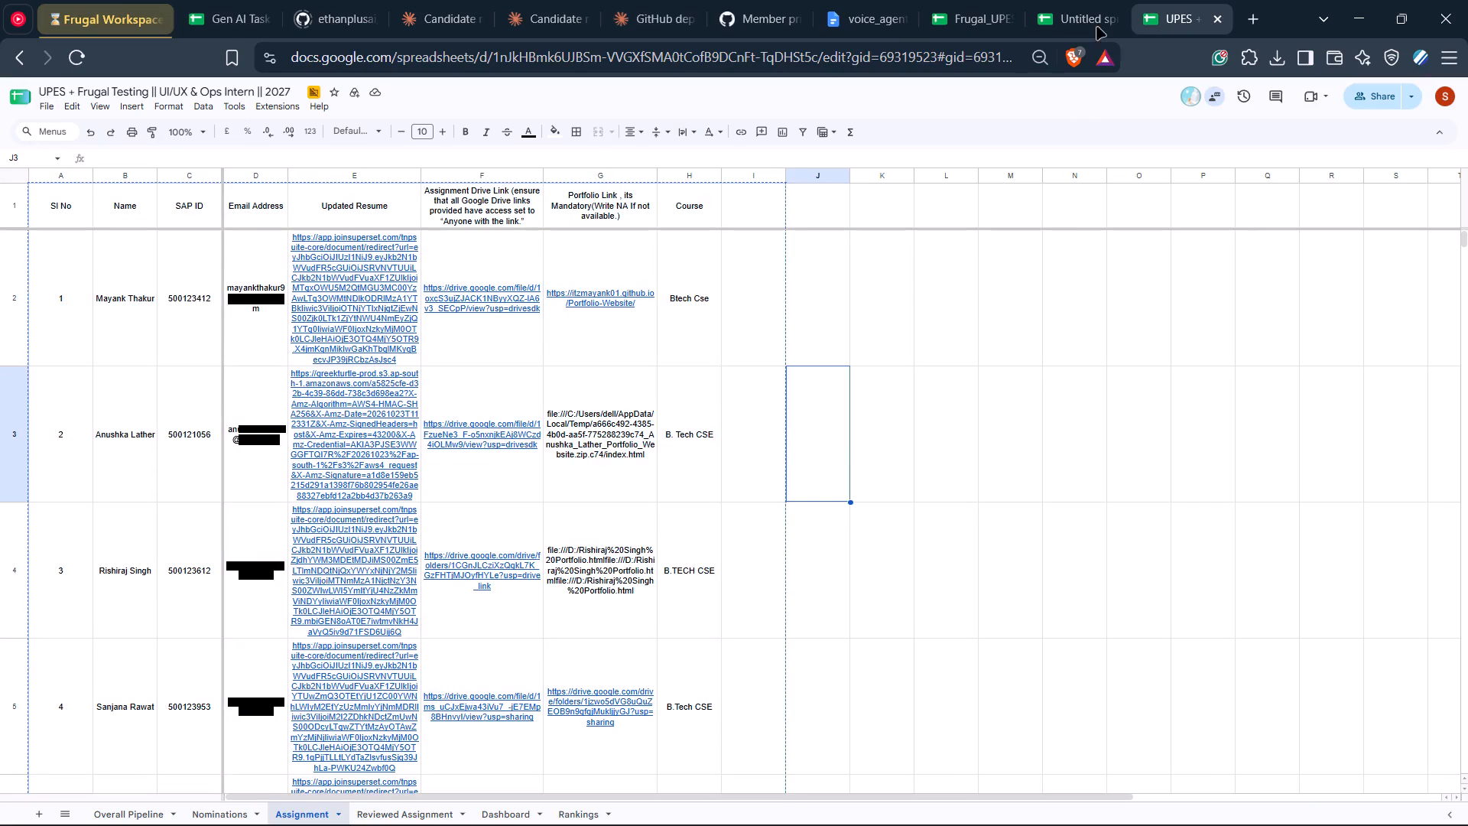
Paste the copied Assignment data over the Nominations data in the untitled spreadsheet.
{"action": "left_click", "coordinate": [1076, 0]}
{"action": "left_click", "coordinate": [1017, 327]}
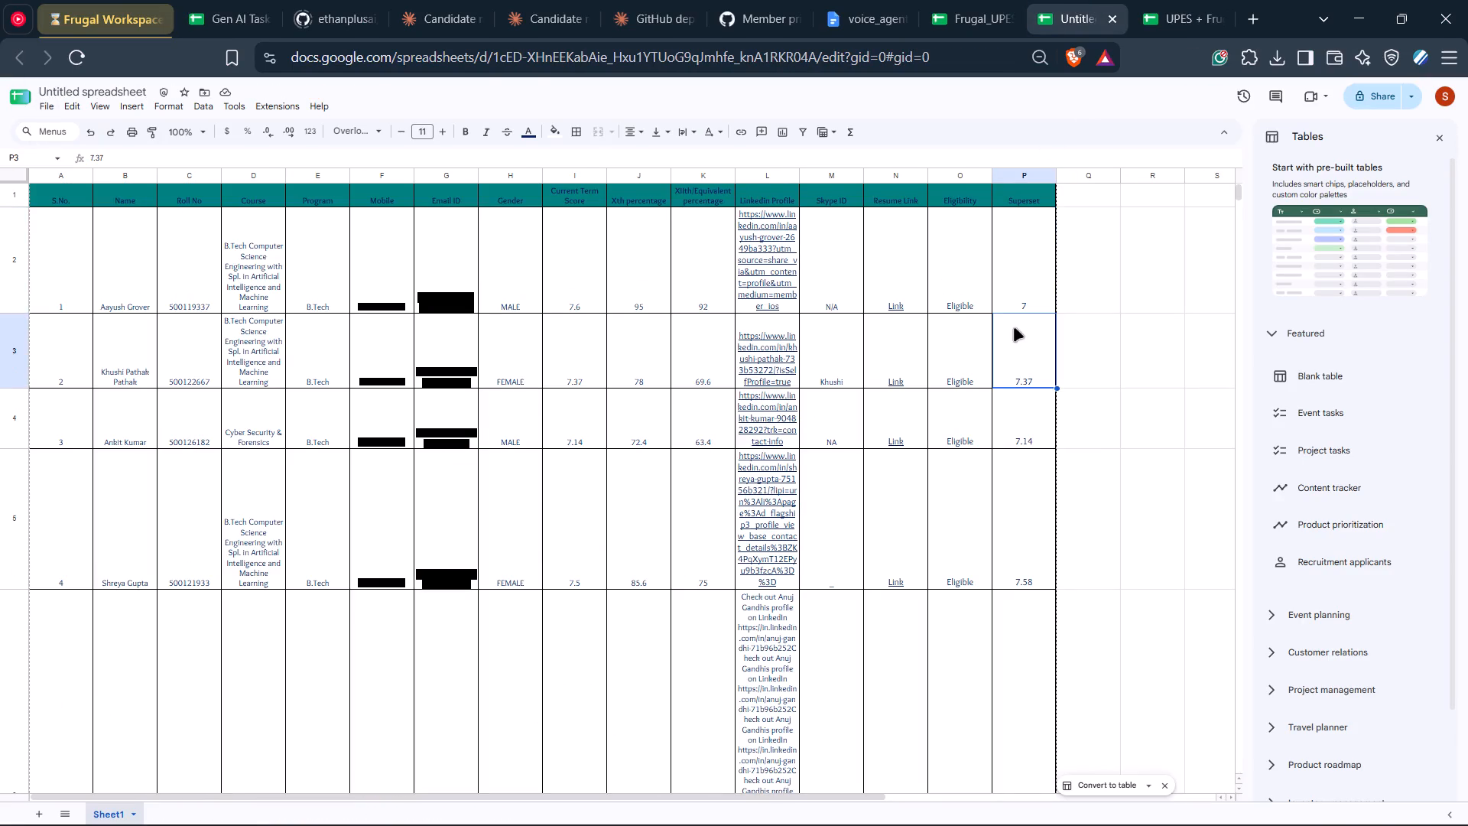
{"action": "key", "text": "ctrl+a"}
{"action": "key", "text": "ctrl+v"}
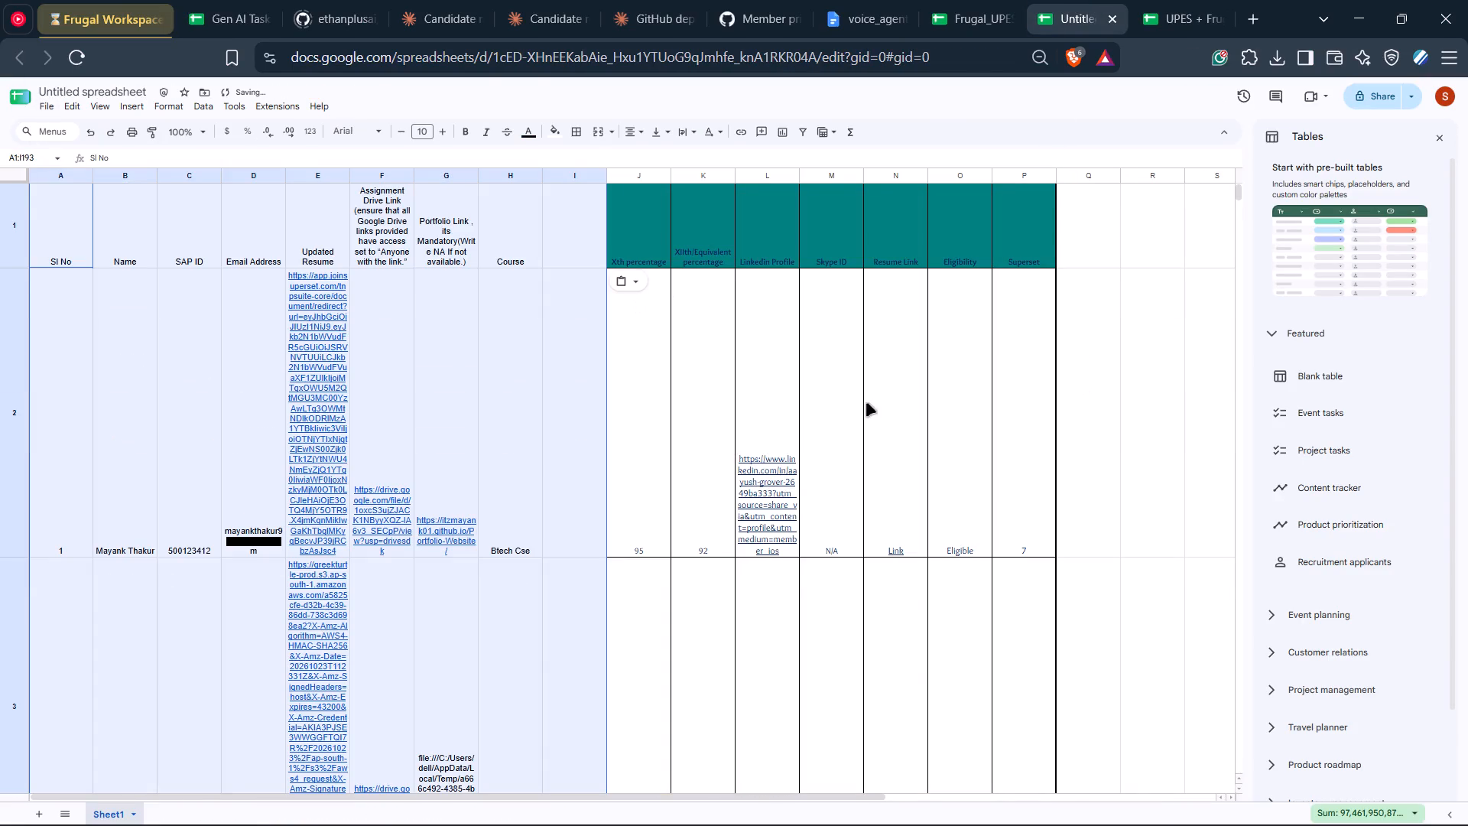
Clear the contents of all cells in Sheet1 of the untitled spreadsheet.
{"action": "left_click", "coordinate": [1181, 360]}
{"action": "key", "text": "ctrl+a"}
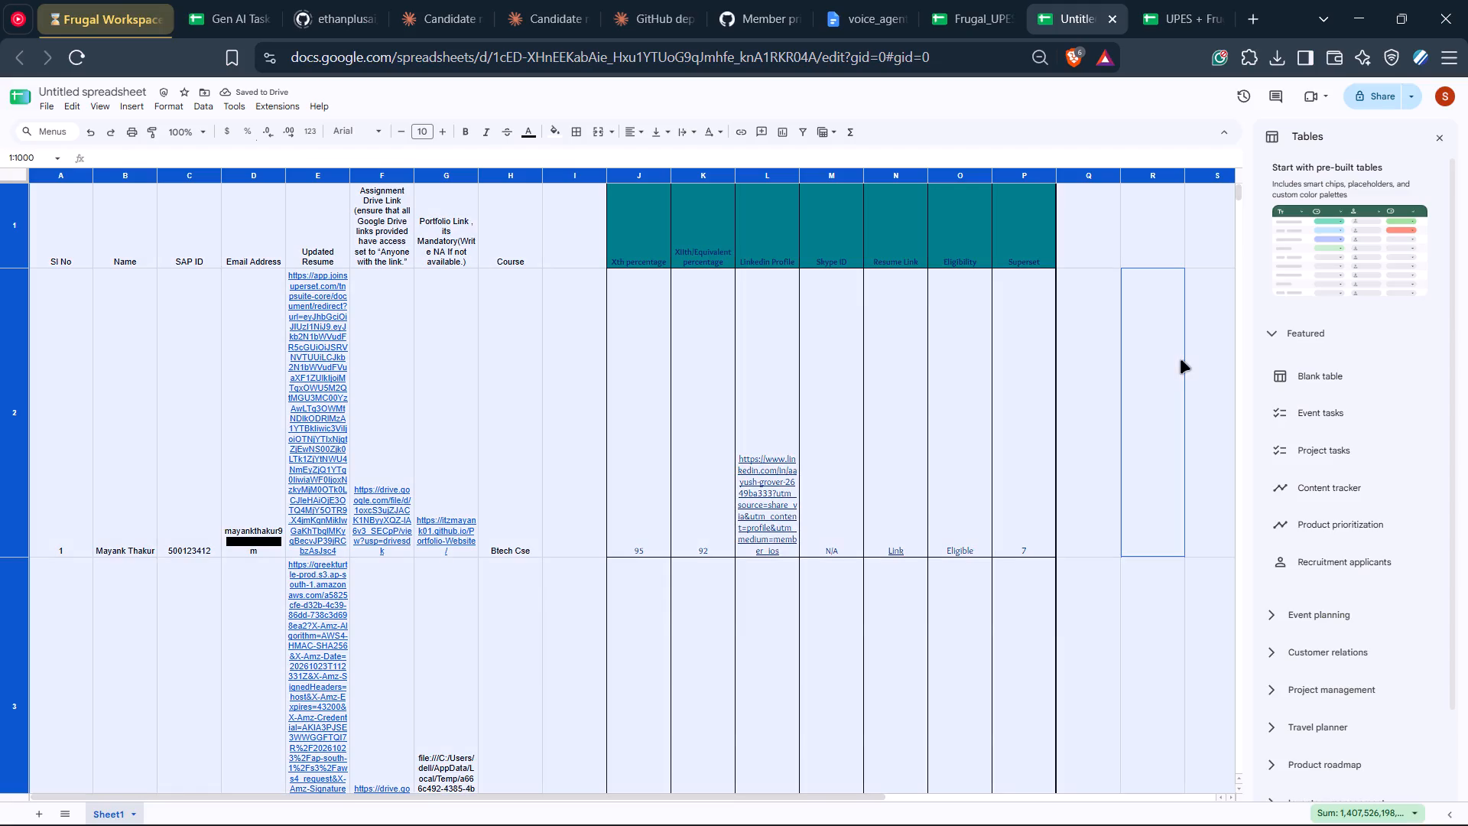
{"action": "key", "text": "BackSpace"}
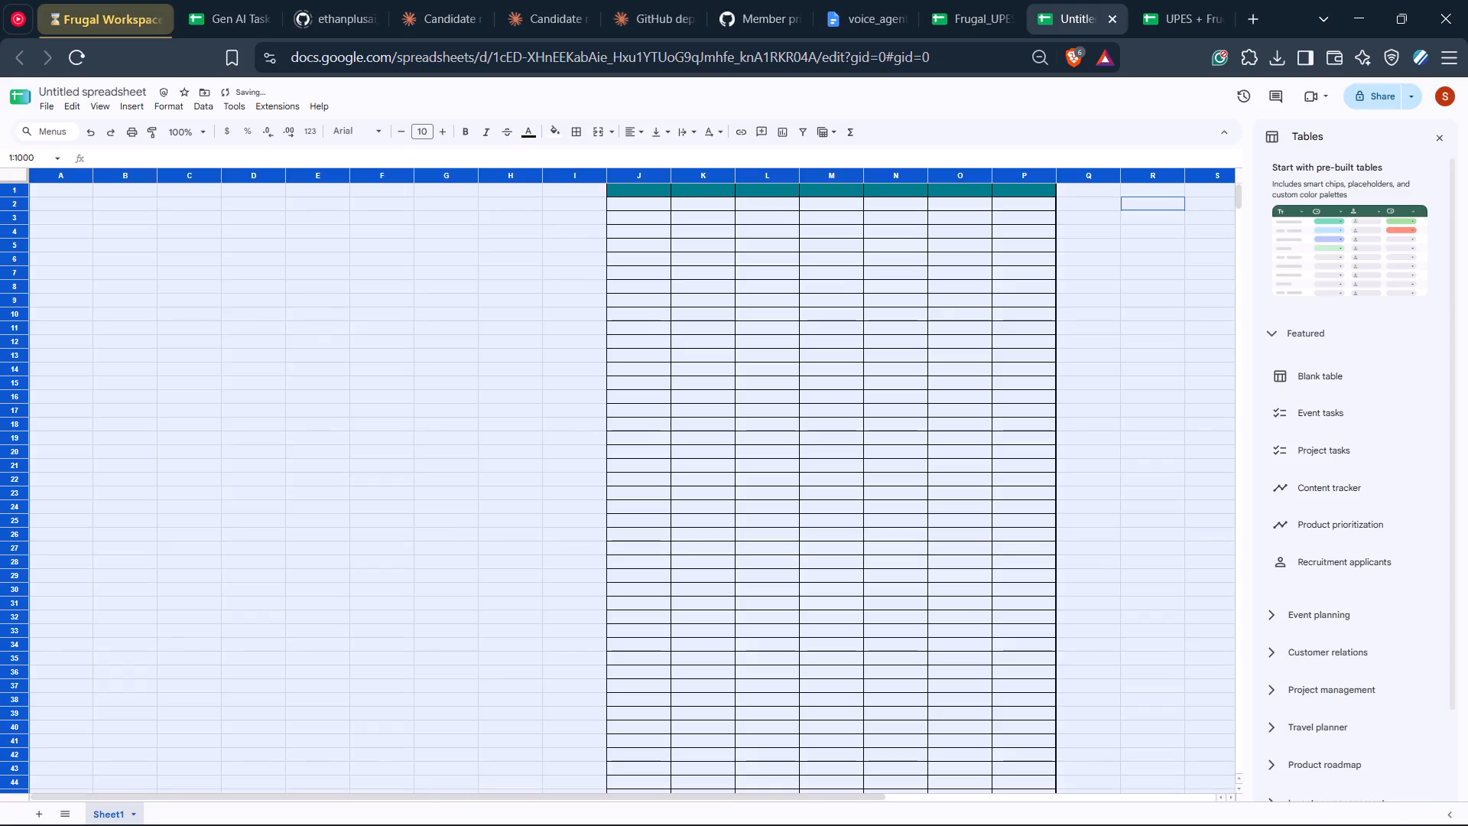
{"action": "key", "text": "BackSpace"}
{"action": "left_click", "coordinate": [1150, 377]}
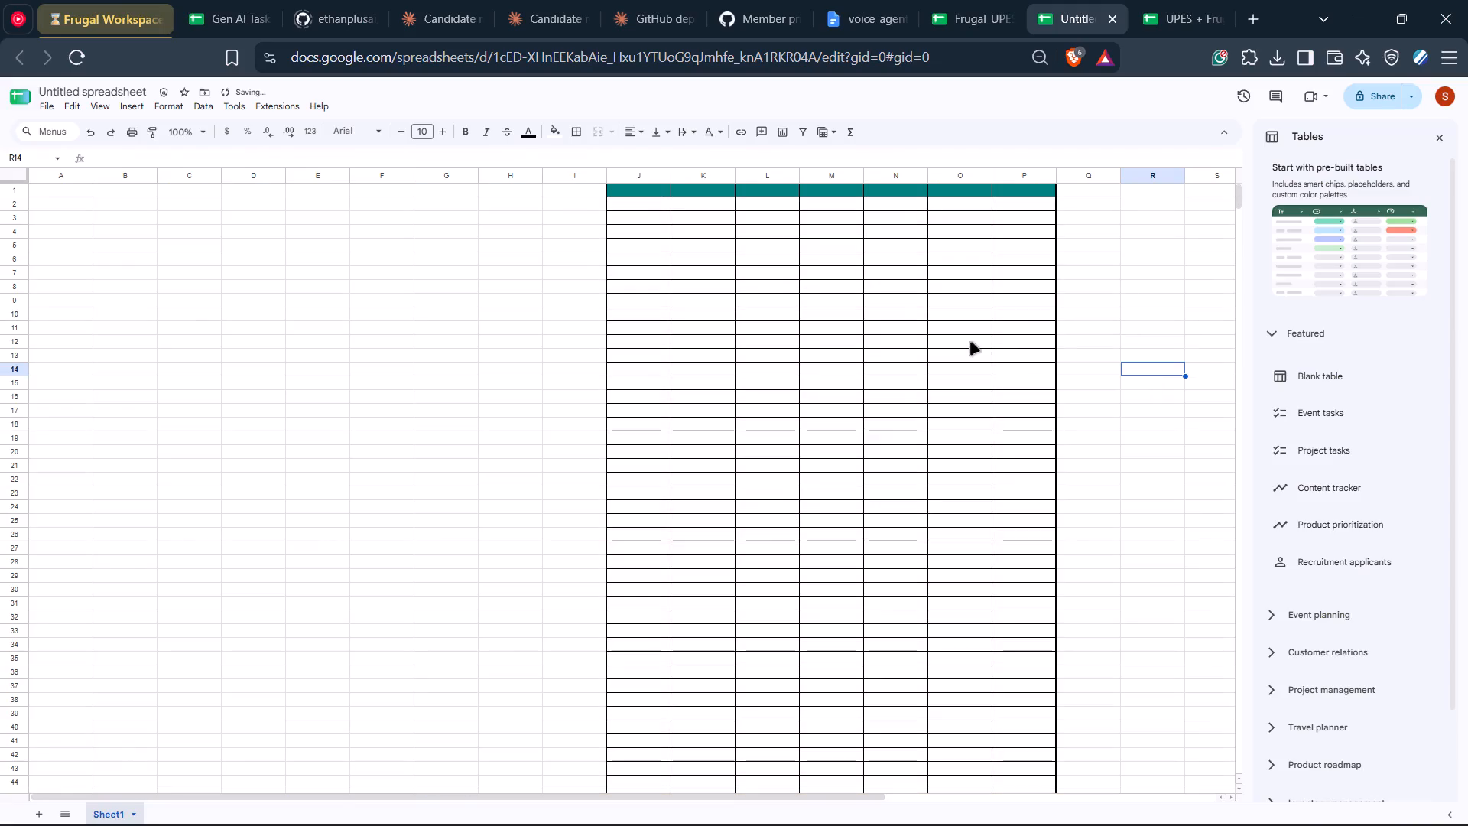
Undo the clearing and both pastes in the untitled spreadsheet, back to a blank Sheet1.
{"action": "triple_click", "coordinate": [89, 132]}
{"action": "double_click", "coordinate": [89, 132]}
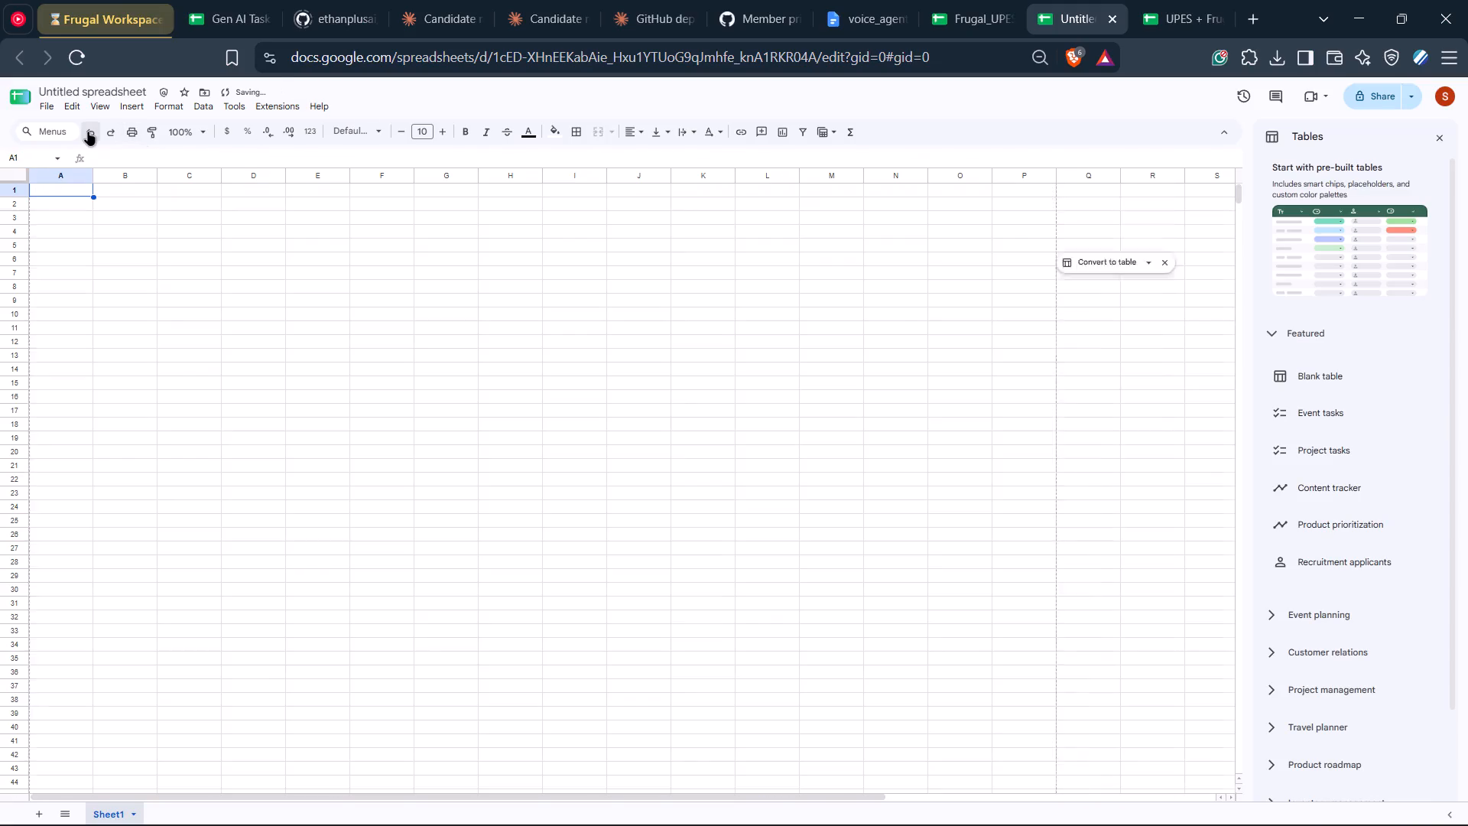
Paste the copied Assignment data into the blank Sheet1 of the untitled spreadsheet, starting at cell A1.
{"action": "left_click", "coordinate": [67, 191]}
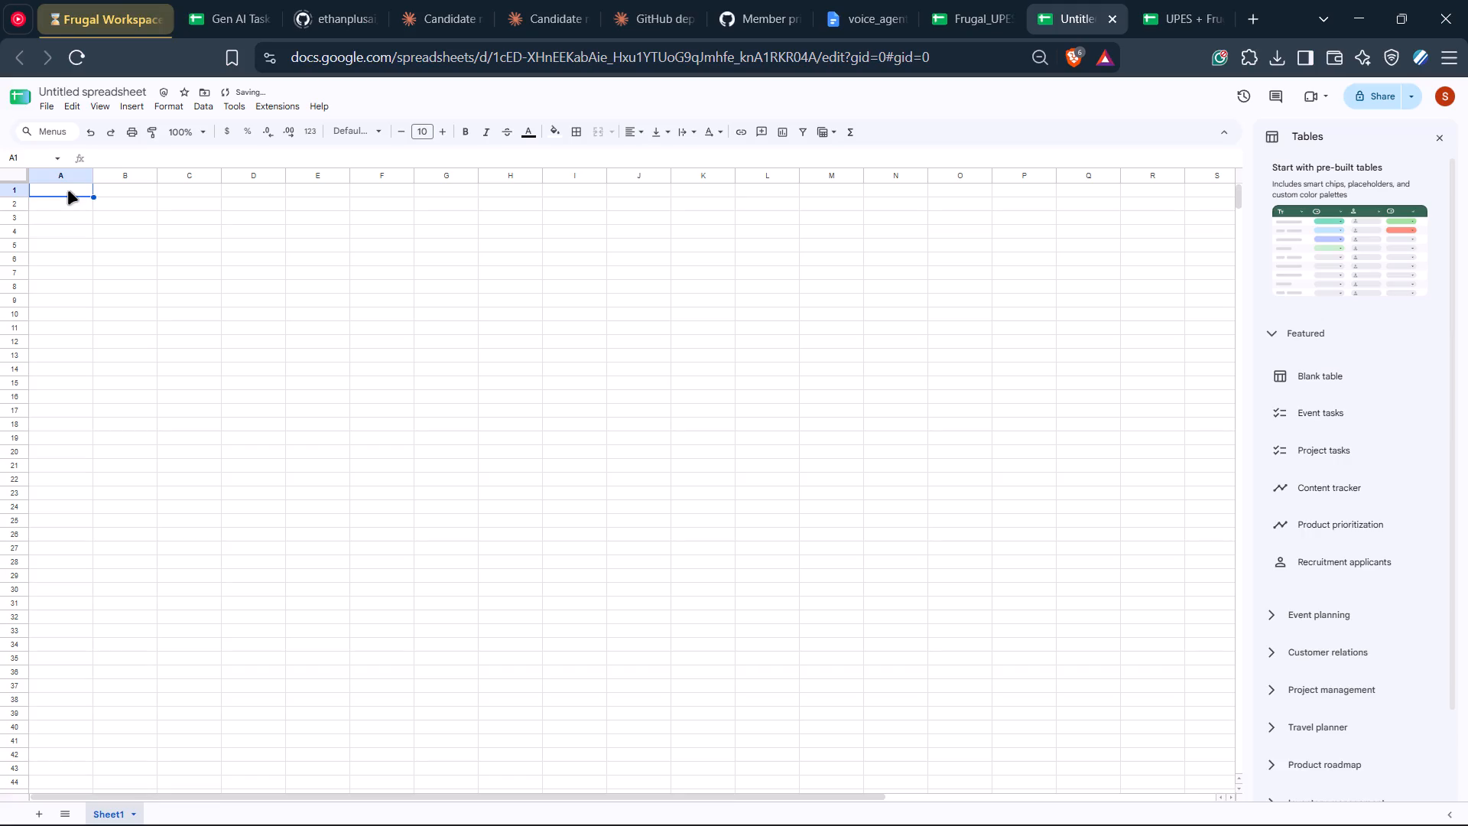
{"action": "key", "text": "ctrl+v"}
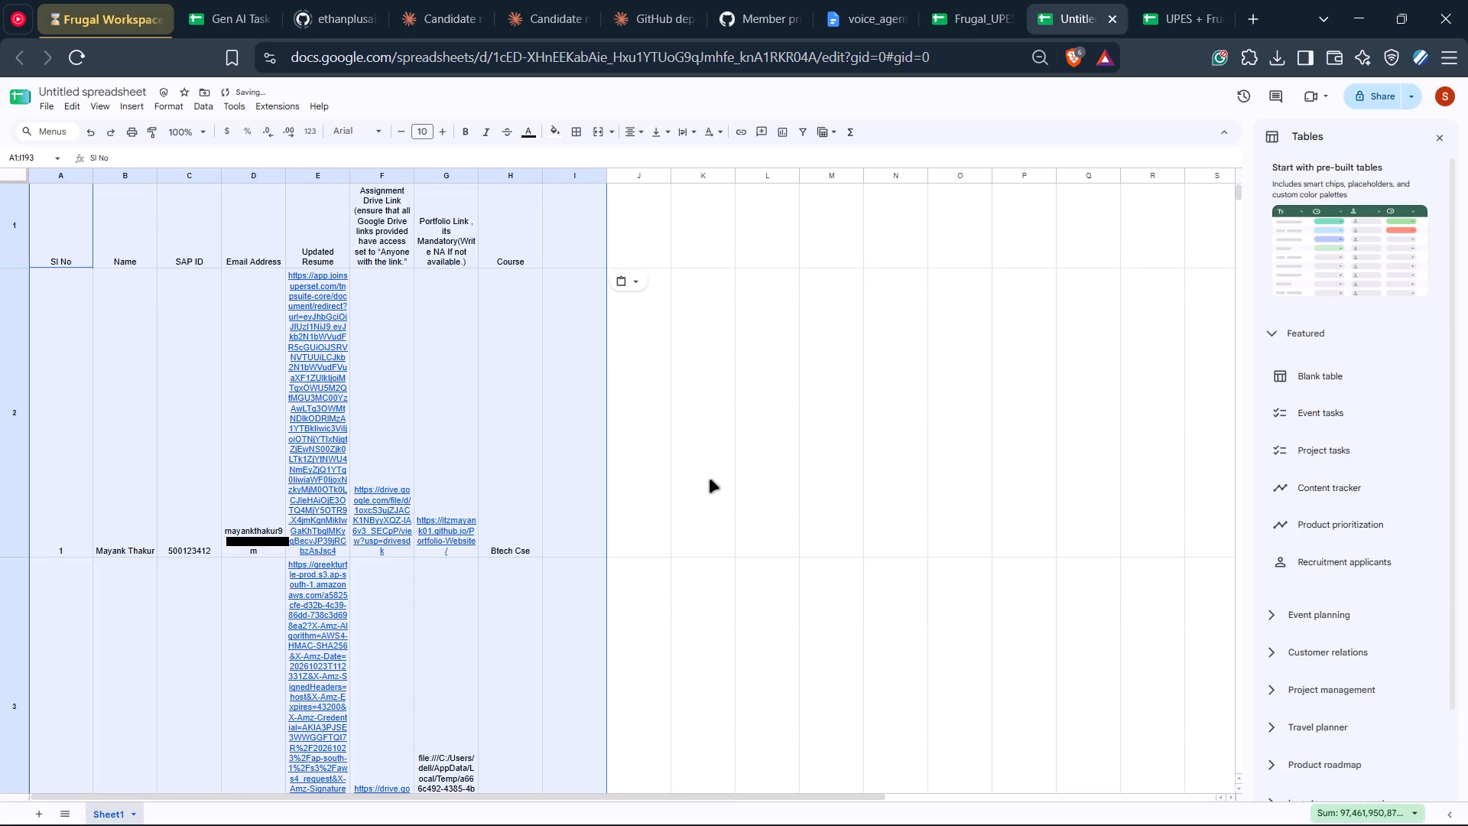
{"action": "left_click", "coordinate": [703, 484]}
{"action": "scroll", "coordinate": [603, 424], "scroll_direction": "down", "scroll_amount": 10}
{"action": "scroll", "coordinate": [604, 424], "scroll_direction": "up", "scroll_amount": 9}
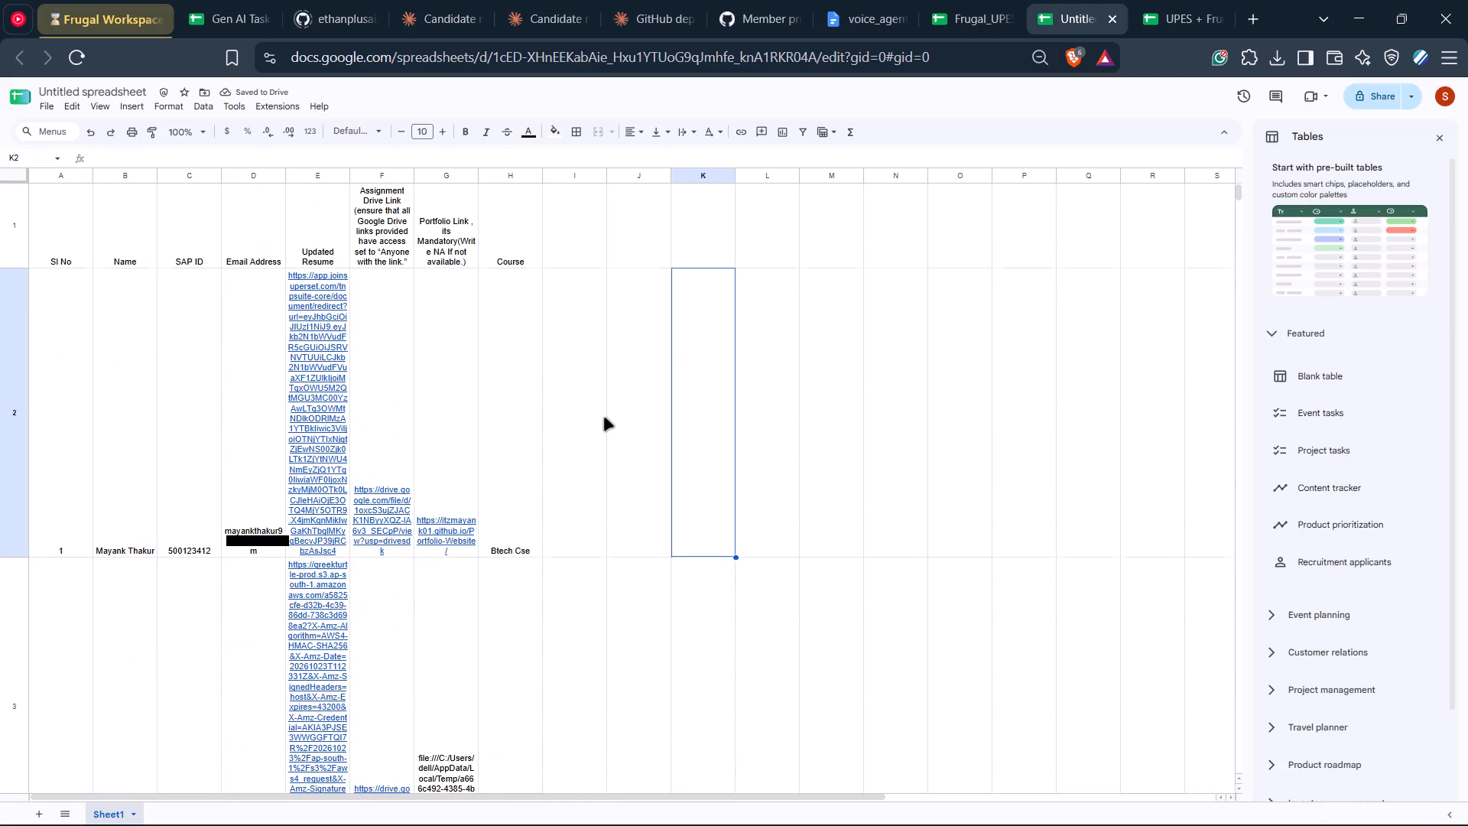
{"action": "scroll", "coordinate": [604, 418], "scroll_direction": "up", "scroll_amount": 9}
Download the untitled spreadsheet as a Microsoft Excel file, erasing the suggested file name ahead of the .xlsx extension.
{"action": "left_click", "coordinate": [50, 106]}
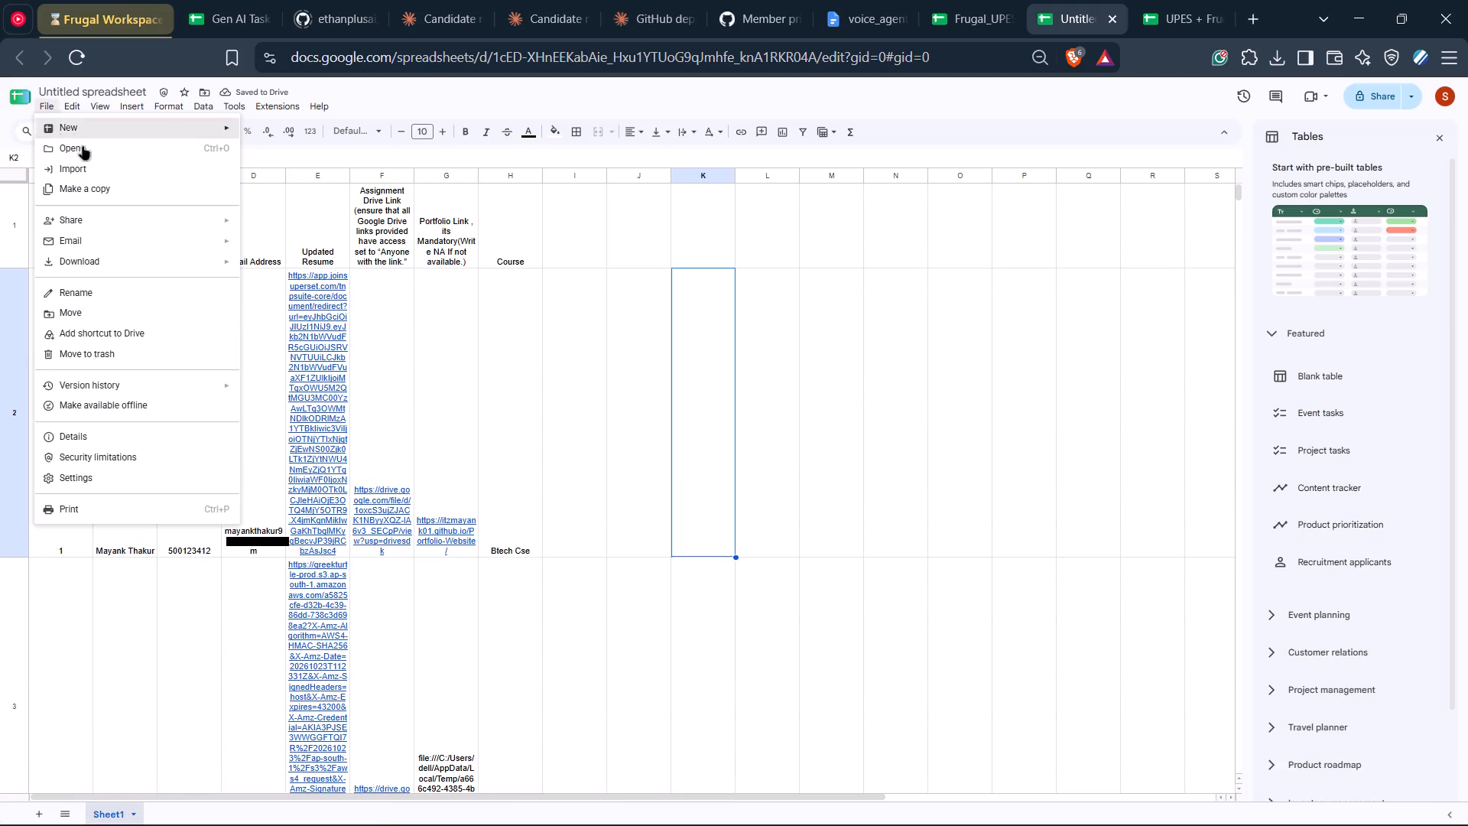
{"action": "left_click", "coordinate": [365, 266]}
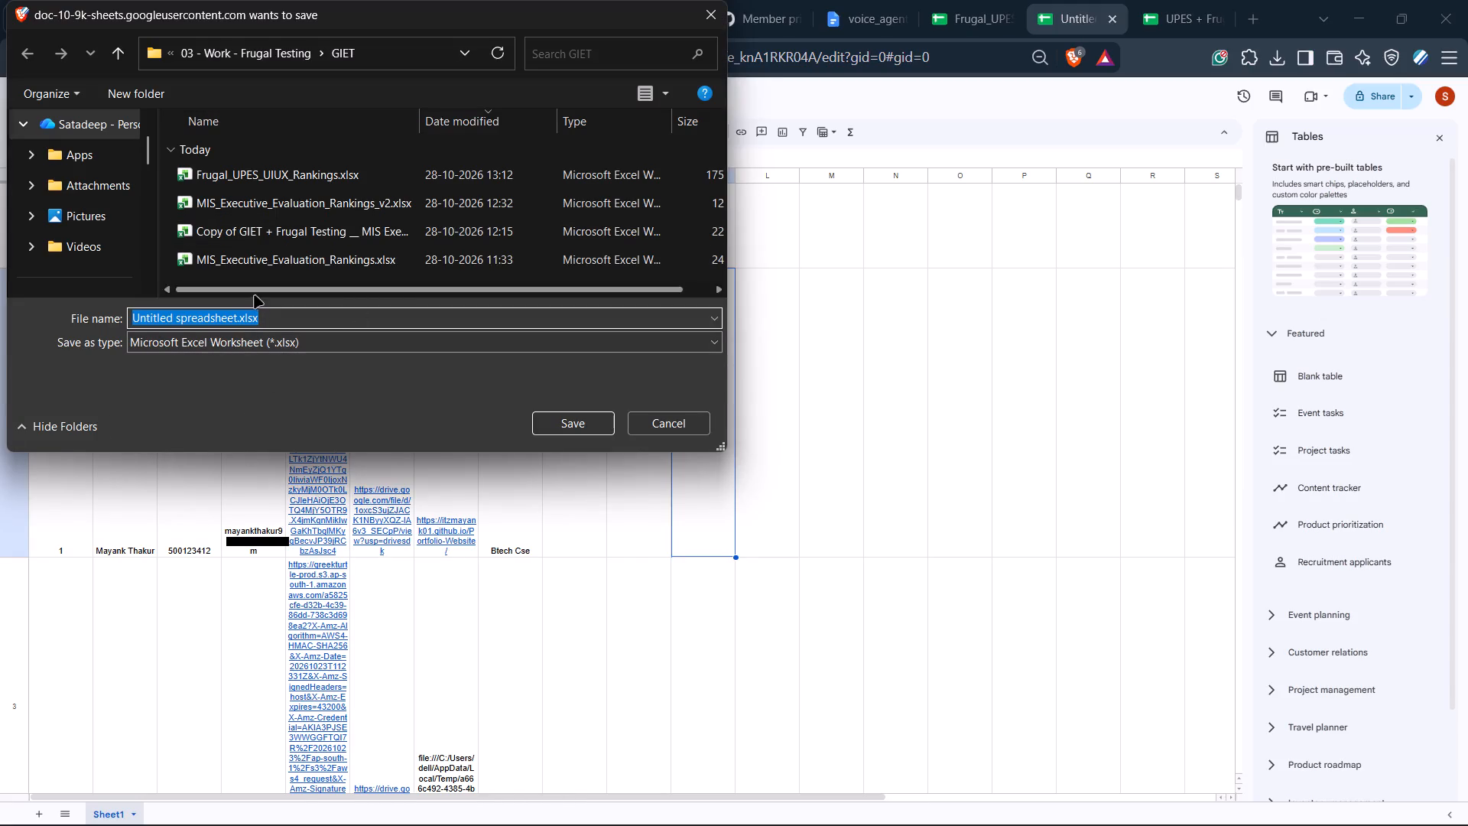
{"action": "left_click", "coordinate": [236, 320]}
{"action": "key", "text": "BackSpace"}
{"action": "key", "text": "backslash"}
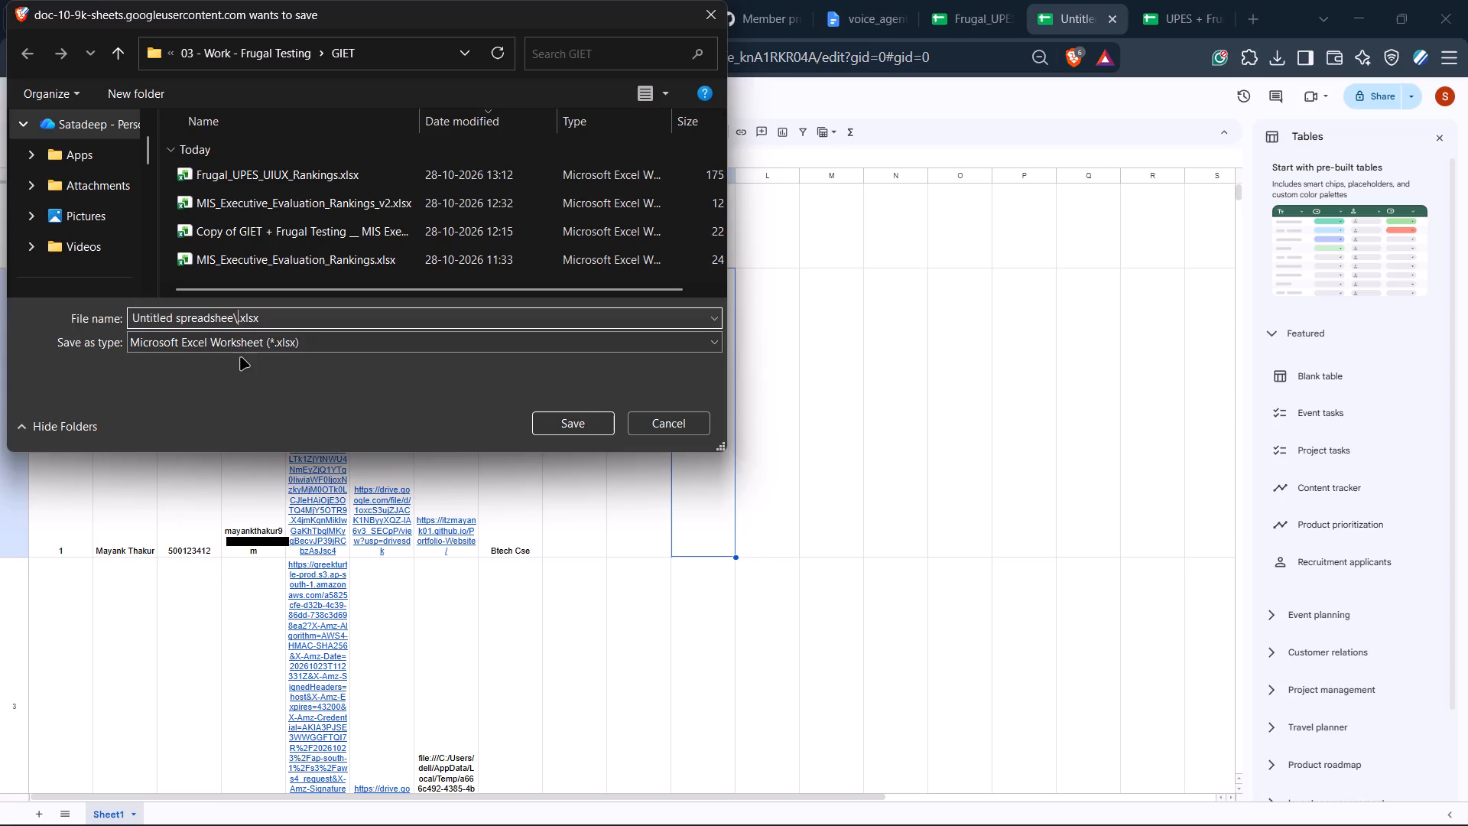
{"action": "key", "text": "BackSpace"}
{"action": "key", "text": "BackSpace"}
{"action": "key", "text": "BackSpace"}
{"action": "key", "text": "BackSpace"}
{"action": "key", "text": "BackSpace"}
{"action": "key", "text": "BackSpace"}
{"action": "key", "text": "BackSpace"}
{"action": "key", "text": "BackSpace"}
{"action": "key", "text": "BackSpace"}
{"action": "key", "text": "BackSpace"}
{"action": "key", "text": "BackSpace"}
{"action": "key", "text": "BackSpace"}
{"action": "key", "text": "BackSpace"}
{"action": "key", "text": "BackSpace"}
{"action": "key", "text": "BackSpace"}
{"action": "key", "text": "BackSpace"}
{"action": "key", "text": "BackSpace"}
{"action": "key", "text": "BackSpace"}
{"action": "key", "text": "BackSpace"}
{"action": "key", "text": "BackSpace"}
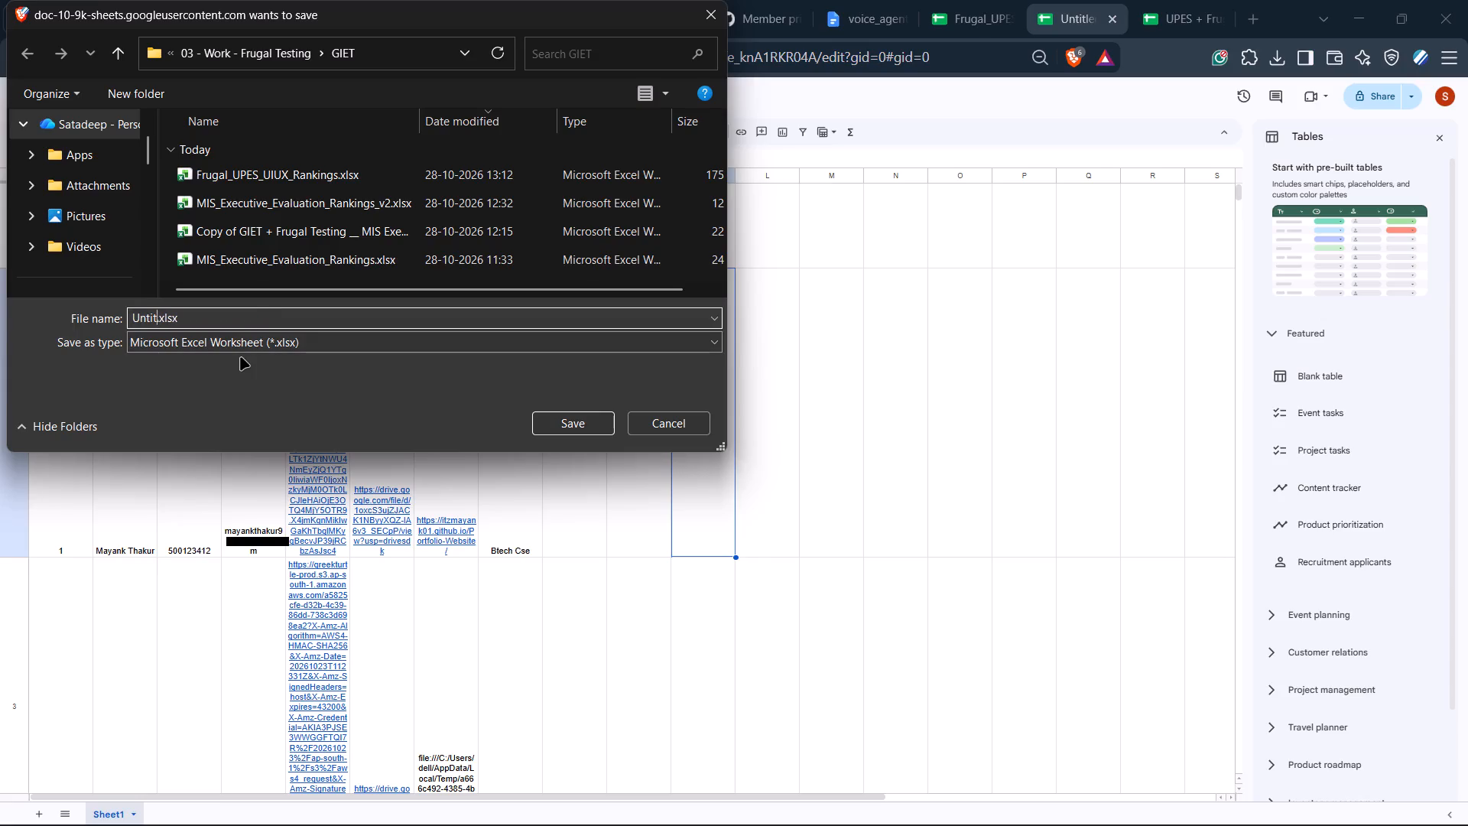
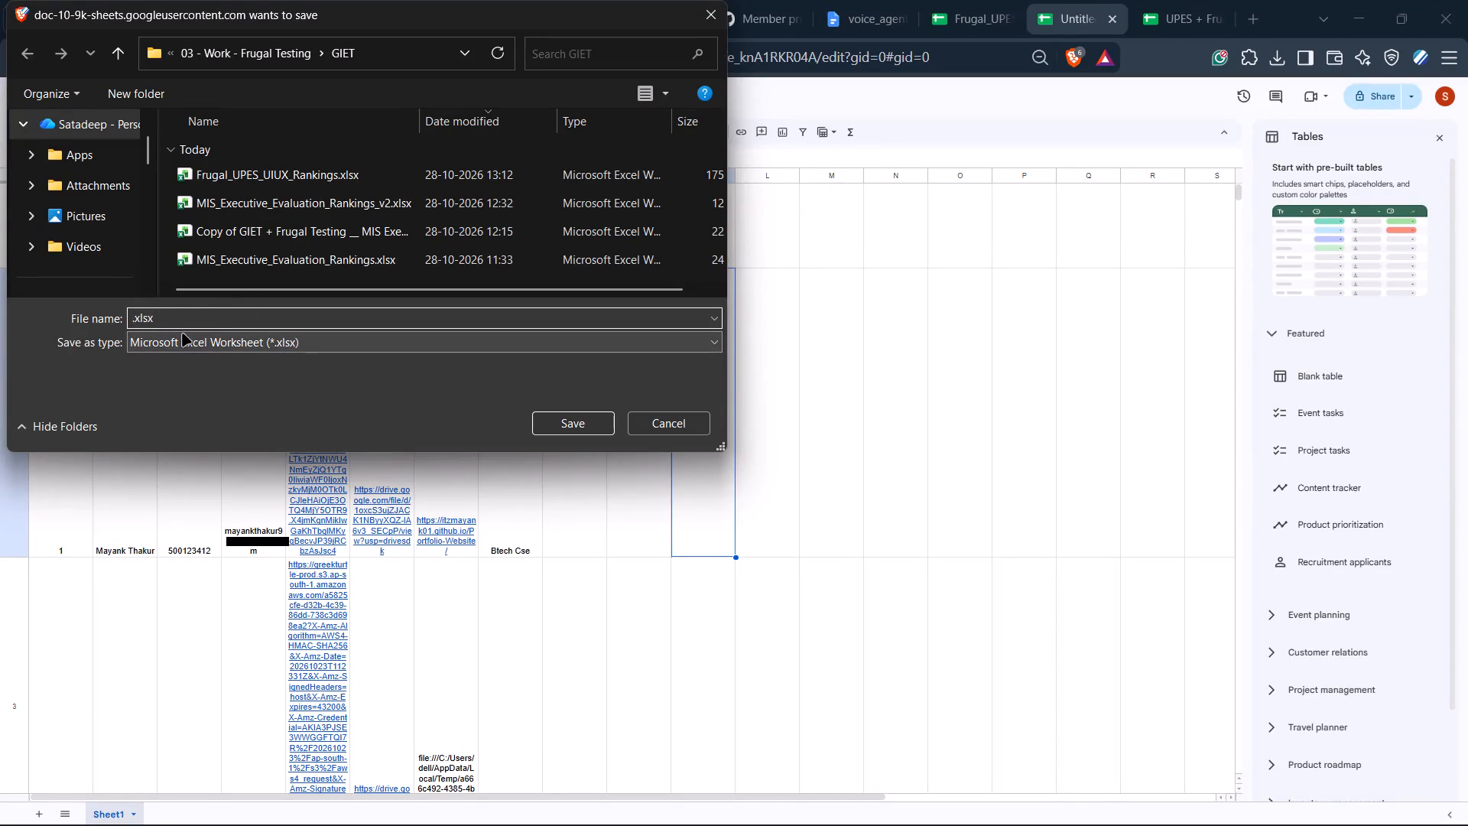
Save the exported spreadsheet as portfolio.xlsx in the Downloads folder.
{"action": "left_click", "coordinate": [286, 47]}
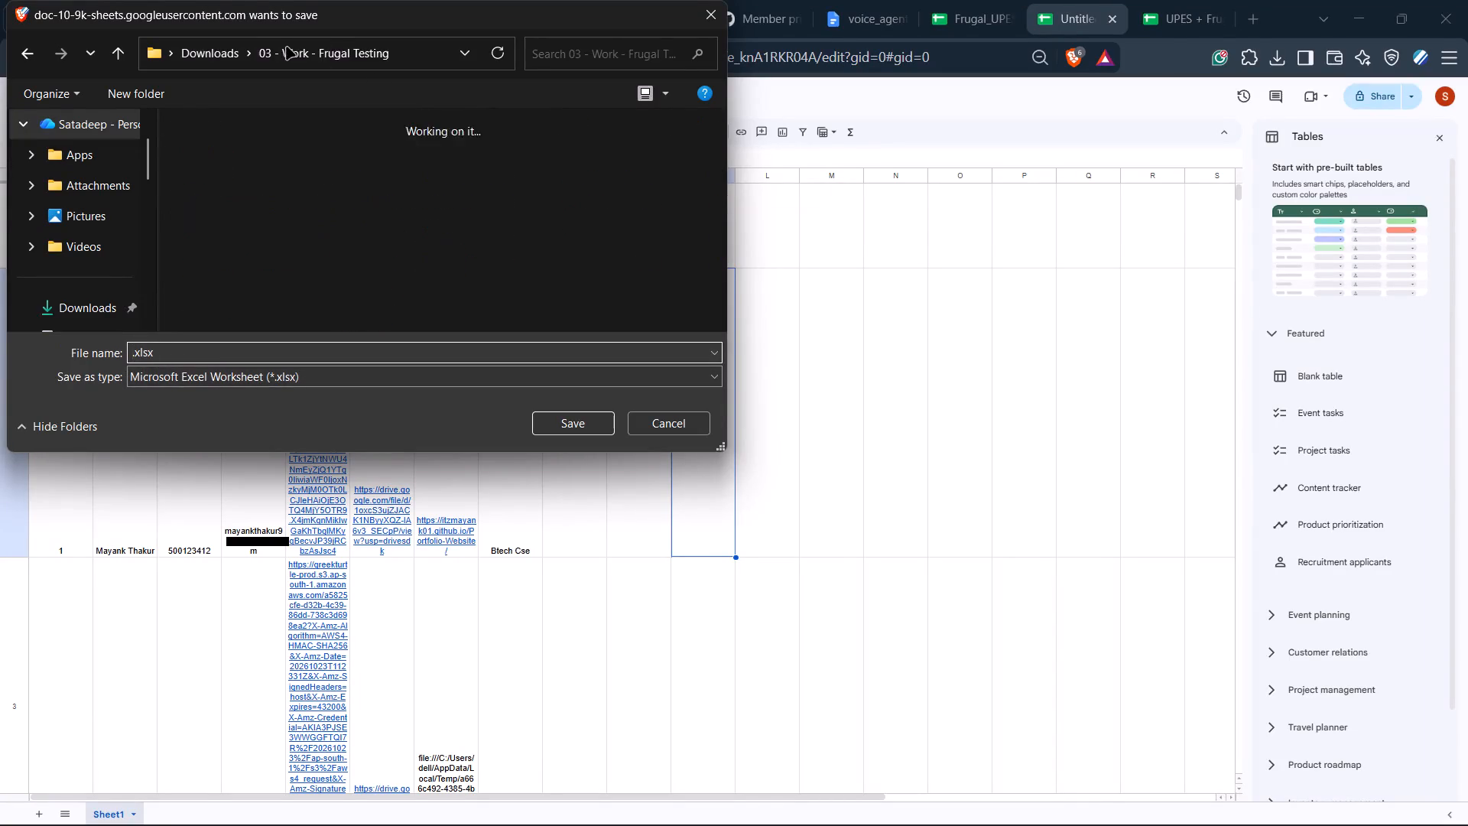
{"action": "left_click", "coordinate": [217, 51]}
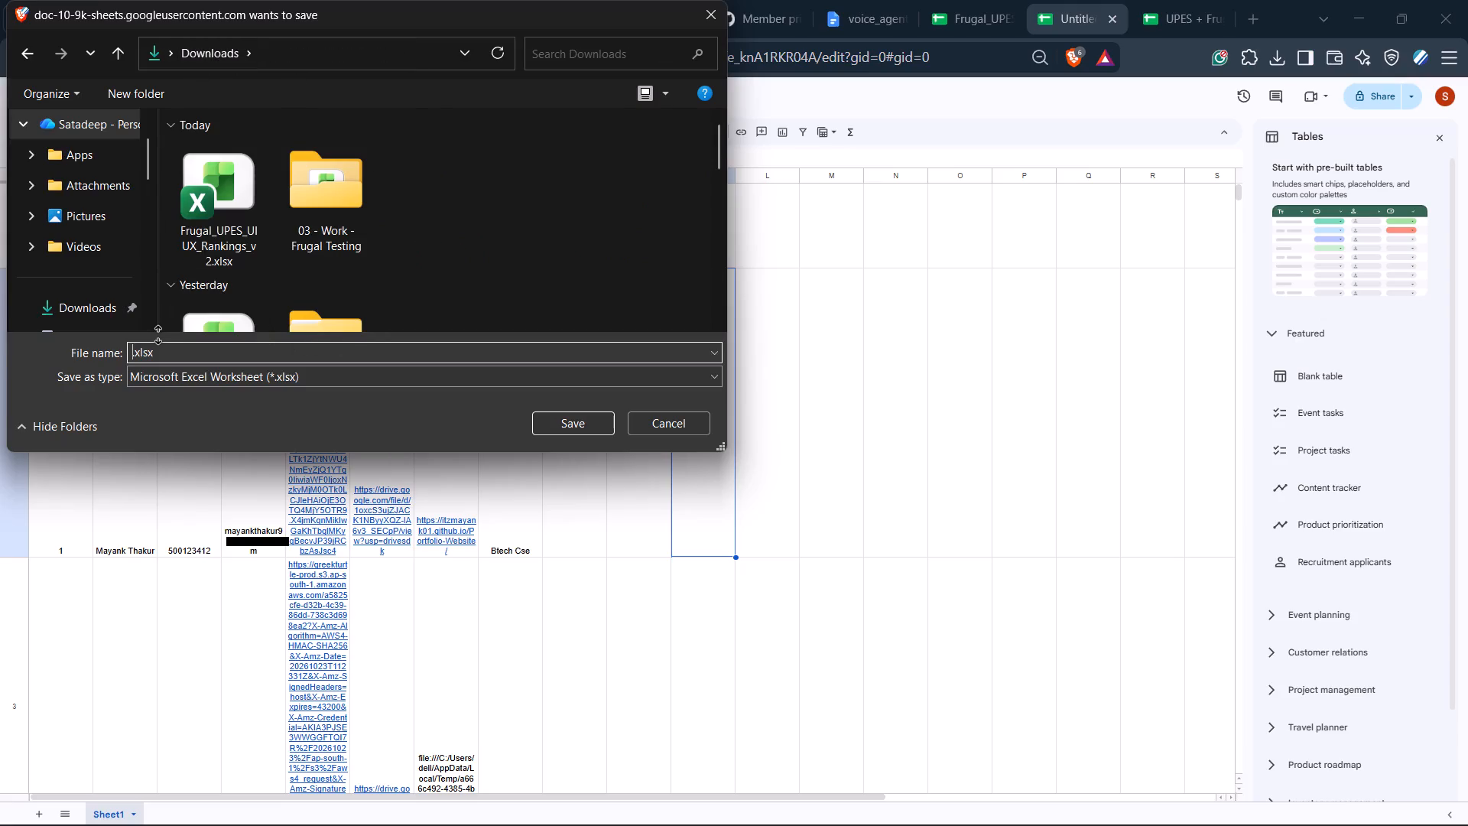
{"action": "type", "text": "portfolio"}
{"action": "key", "text": "Return"}
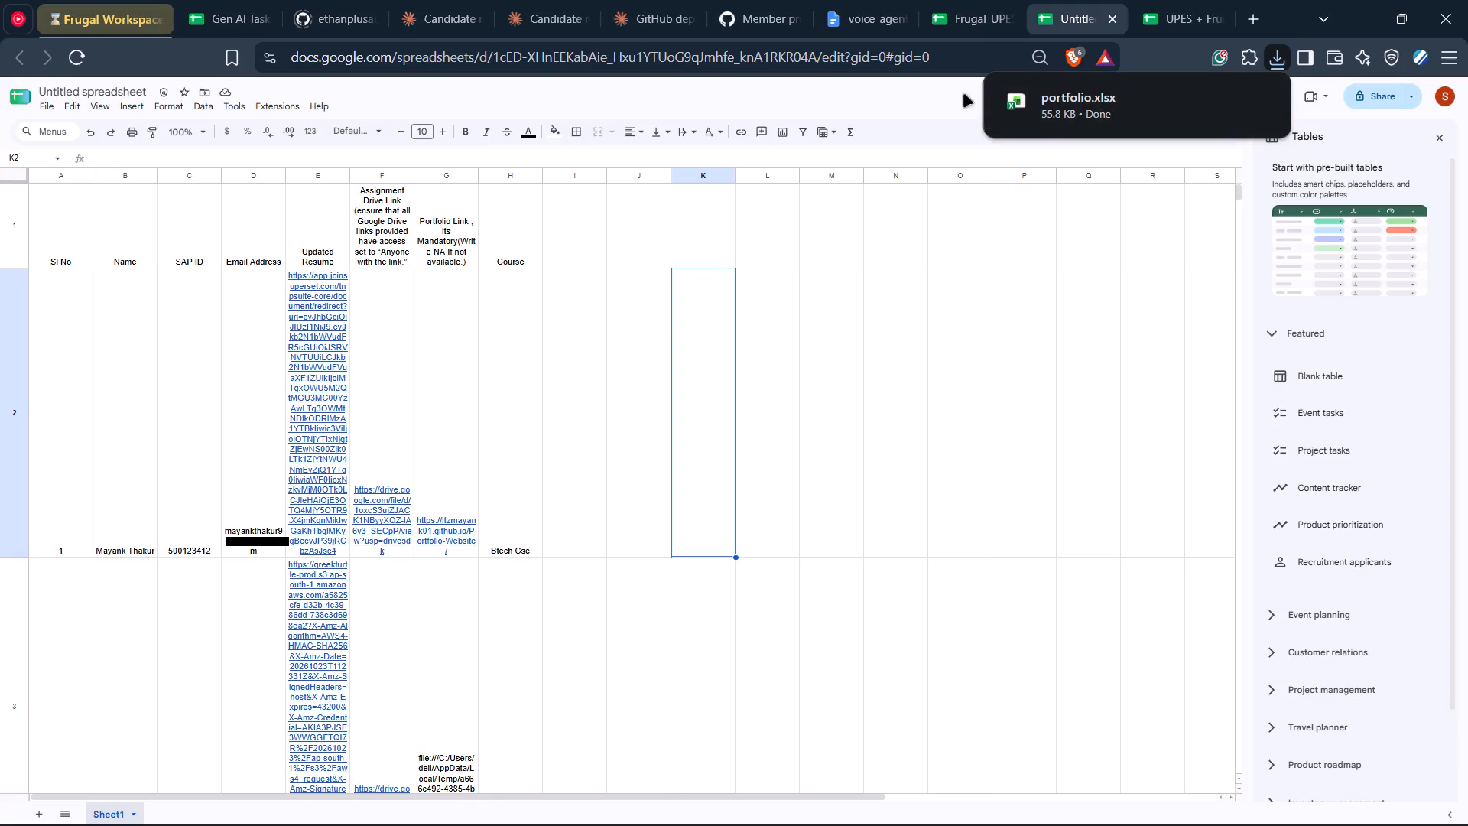
{"action": "left_click", "coordinate": [715, 0]}
{"action": "left_click", "coordinate": [669, 0]}
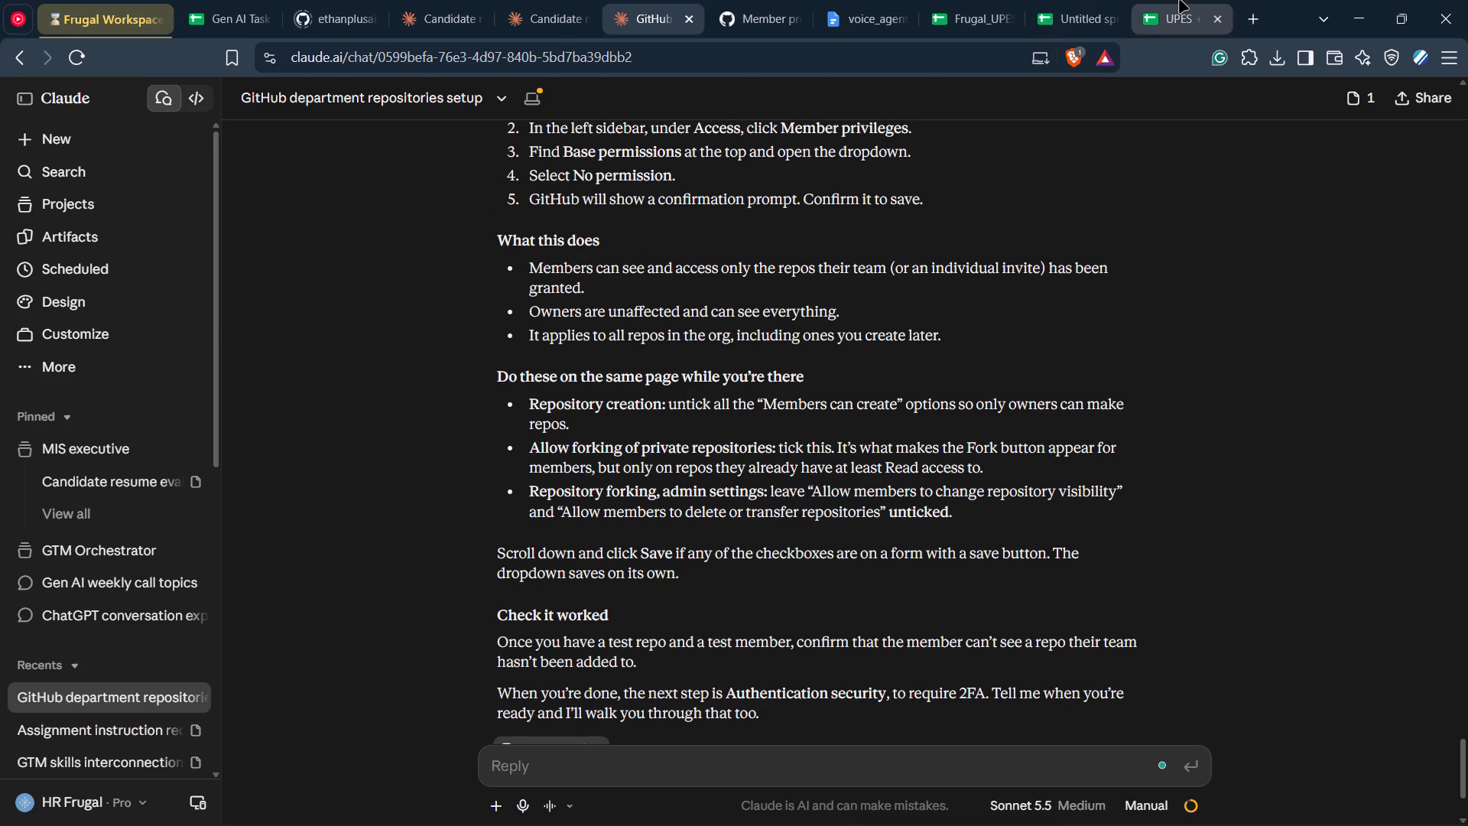
Switch to the browser and open the Reviewed Assignment sheet of the UPES + Frugal Testing UI/UX & Ops Intern 2027 spreadsheet.
{"action": "left_click", "coordinate": [1179, 0]}
{"action": "left_click", "coordinate": [925, 450]}
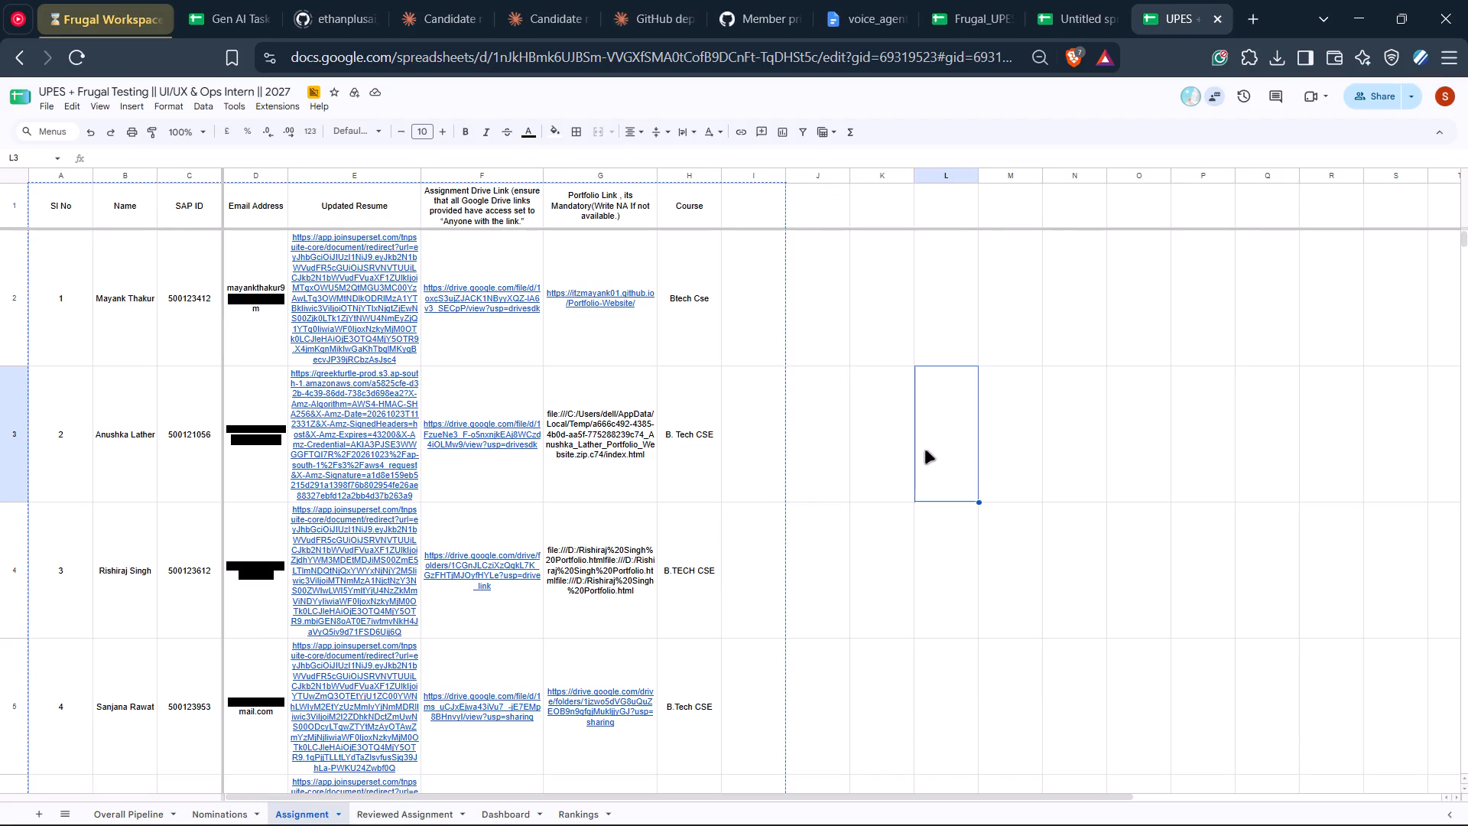
{"action": "scroll", "coordinate": [639, 538], "scroll_direction": "right", "scroll_amount": 1}
{"action": "scroll", "coordinate": [639, 538], "scroll_direction": "up", "scroll_amount": 2}
{"action": "left_click", "coordinate": [516, 811]}
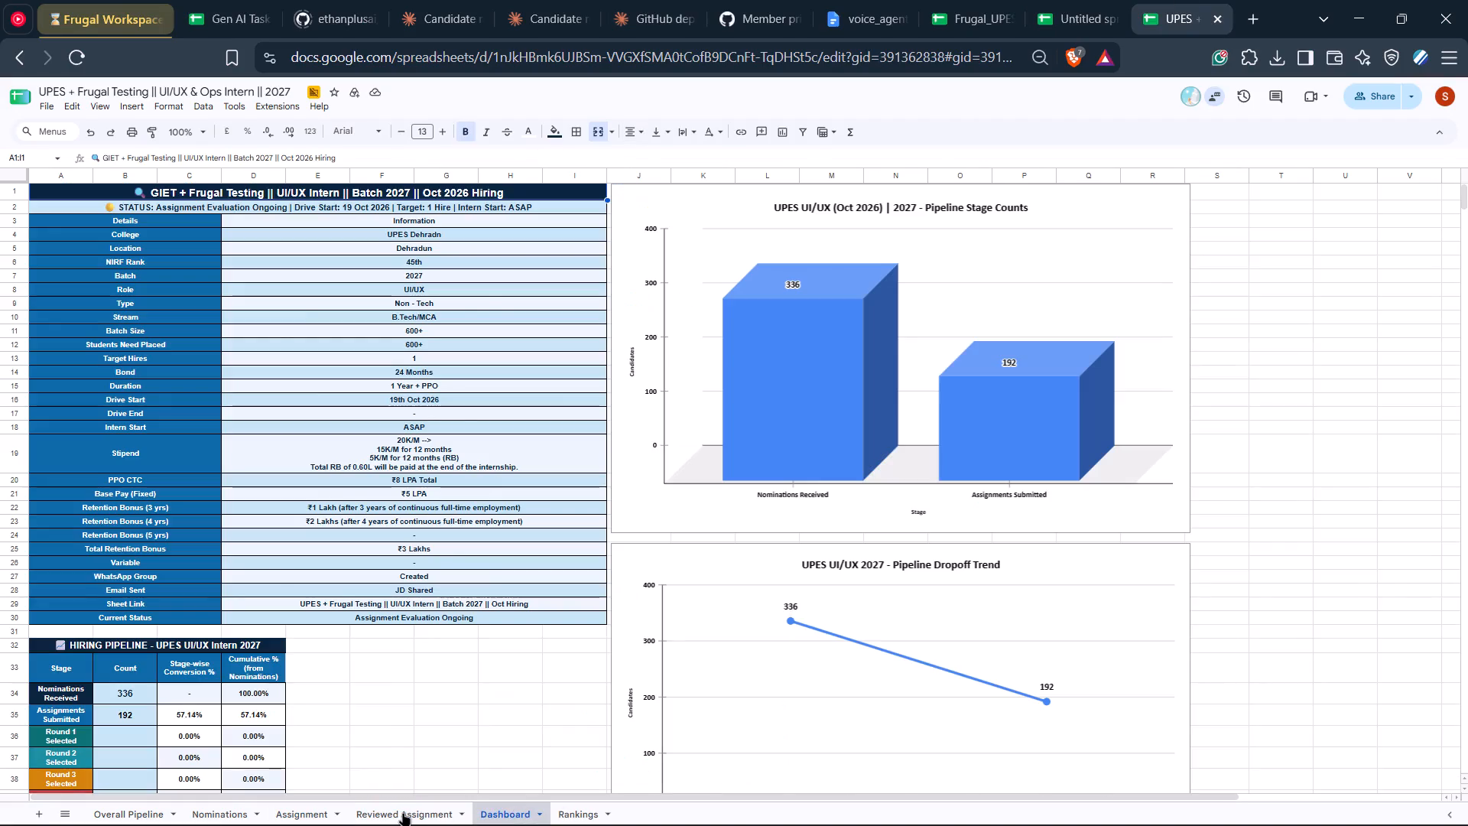
{"action": "left_click", "coordinate": [402, 812]}
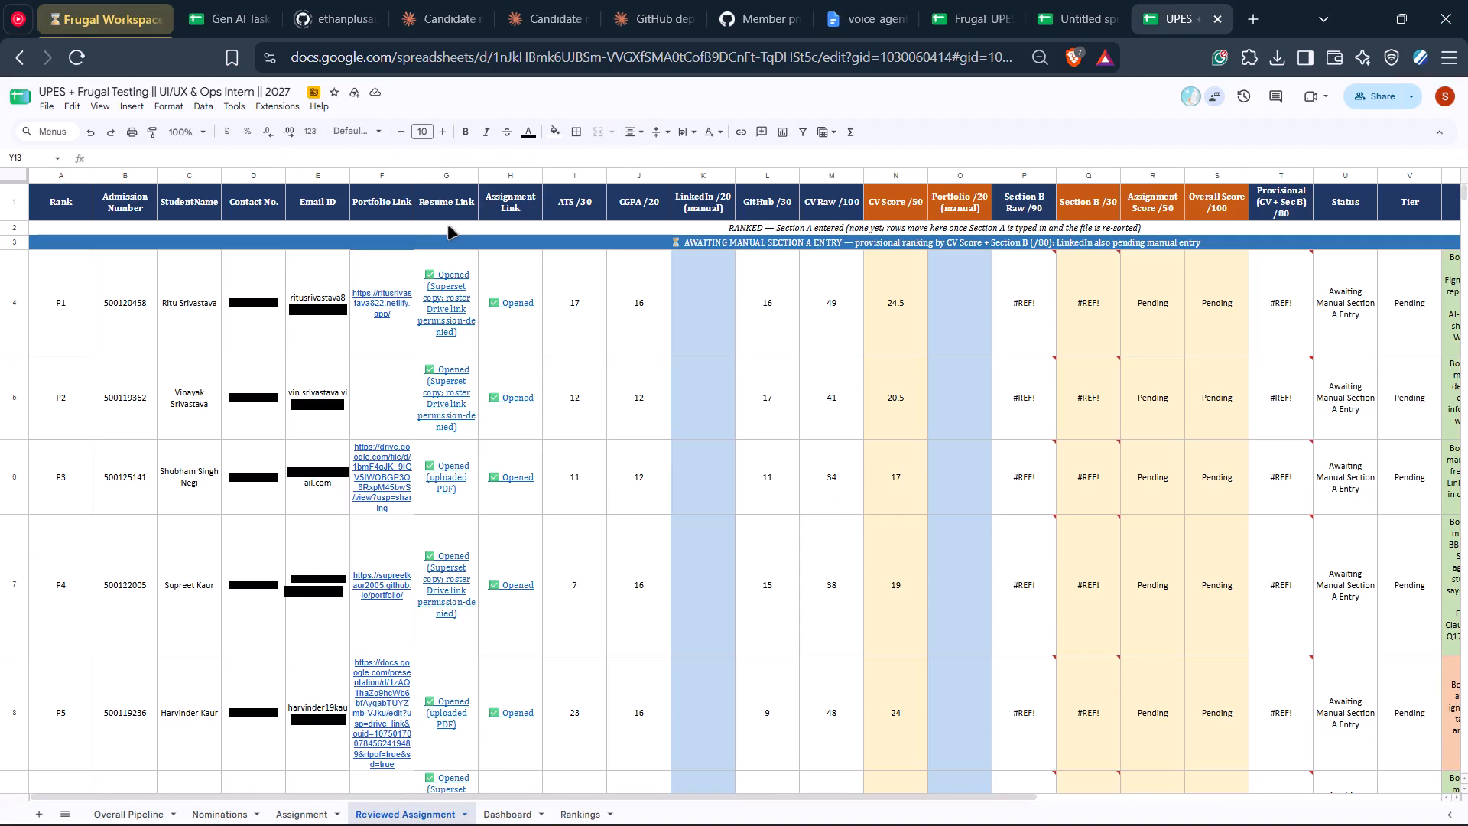
Import Frugal_UPES_UIUX_Rankings_v3.xlsx from the Downloads folder into the spreadsheet by inserting new sheets, without importing its theme.
{"action": "left_click", "coordinate": [47, 109]}
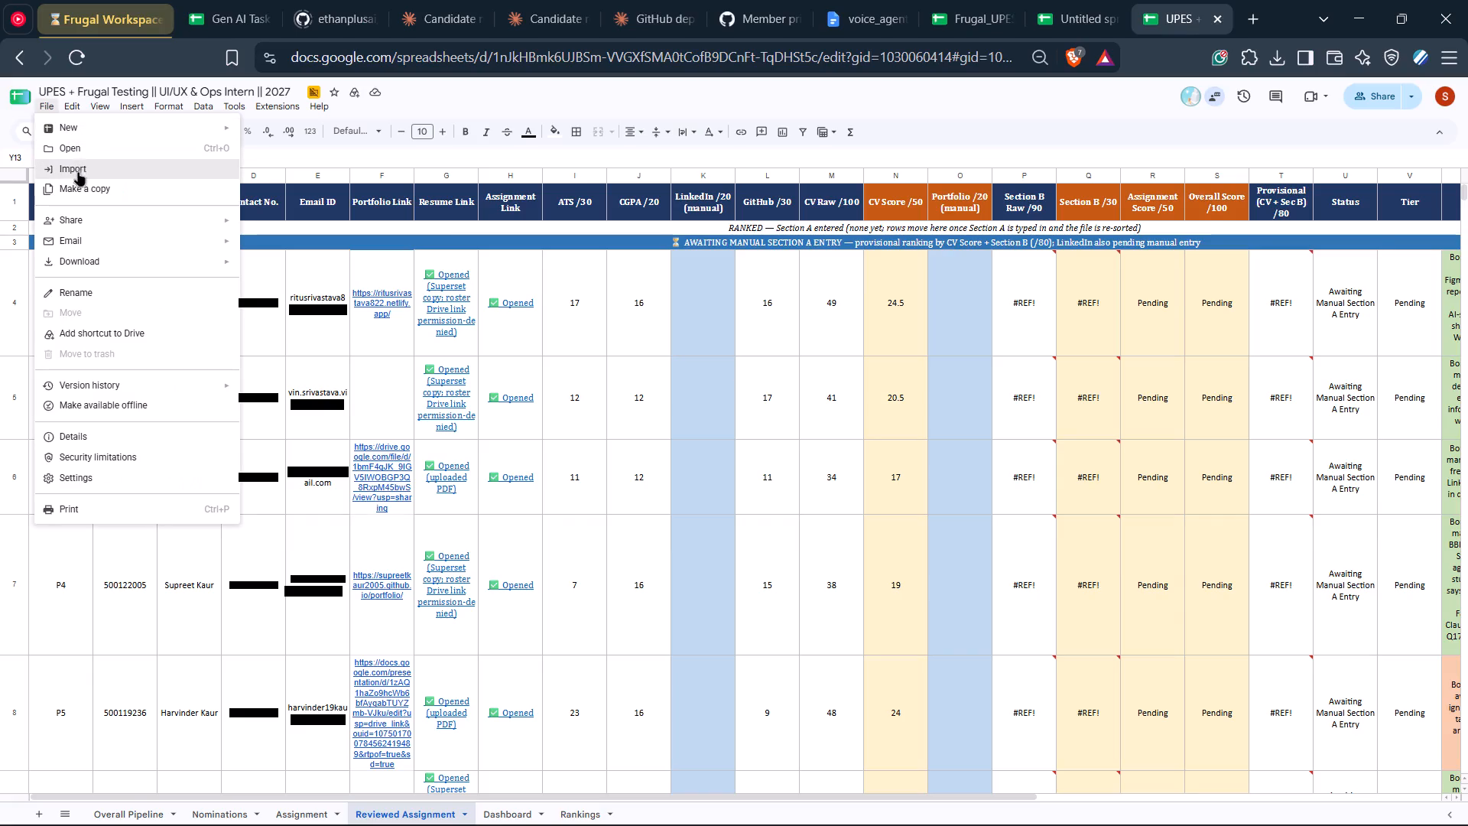
{"action": "left_click", "coordinate": [79, 167]}
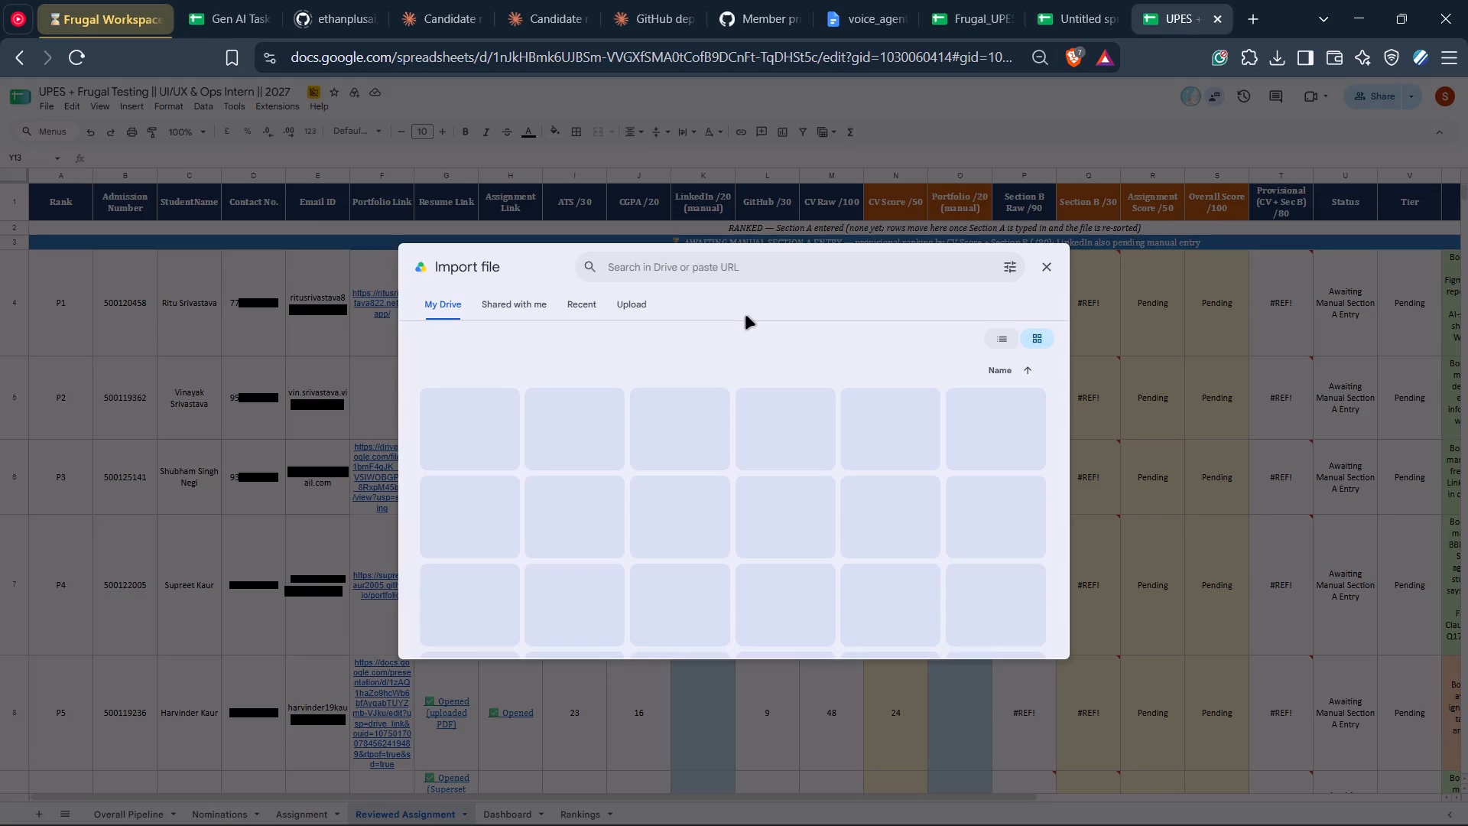
{"action": "left_click", "coordinate": [745, 316]}
{"action": "left_click", "coordinate": [635, 307]}
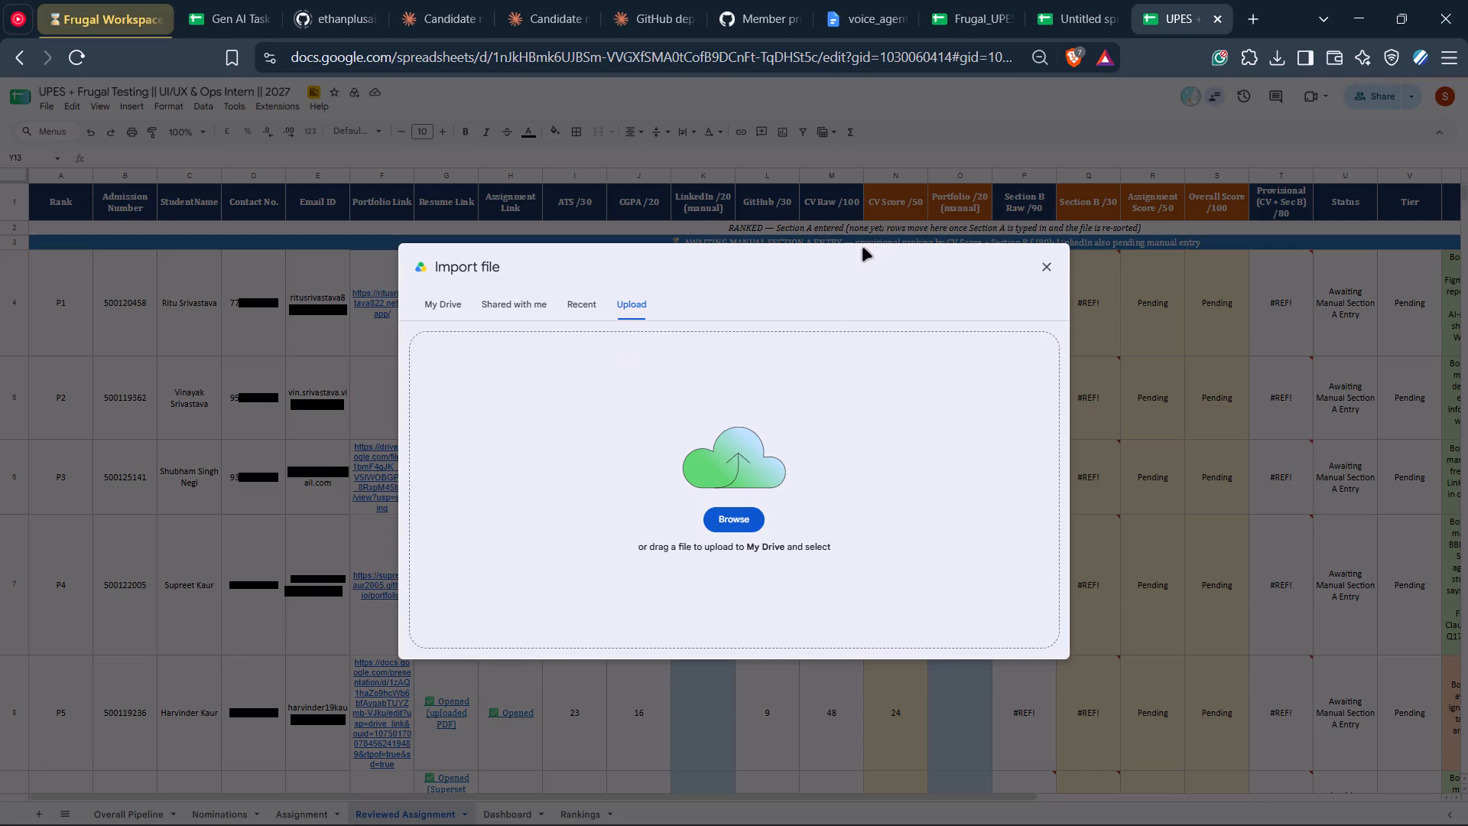
{"action": "left_click", "coordinate": [750, 520]}
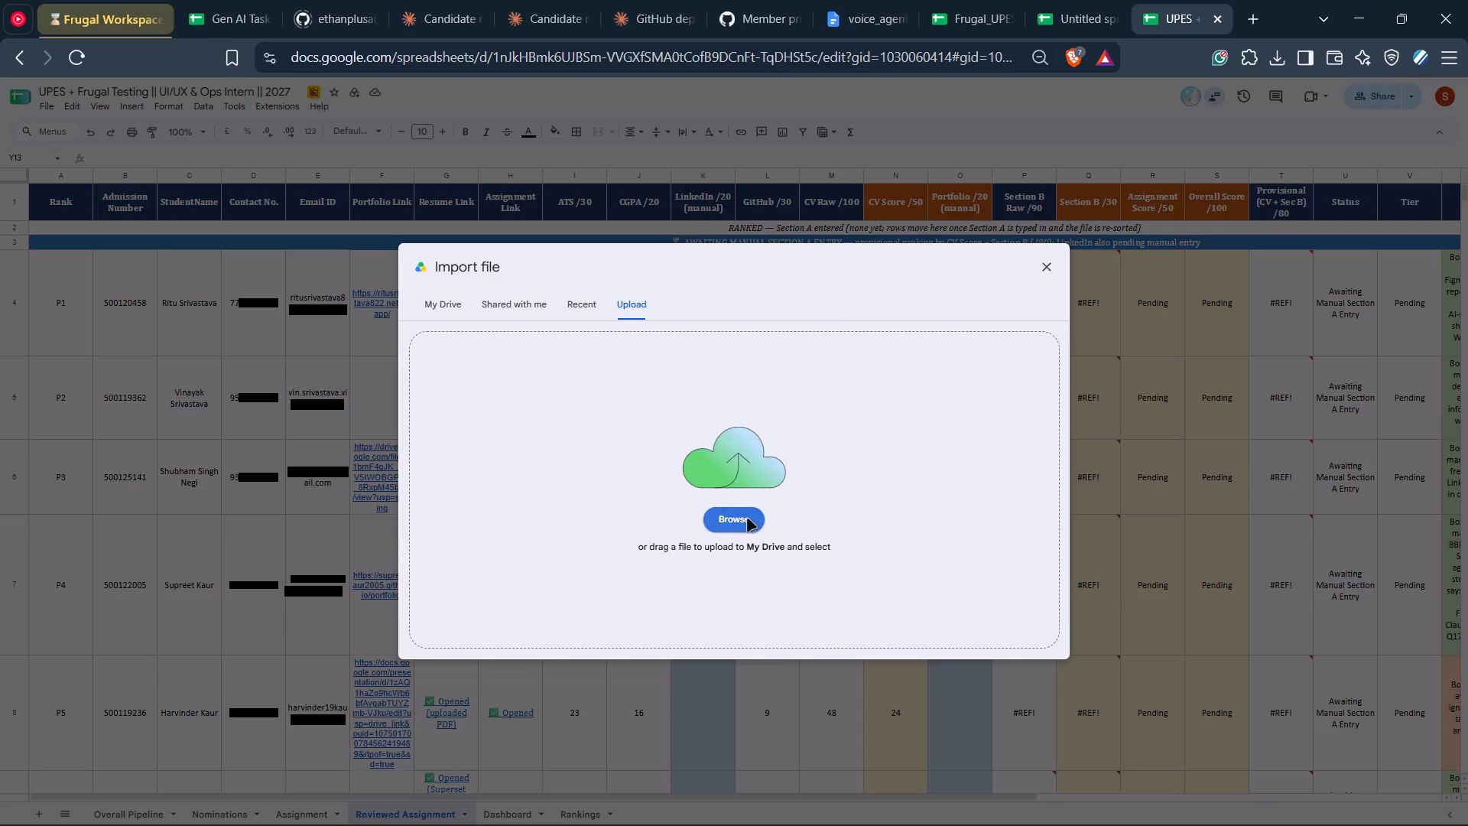
{"action": "left_click", "coordinate": [212, 198]}
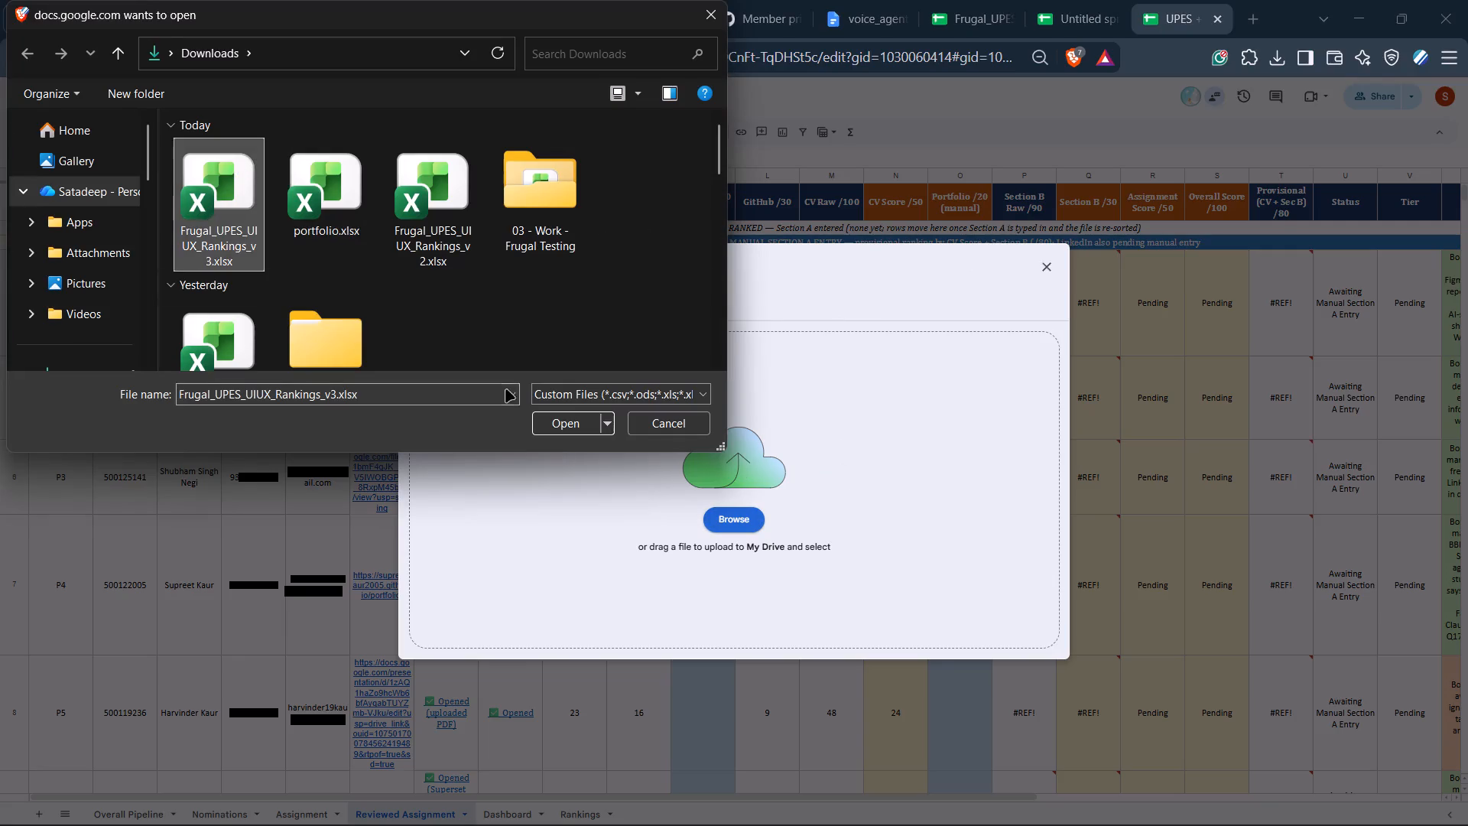
{"action": "left_click", "coordinate": [559, 422]}
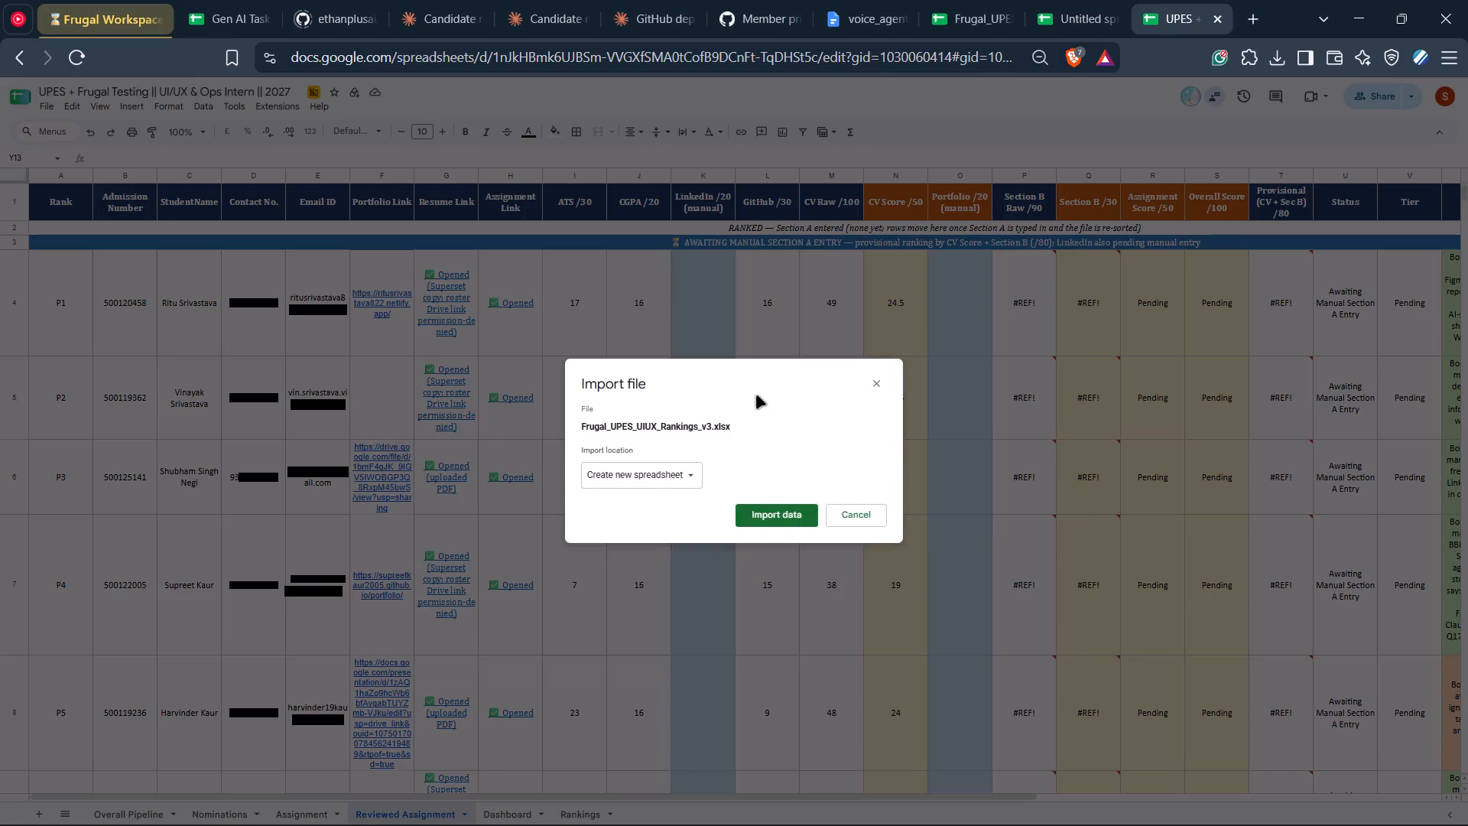
{"action": "left_click", "coordinate": [650, 470]}
{"action": "left_click", "coordinate": [663, 493]}
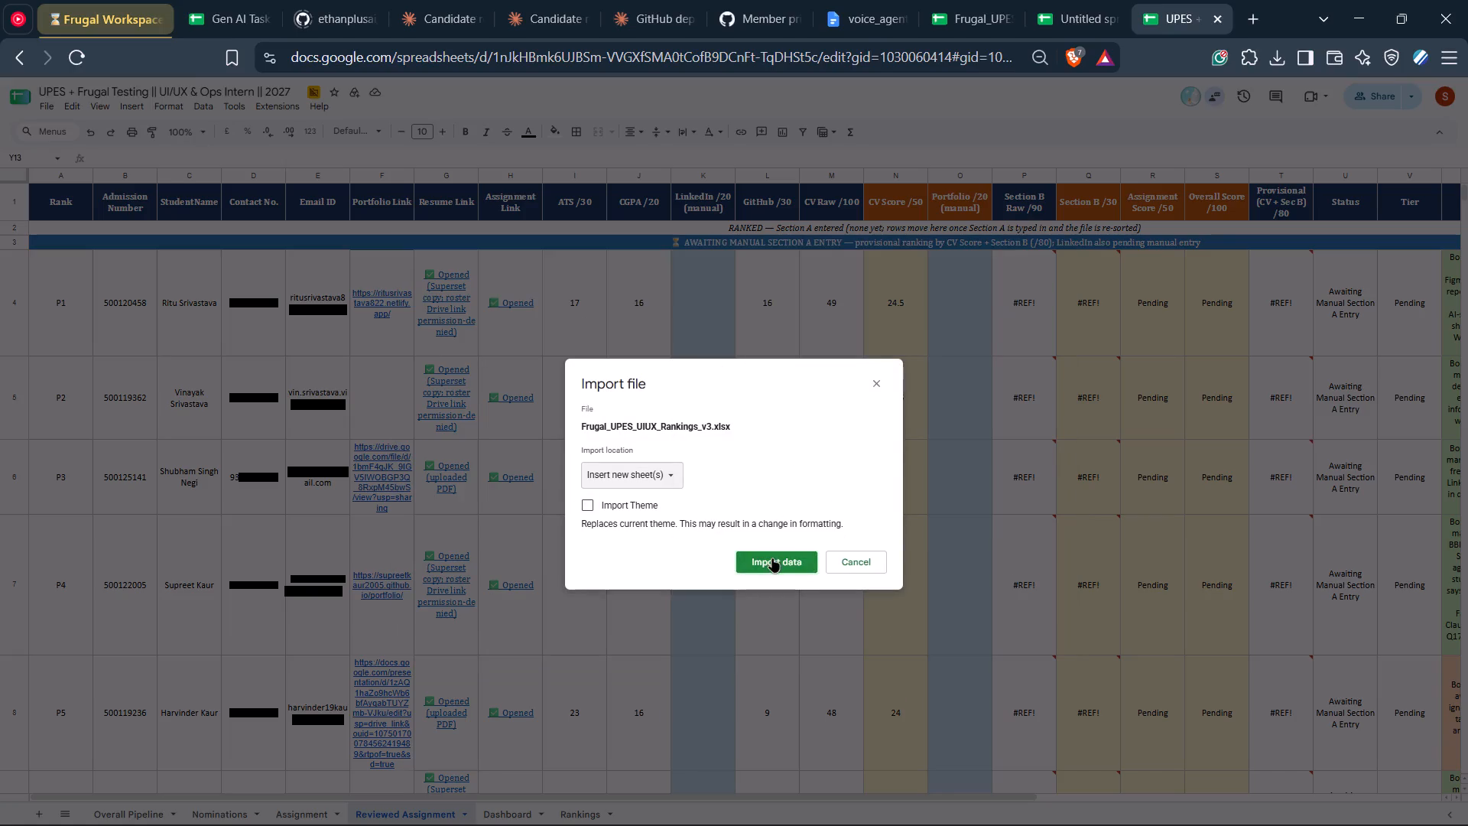
{"action": "left_click", "coordinate": [773, 558]}
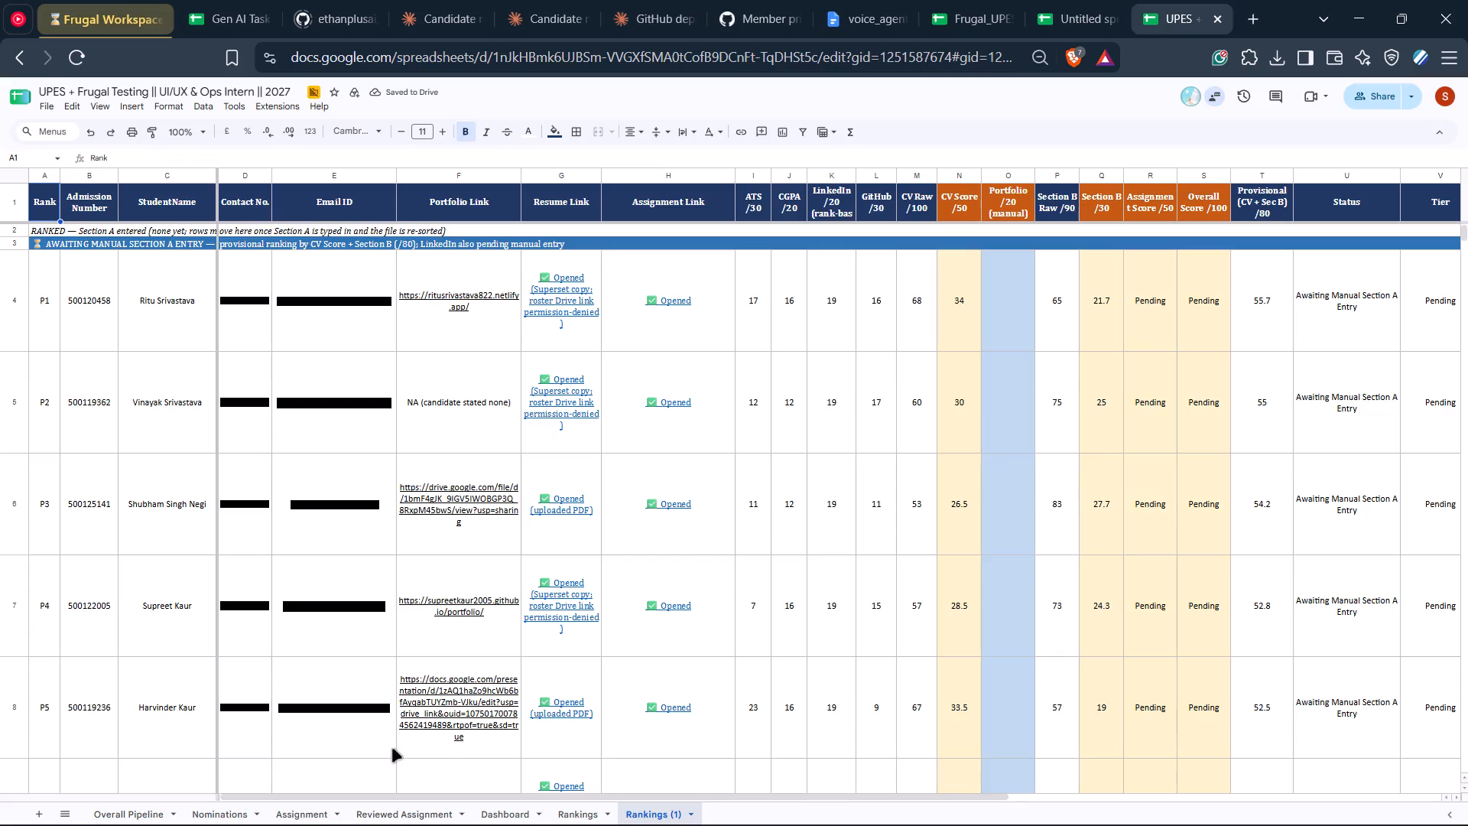
Delete the old Rankings sheet whose Portfolio Link column is empty, keeping the newly imported rankings sheet.
{"action": "left_click", "coordinate": [601, 812]}
{"action": "left_click", "coordinate": [604, 811]}
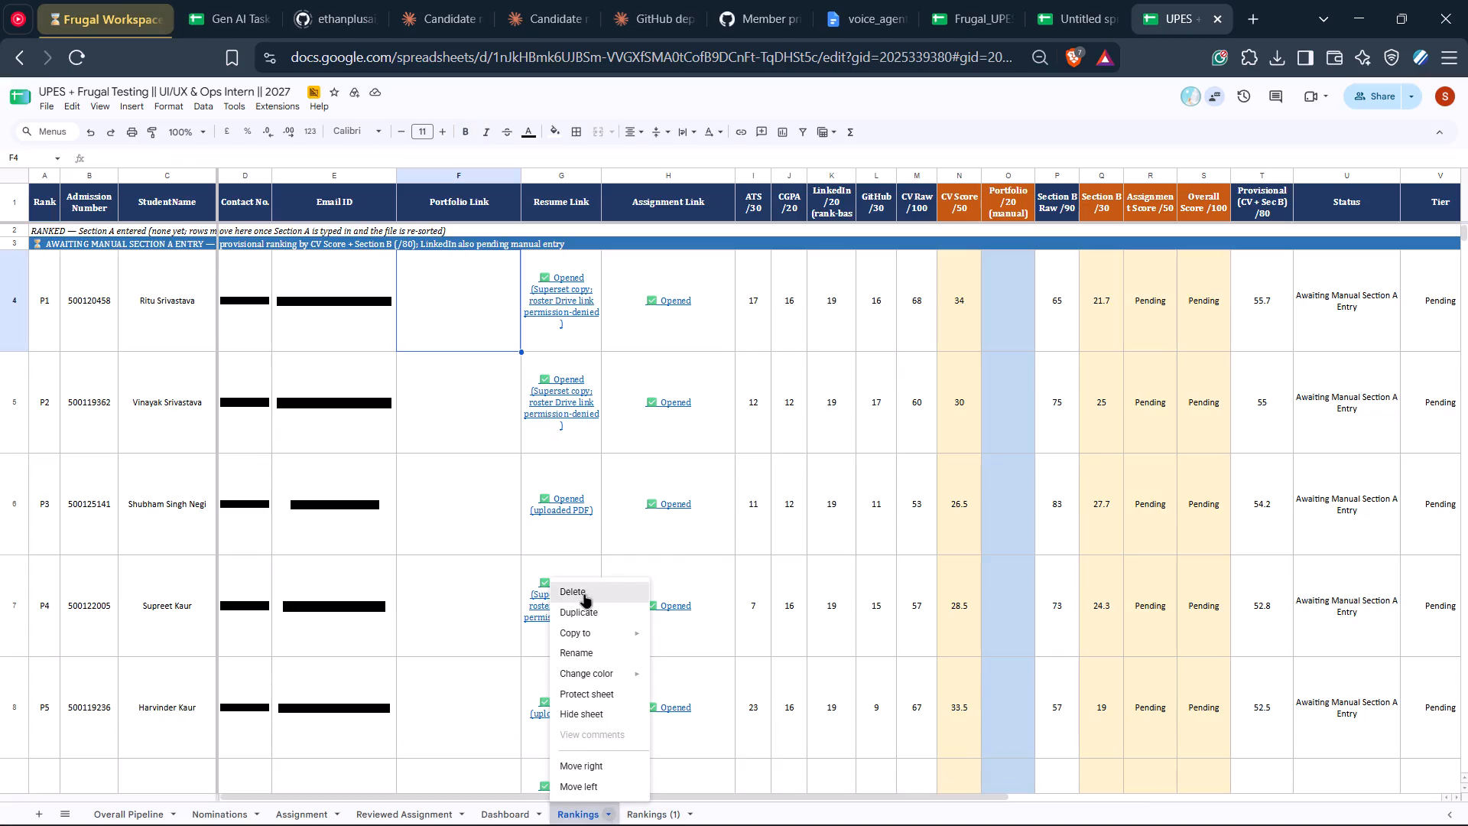
{"action": "left_click", "coordinate": [606, 590]}
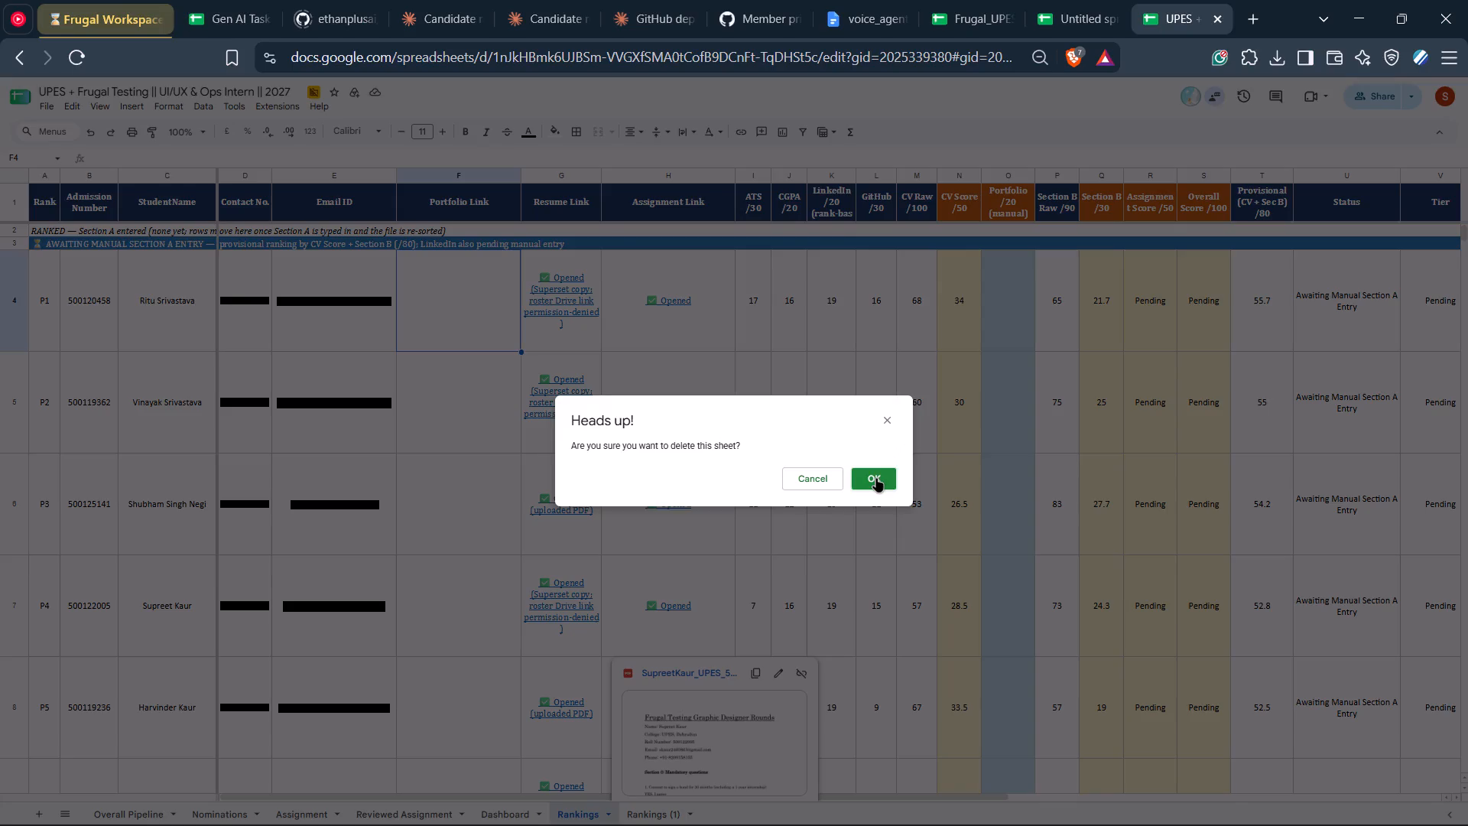
{"action": "left_click", "coordinate": [877, 478]}
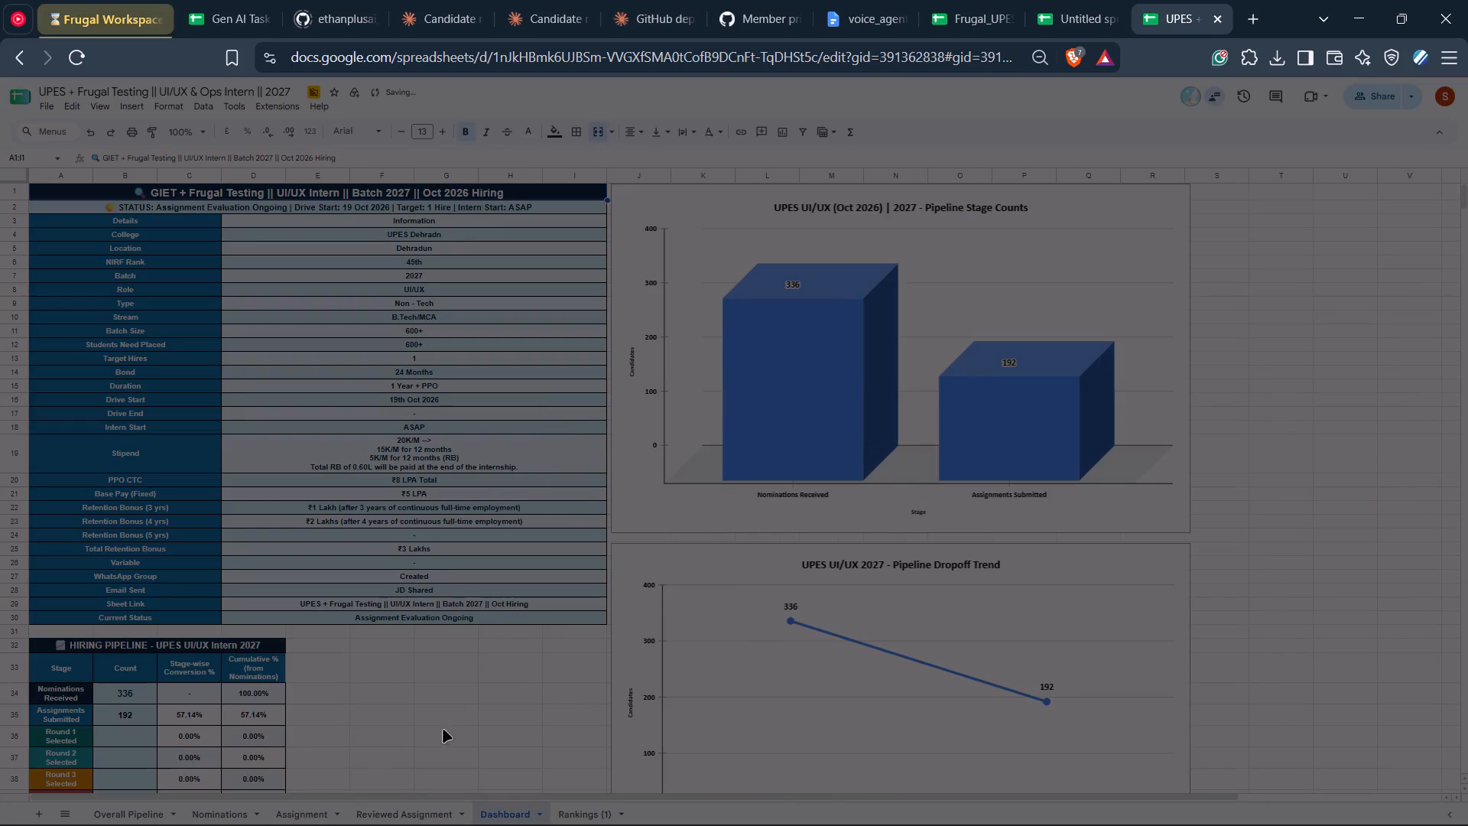
Examine the Reviewed Assignment sheet's candidate rows and Portfolio Link entries from the first candidate to the last.
{"action": "left_click", "coordinate": [442, 811]}
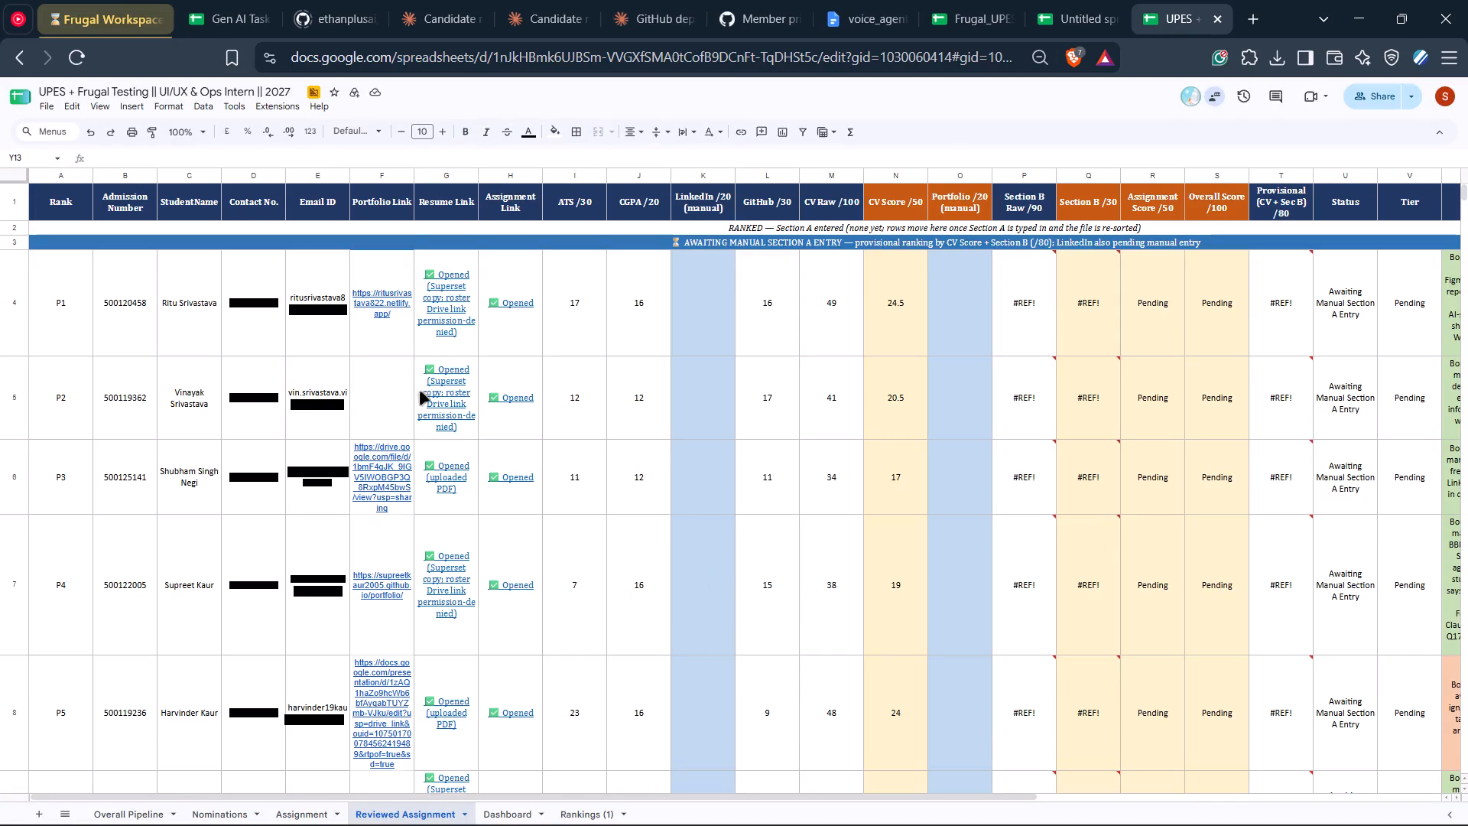
{"action": "left_click", "coordinate": [383, 327]}
{"action": "left_click", "coordinate": [612, 548]}
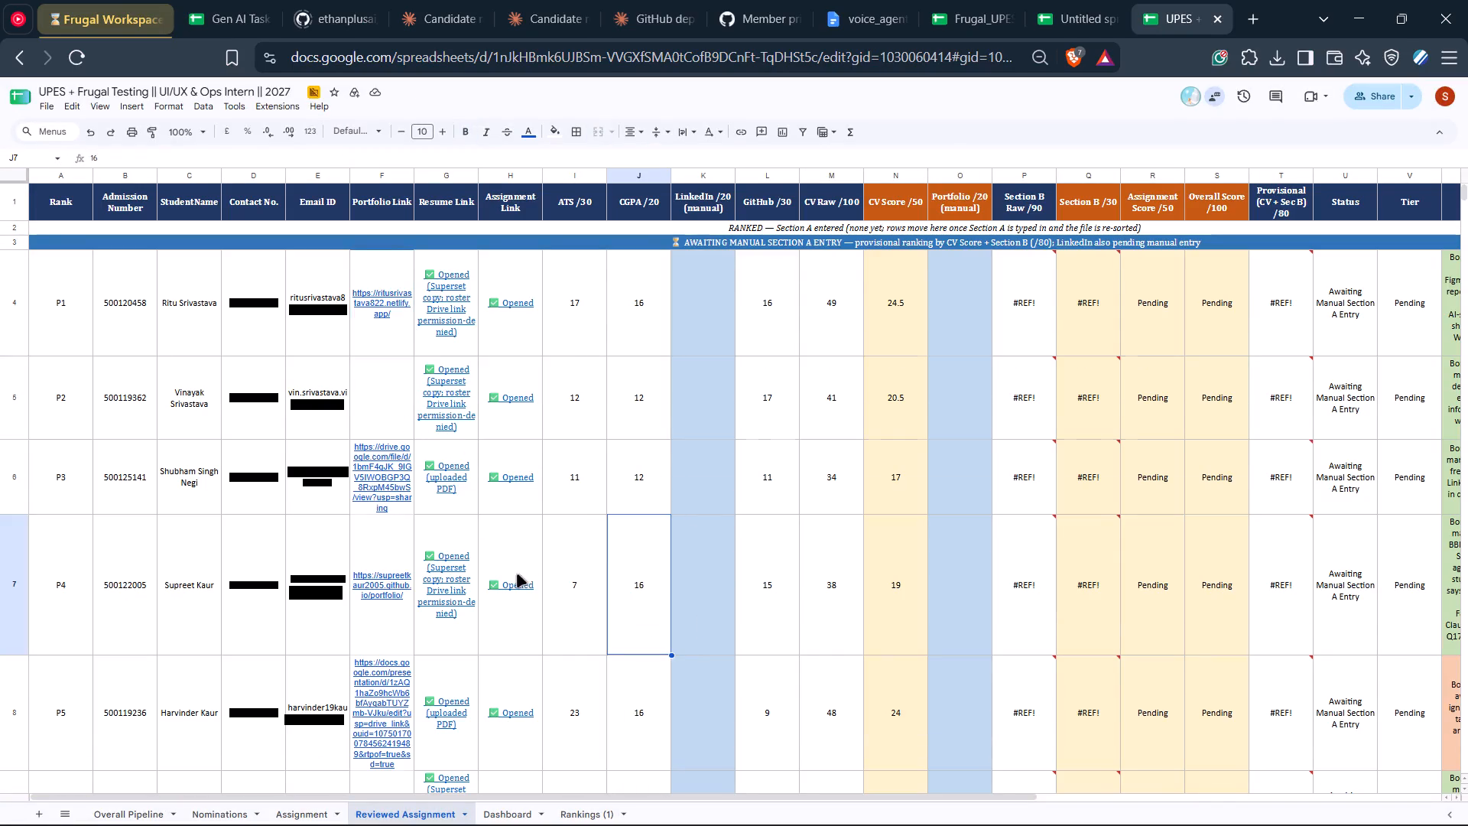
{"action": "scroll", "coordinate": [517, 574], "scroll_direction": "down", "scroll_amount": 14}
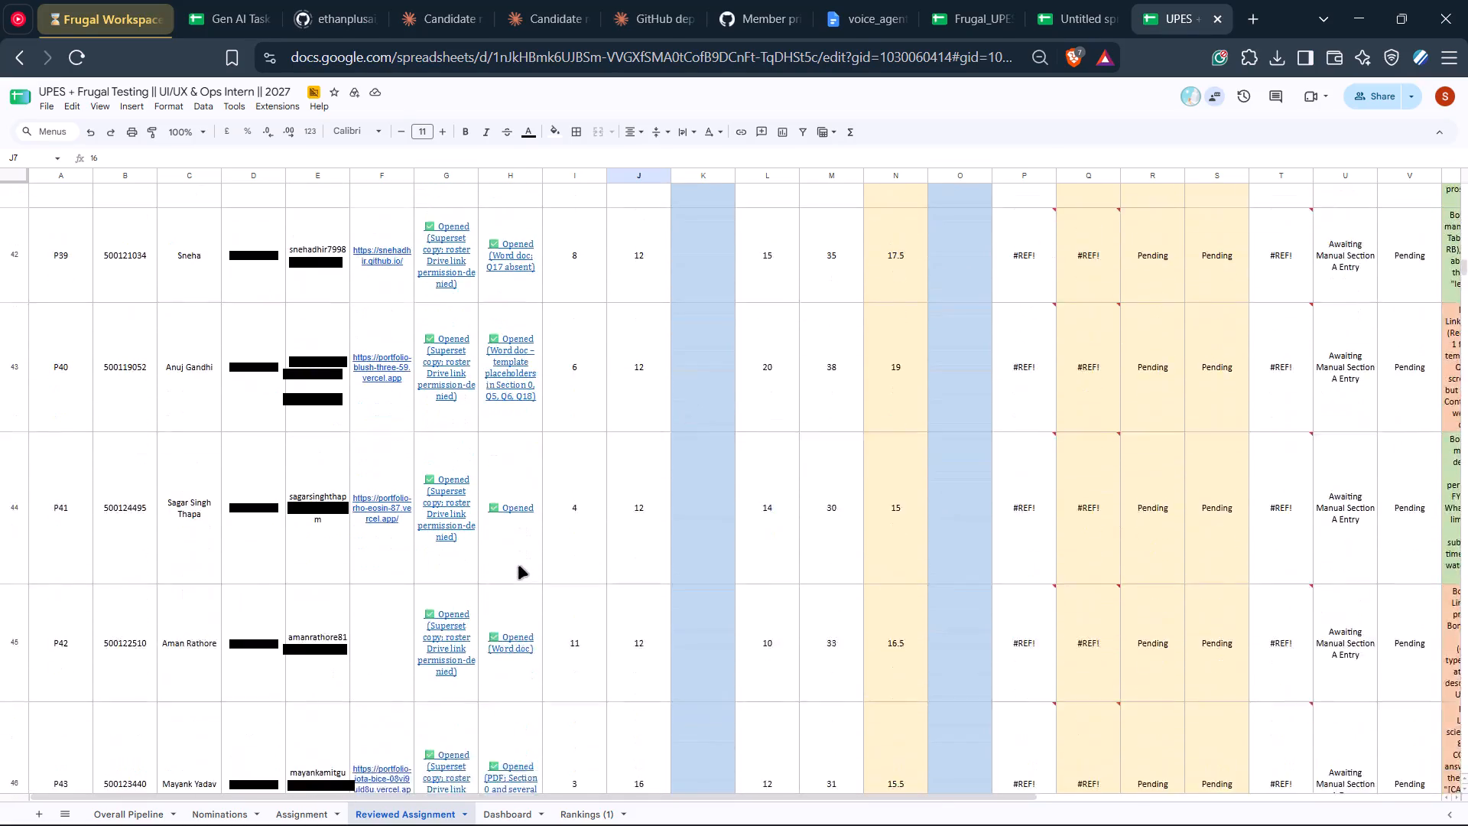
{"action": "scroll", "coordinate": [518, 566], "scroll_direction": "down", "scroll_amount": 15}
{"action": "scroll", "coordinate": [518, 566], "scroll_direction": "down", "scroll_amount": 7}
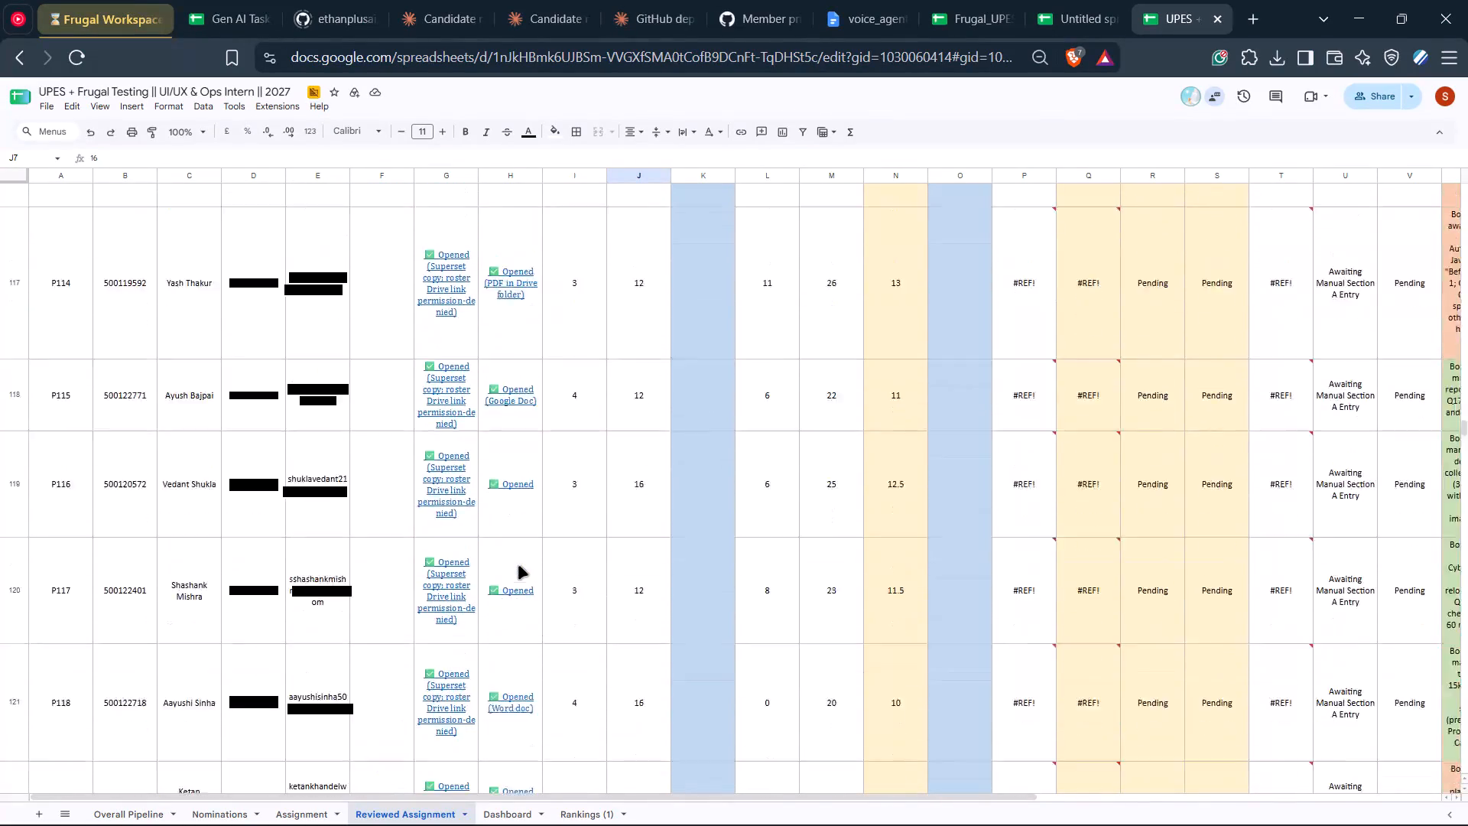
{"action": "scroll", "coordinate": [521, 563], "scroll_direction": "down", "scroll_amount": 4}
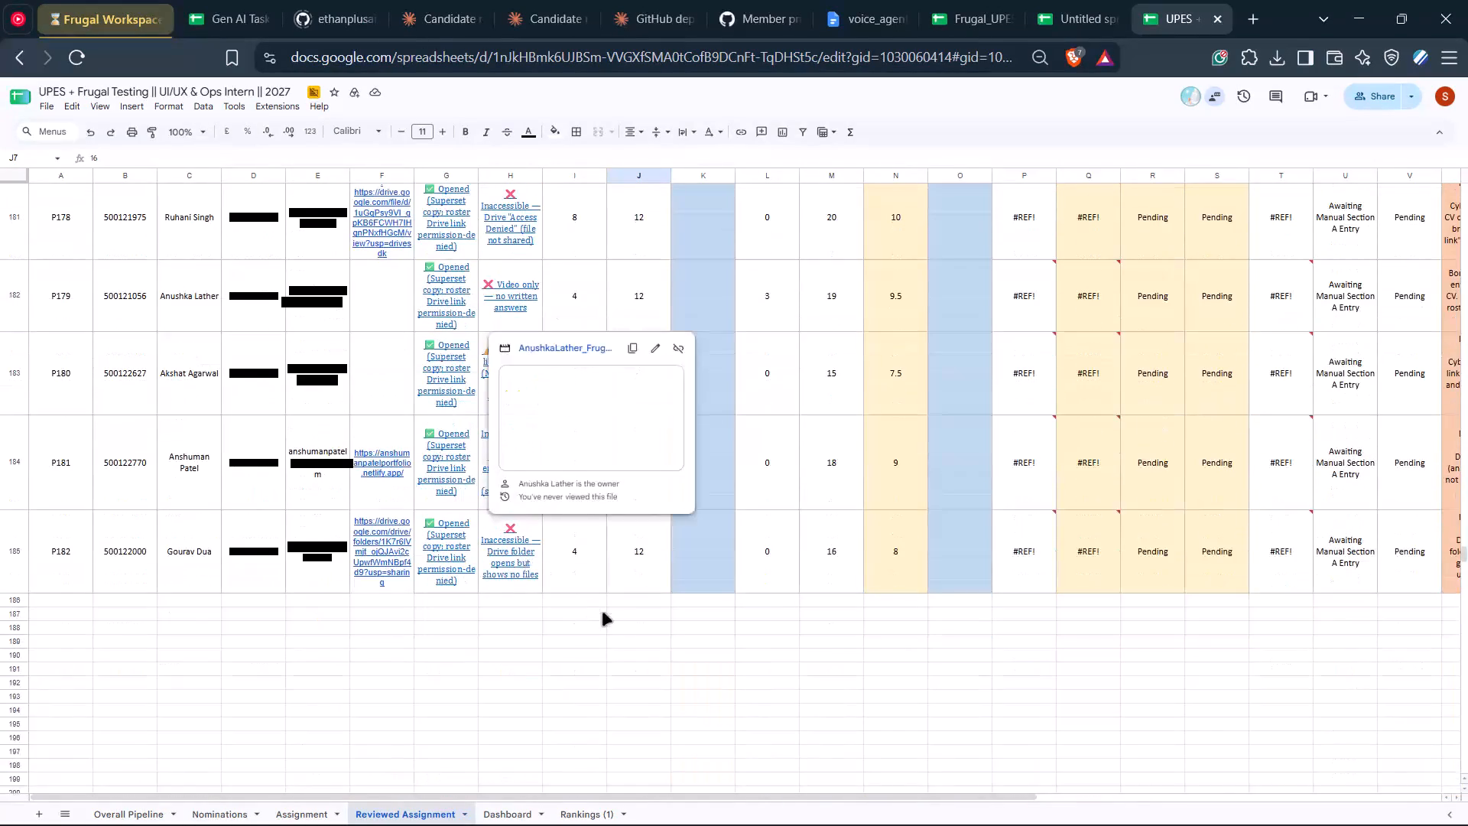
{"action": "left_click", "coordinate": [615, 652]}
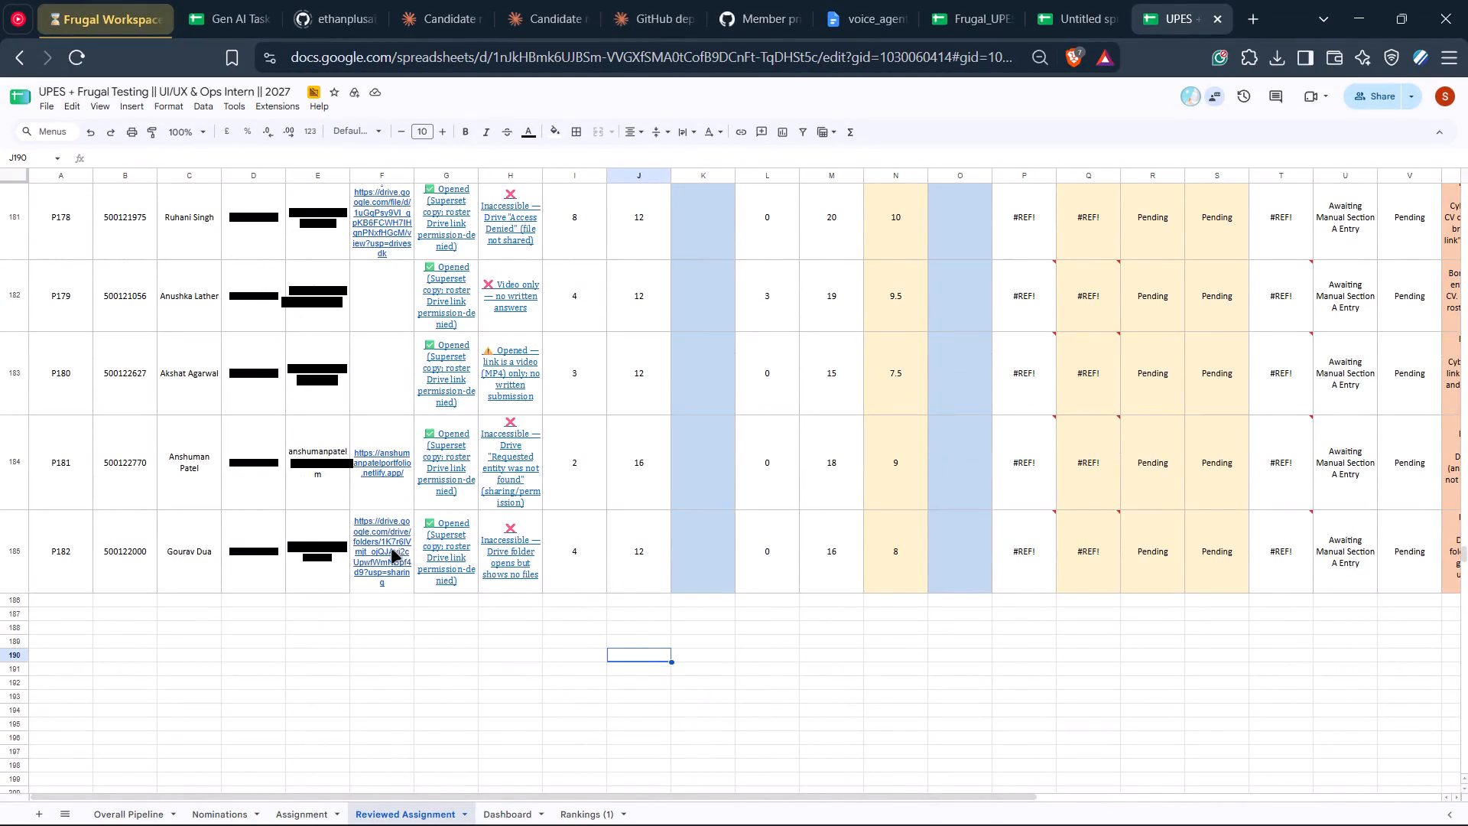
Review the Portfolio Link entries in the imported Rankings (1) sheet down to the last candidate and return to the header.
{"action": "left_click", "coordinate": [599, 811]}
{"action": "scroll", "coordinate": [521, 650], "scroll_direction": "down", "scroll_amount": 20}
{"action": "scroll", "coordinate": [521, 650], "scroll_direction": "down", "scroll_amount": 4}
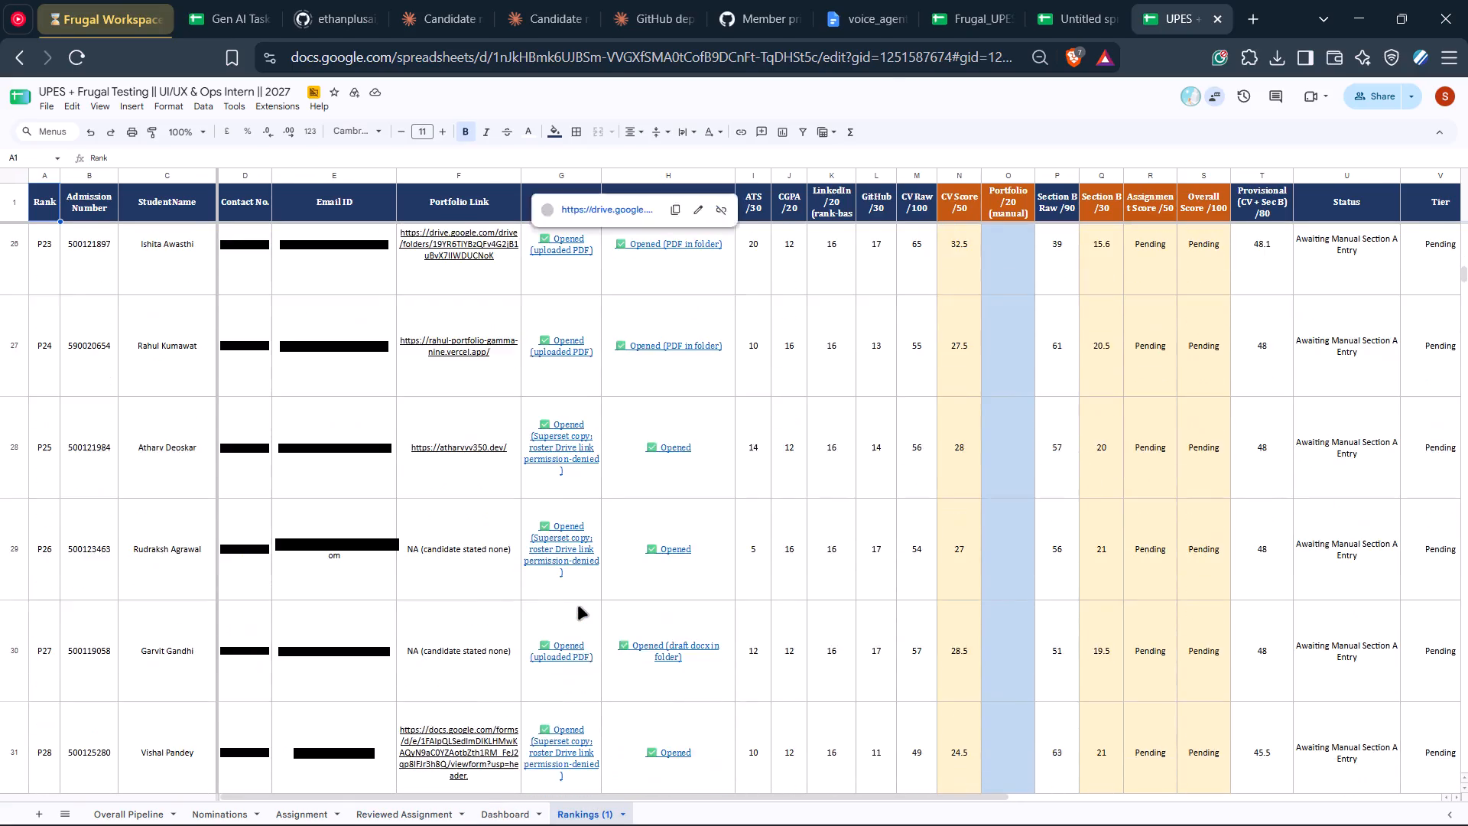
{"action": "scroll", "coordinate": [578, 606], "scroll_direction": "down", "scroll_amount": 20}
{"action": "scroll", "coordinate": [578, 606], "scroll_direction": "down", "scroll_amount": 17}
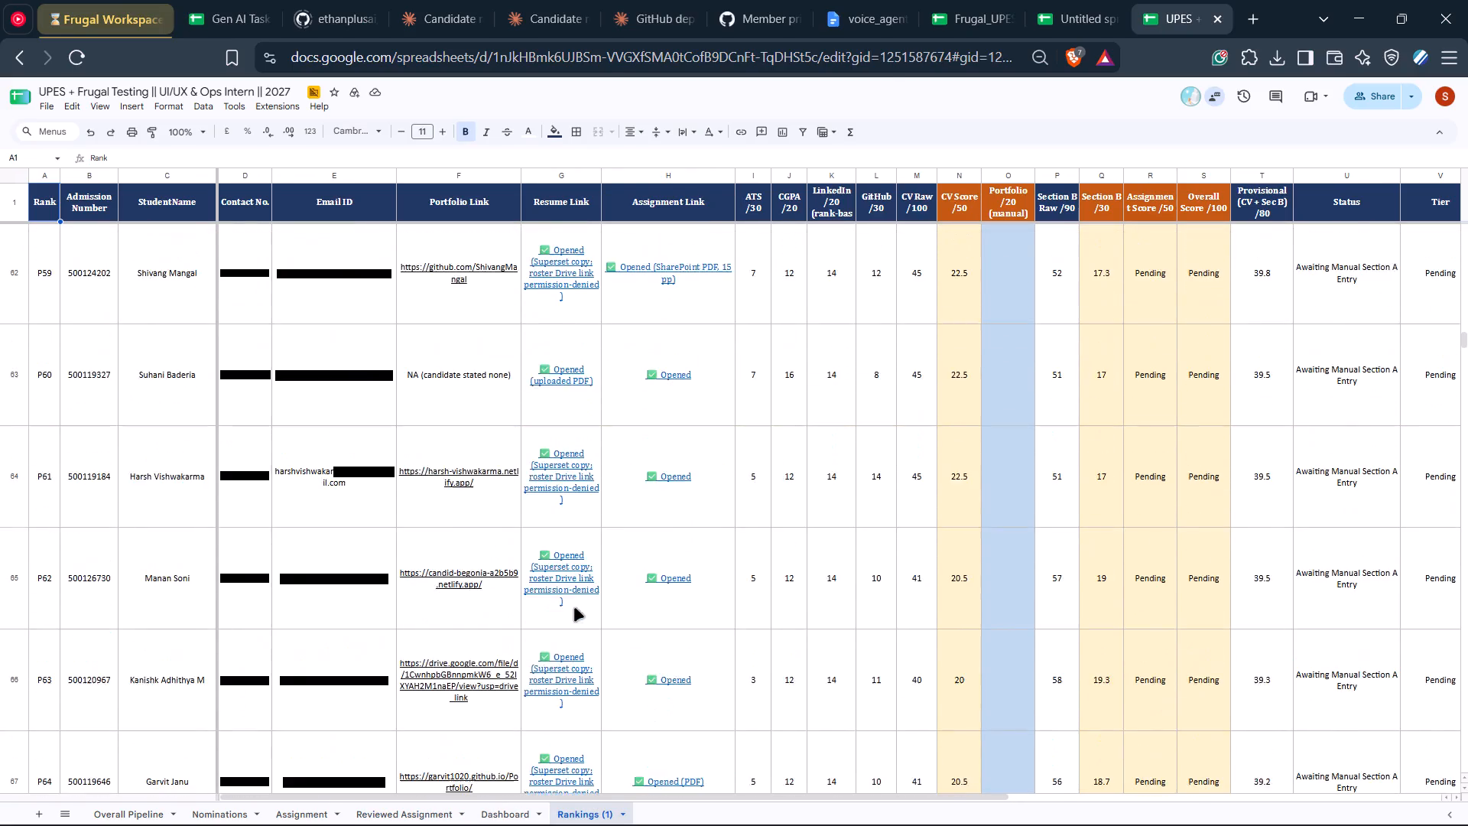
{"action": "scroll", "coordinate": [574, 608], "scroll_direction": "down", "scroll_amount": 20}
{"action": "scroll", "coordinate": [574, 608], "scroll_direction": "down", "scroll_amount": 20}
{"action": "scroll", "coordinate": [574, 608], "scroll_direction": "down", "scroll_amount": 2}
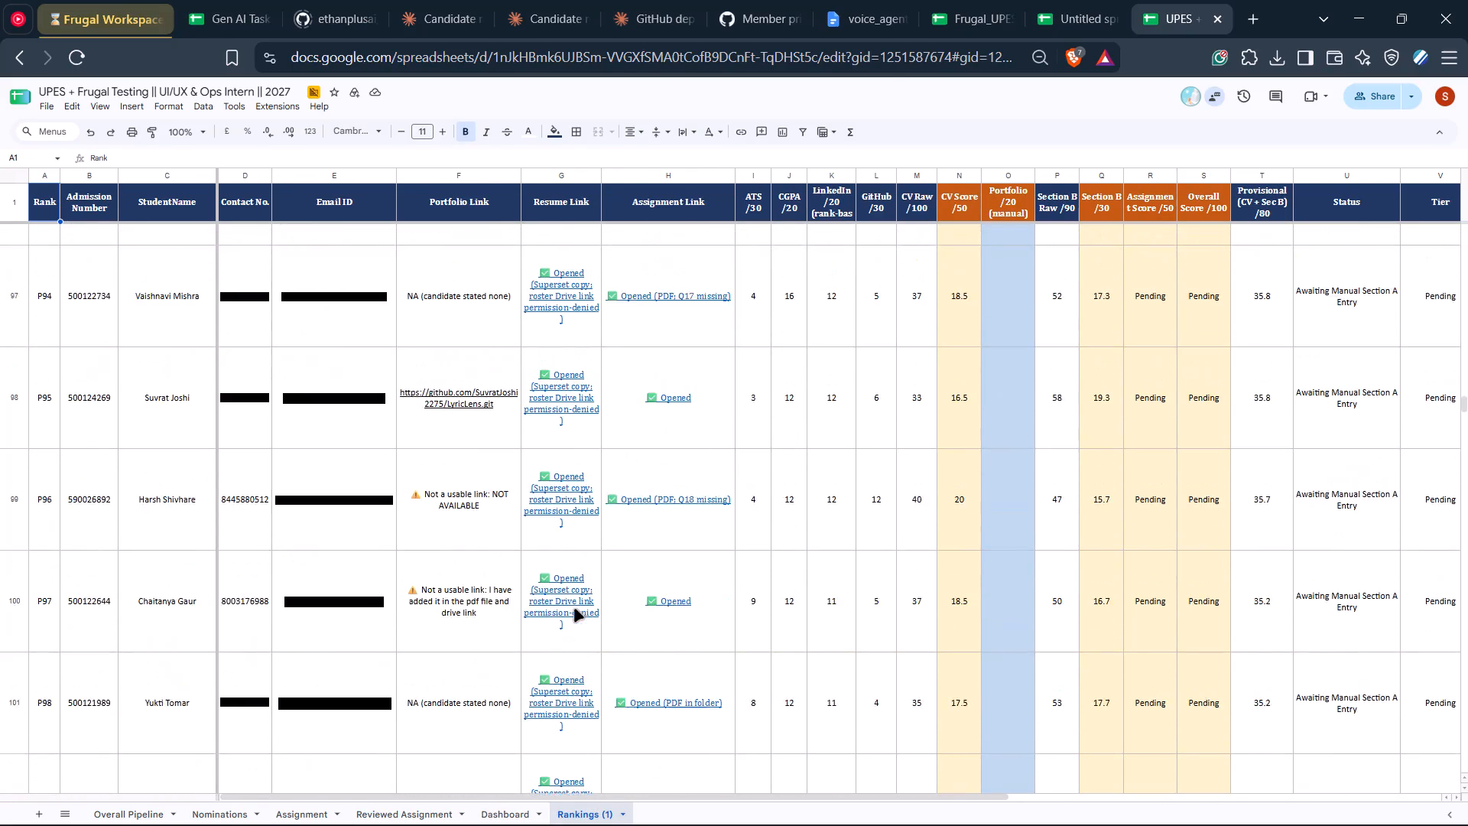
{"action": "scroll", "coordinate": [574, 609], "scroll_direction": "down", "scroll_amount": 2}
{"action": "scroll", "coordinate": [574, 609], "scroll_direction": "down", "scroll_amount": 20}
{"action": "scroll", "coordinate": [574, 609], "scroll_direction": "down", "scroll_amount": 16}
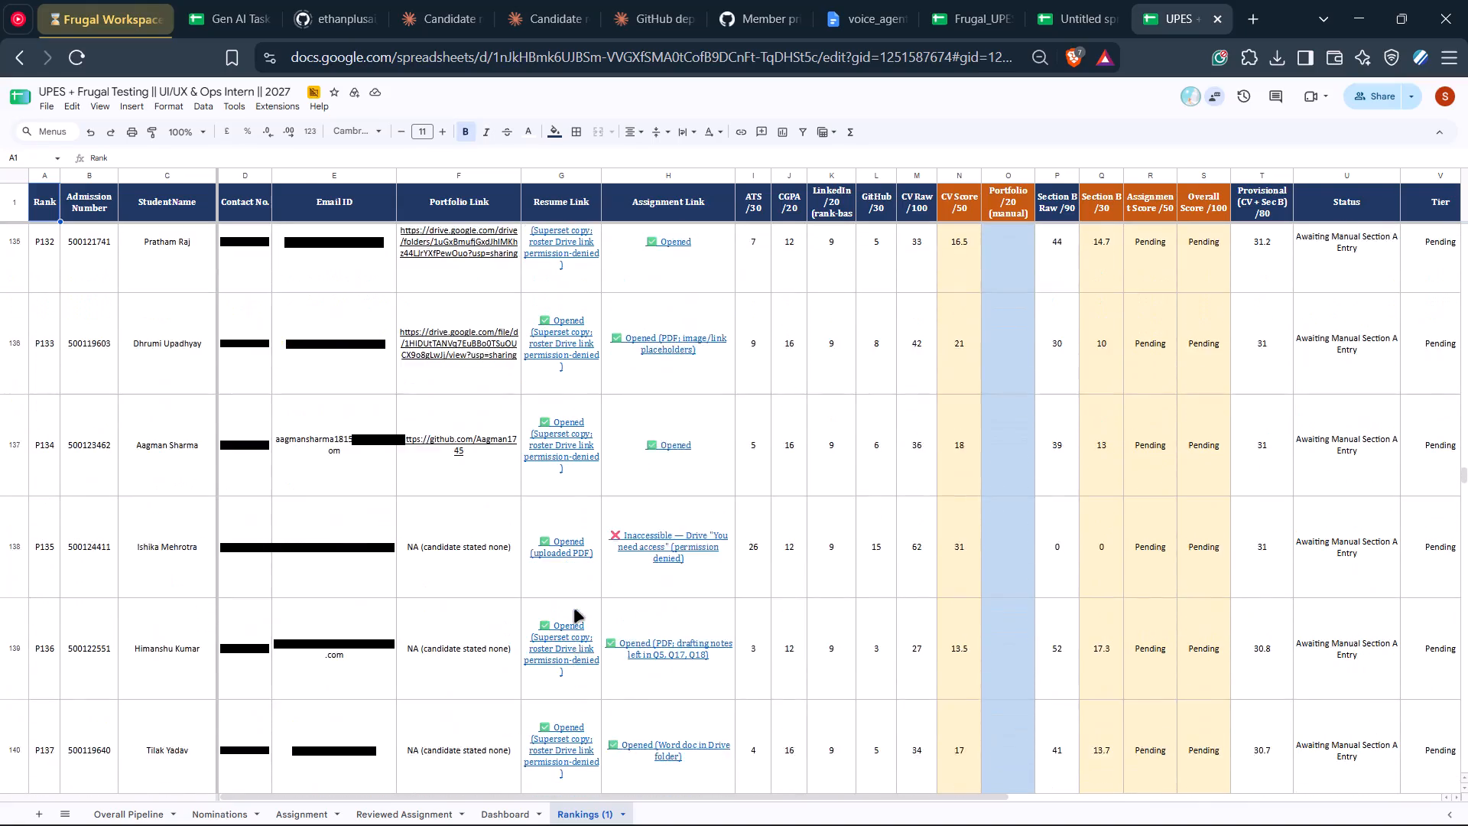
{"action": "scroll", "coordinate": [574, 610], "scroll_direction": "down", "scroll_amount": 17}
{"action": "scroll", "coordinate": [574, 610], "scroll_direction": "down", "scroll_amount": 13}
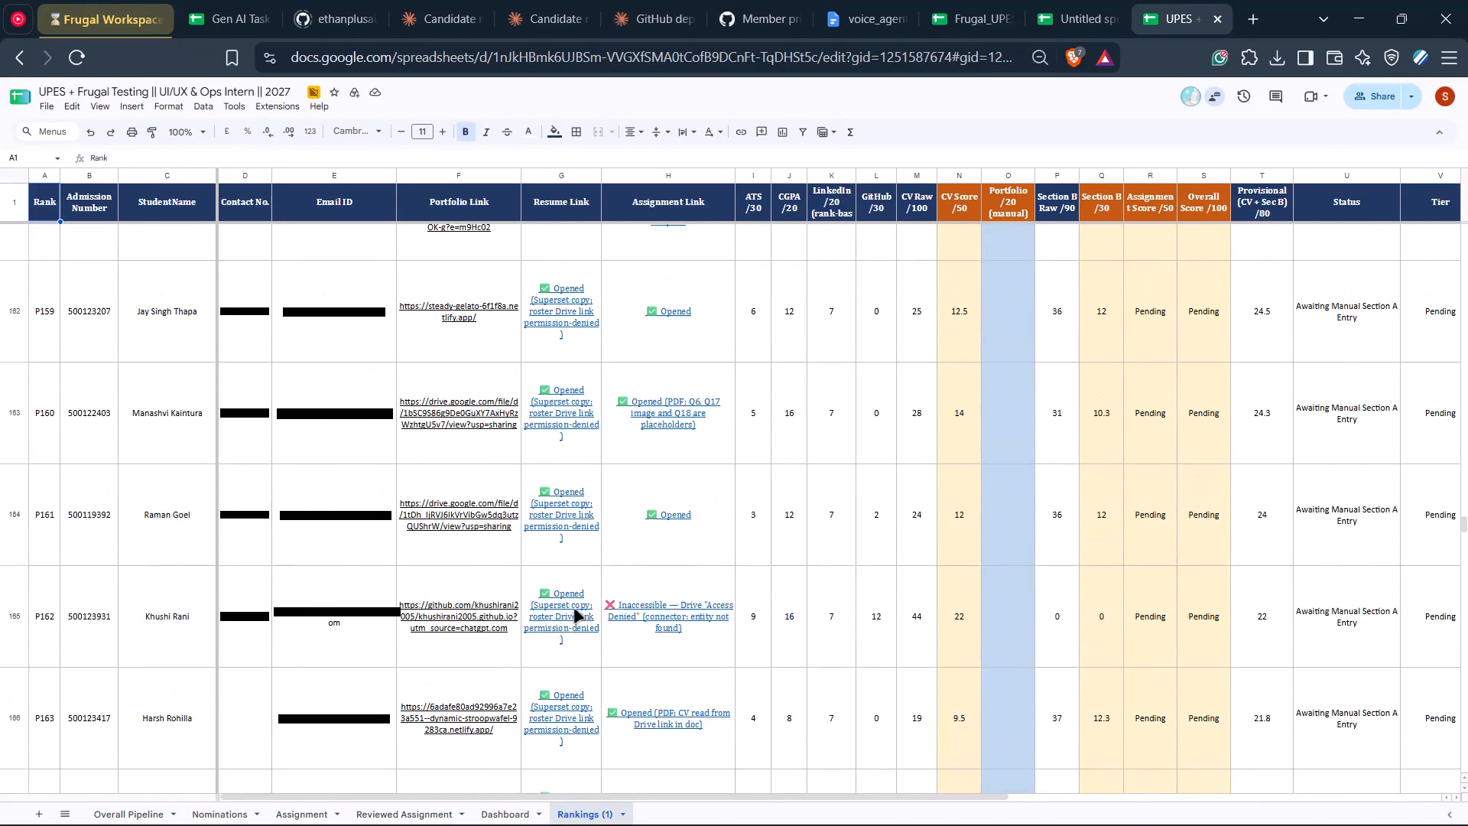
{"action": "scroll", "coordinate": [574, 610], "scroll_direction": "down", "scroll_amount": 20}
{"action": "scroll", "coordinate": [574, 610], "scroll_direction": "down", "scroll_amount": 3}
{"action": "scroll", "coordinate": [734, 509], "scroll_direction": "up", "scroll_amount": 4}
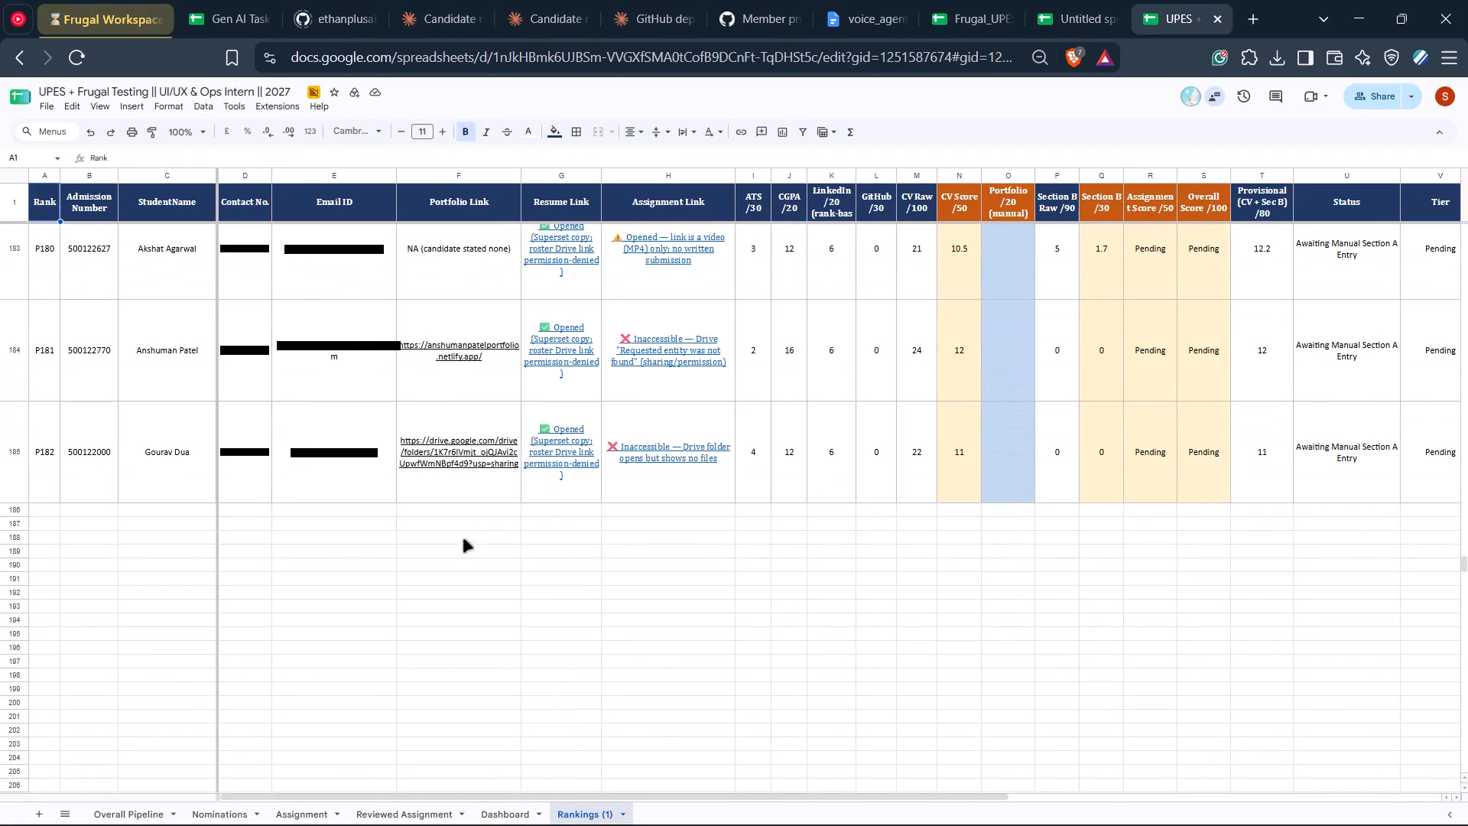
{"action": "left_click", "coordinate": [463, 541]}
{"action": "left_click", "coordinate": [676, 607]}
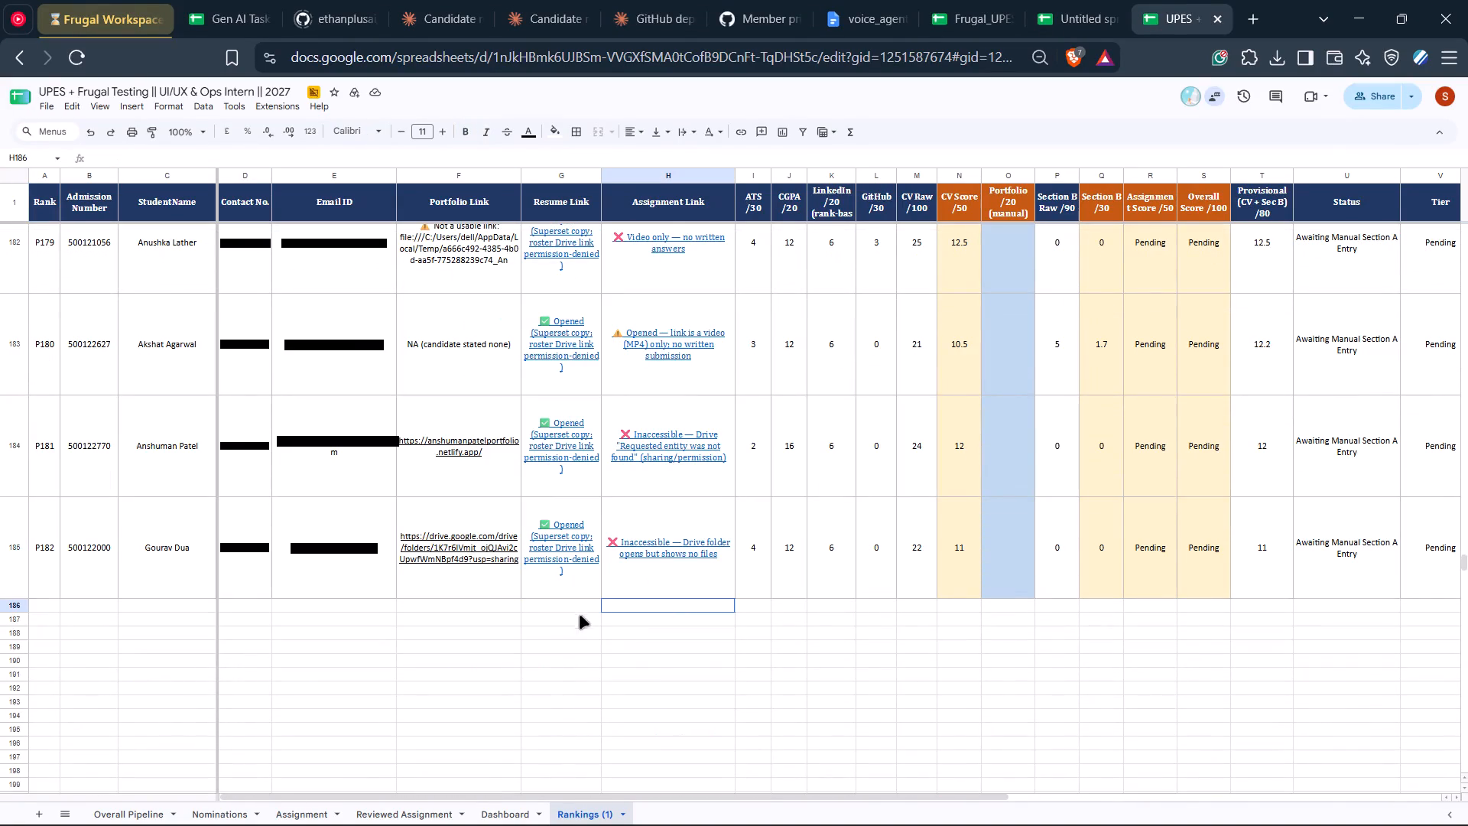
{"action": "scroll", "coordinate": [574, 613], "scroll_direction": "up", "scroll_amount": 10}
{"action": "scroll", "coordinate": [896, 611], "scroll_direction": "up", "scroll_amount": 15}
{"action": "scroll", "coordinate": [859, 619], "scroll_direction": "up", "scroll_amount": 10}
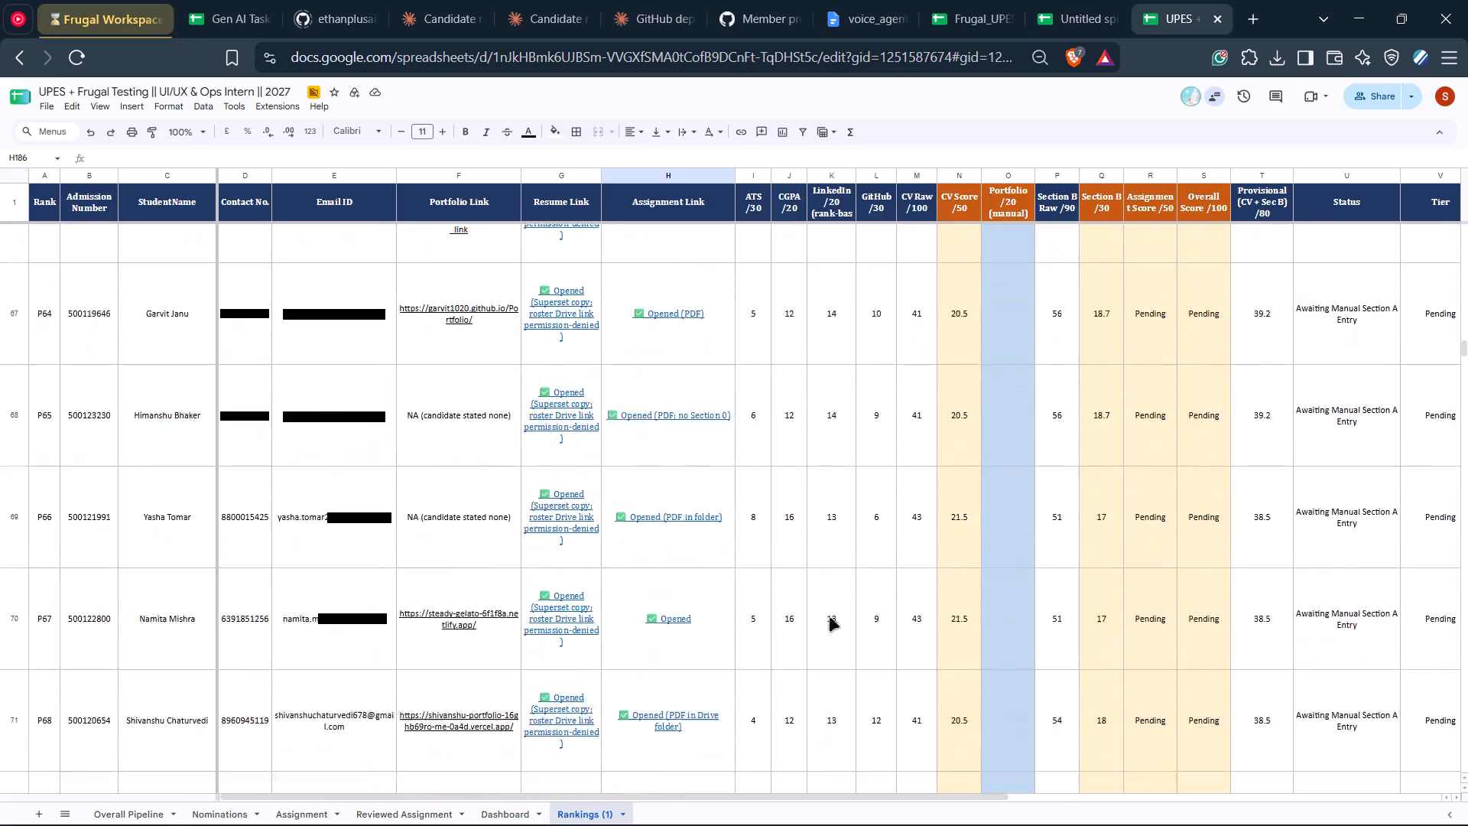
{"action": "scroll", "coordinate": [830, 618], "scroll_direction": "up", "scroll_amount": 16}
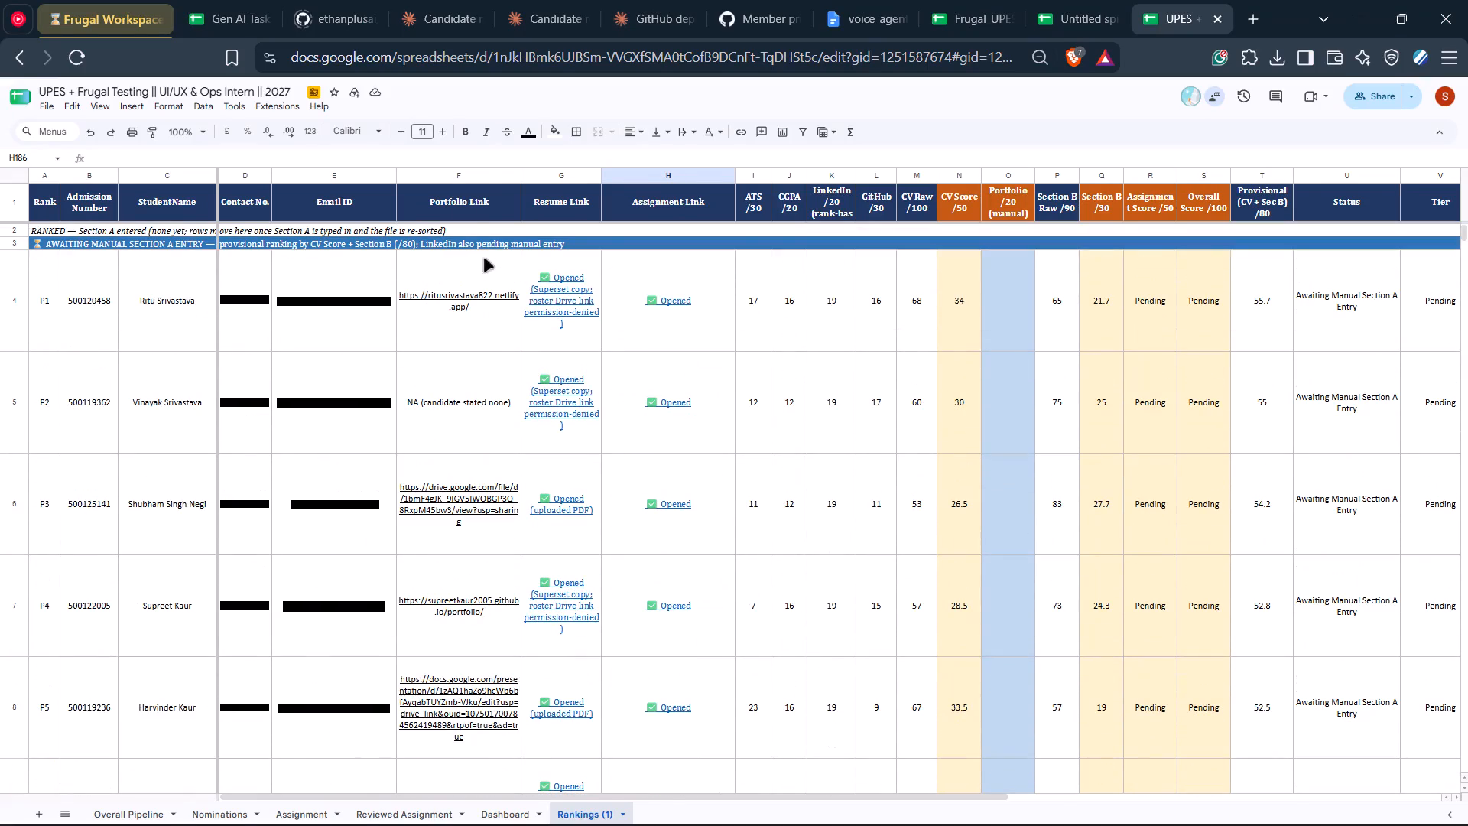
Remove the two banner rows, 2 and 3, directly beneath the header of the Rankings (1) sheet.
{"action": "left_click_drag", "start_coordinate": [18, 230], "coordinate": [17, 244]}
{"action": "key", "text": "Delete"}
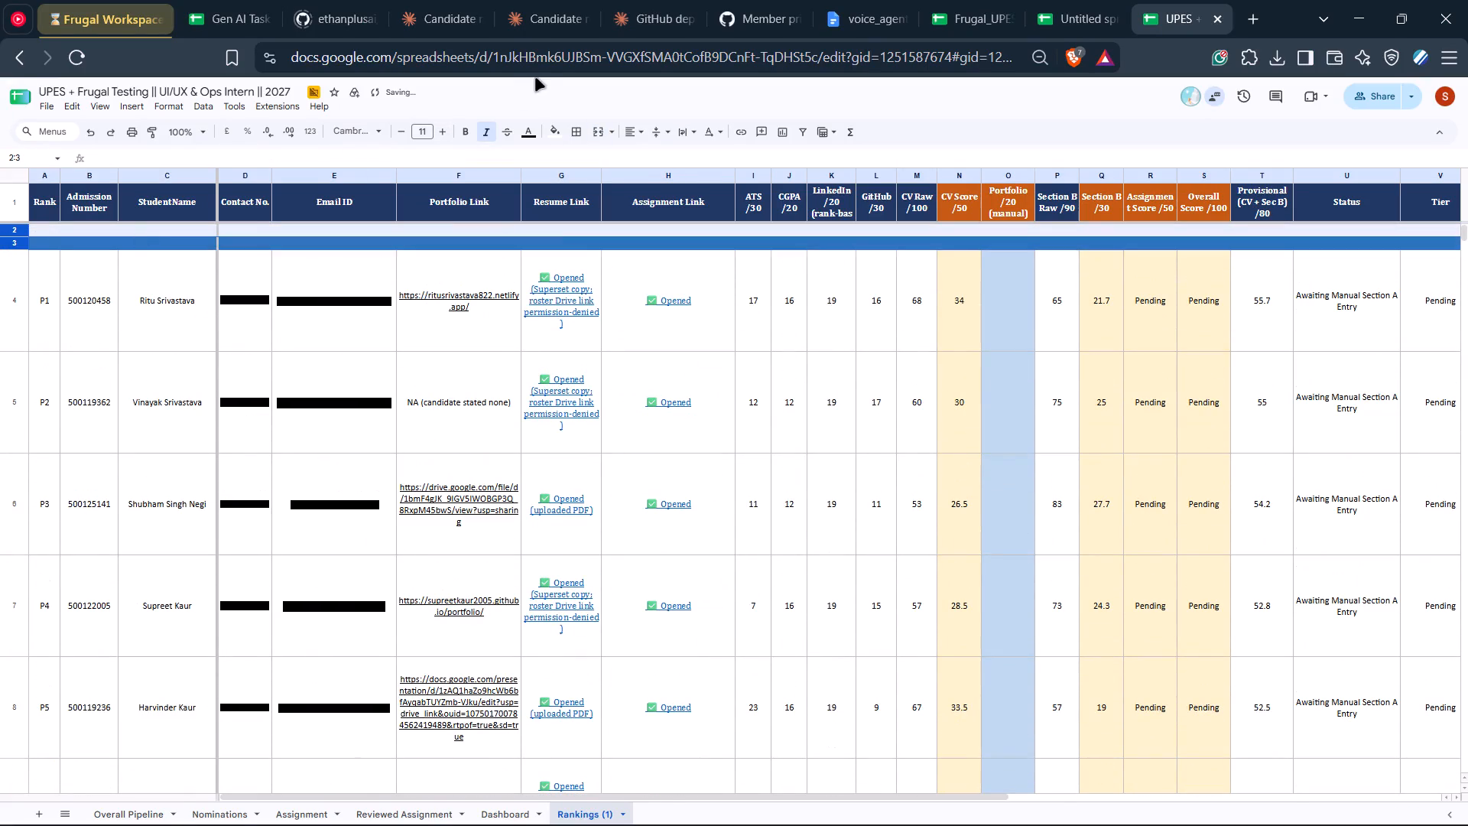
{"action": "right_click", "coordinate": [11, 245]}
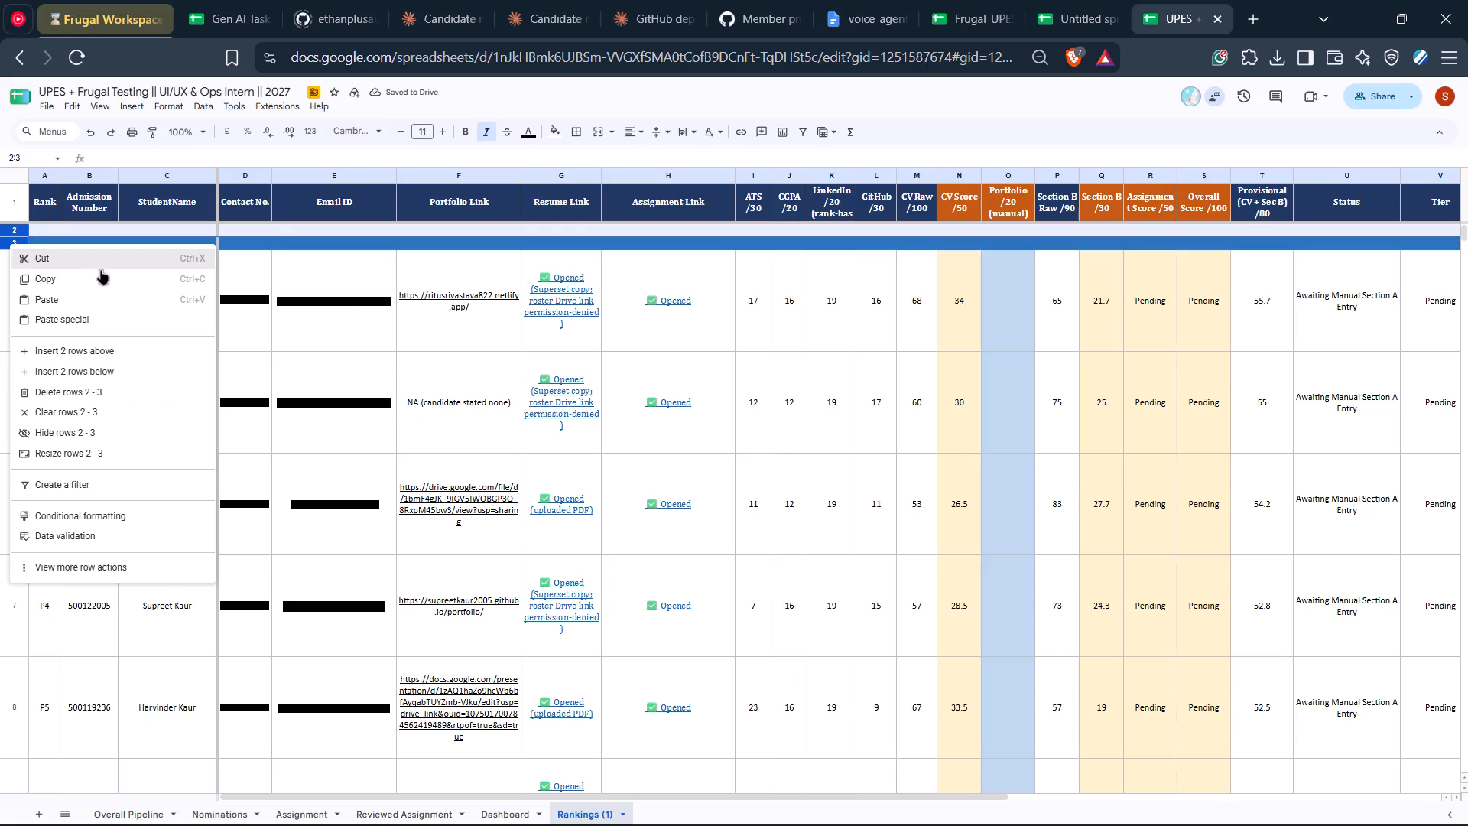
{"action": "left_click", "coordinate": [87, 393]}
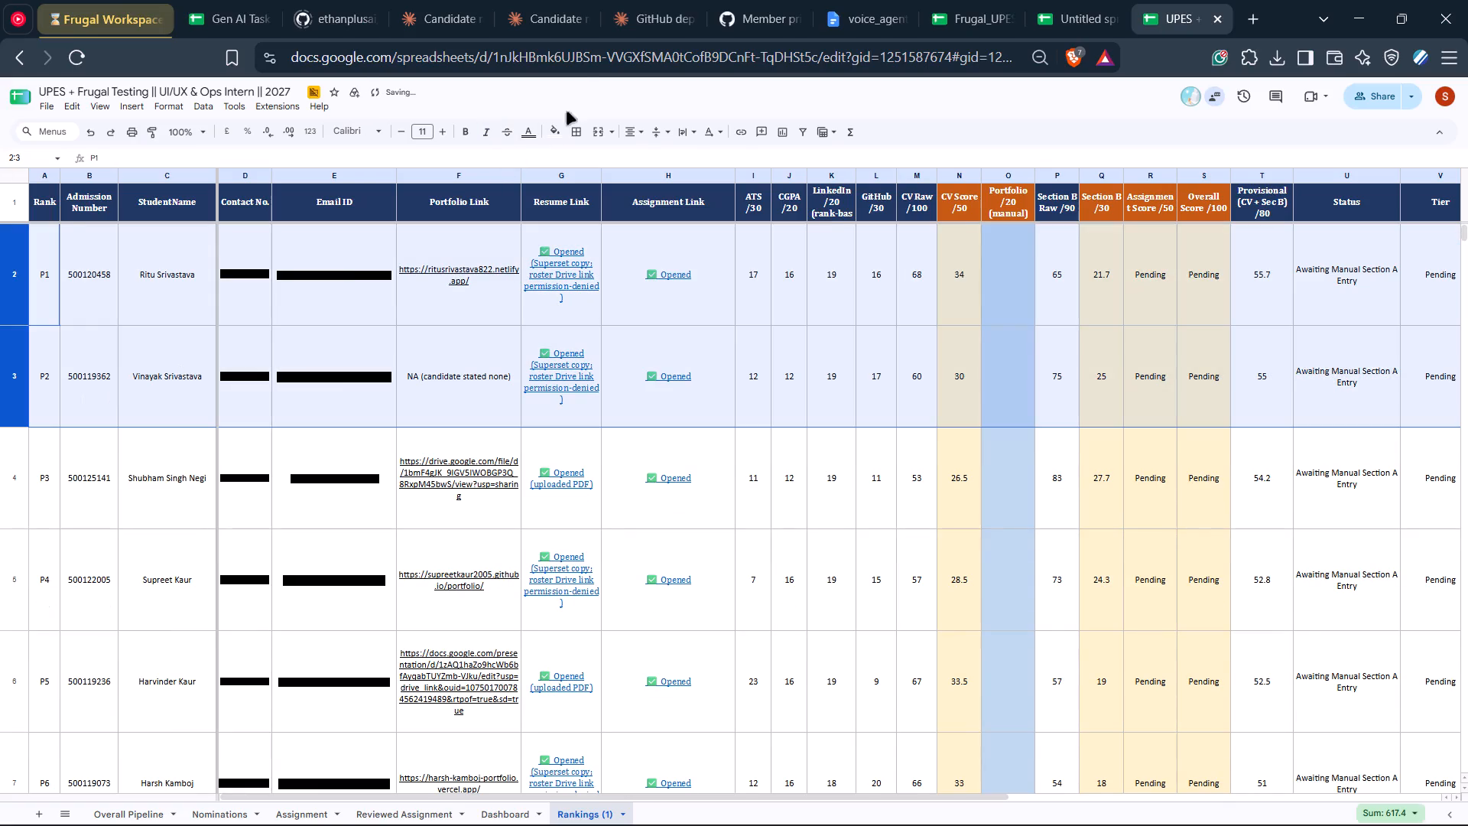
{"action": "left_click", "coordinate": [579, 93]}
{"action": "left_click", "coordinate": [896, 497]}
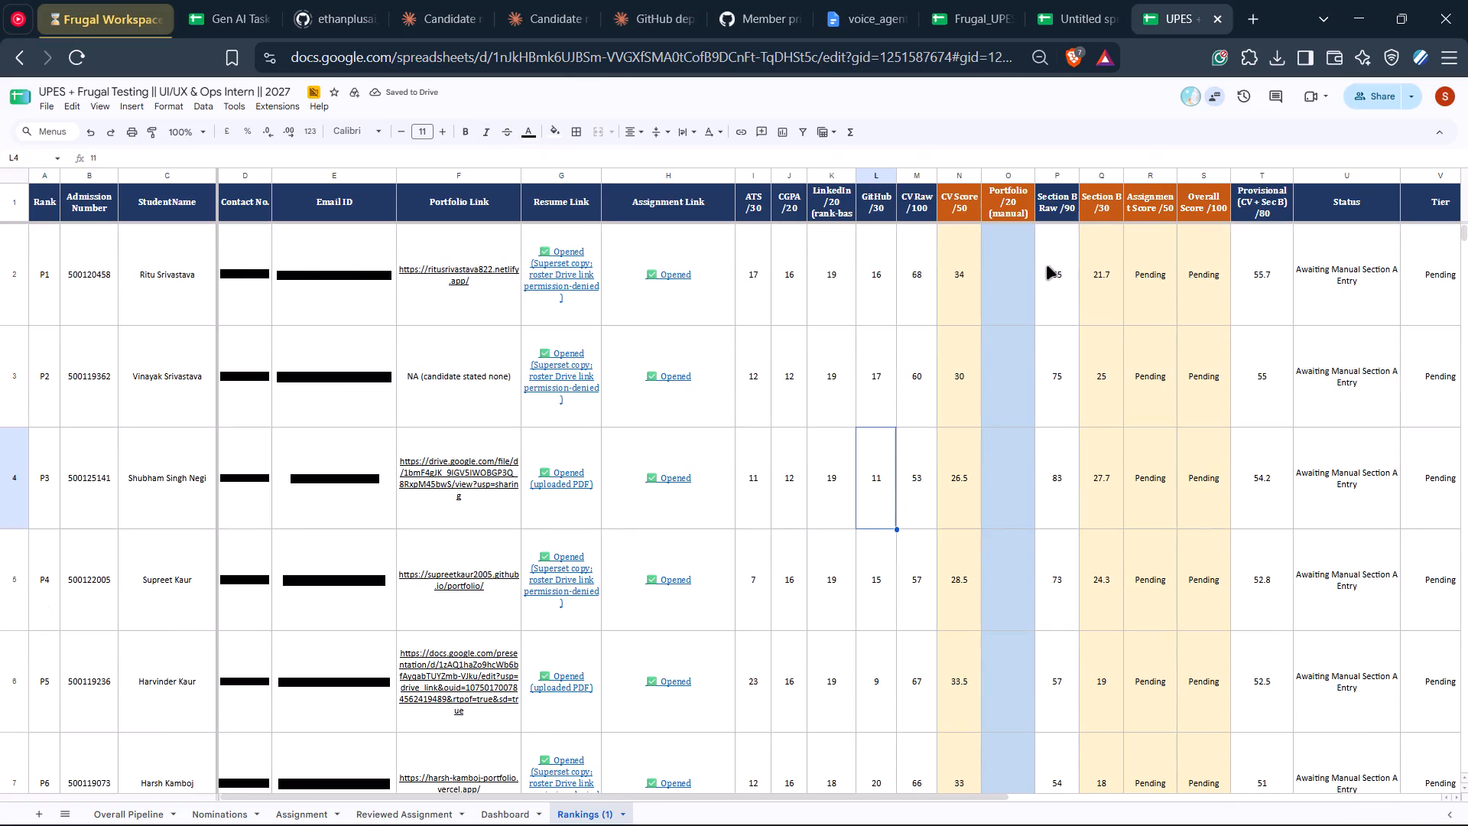
Slightly narrow the Assignment Link column and widen the Resume Link column in the Rankings (1) sheet.
{"action": "scroll", "coordinate": [1047, 266], "scroll_direction": "left", "scroll_amount": 8}
{"action": "scroll", "coordinate": [1047, 266], "scroll_direction": "right", "scroll_amount": 8}
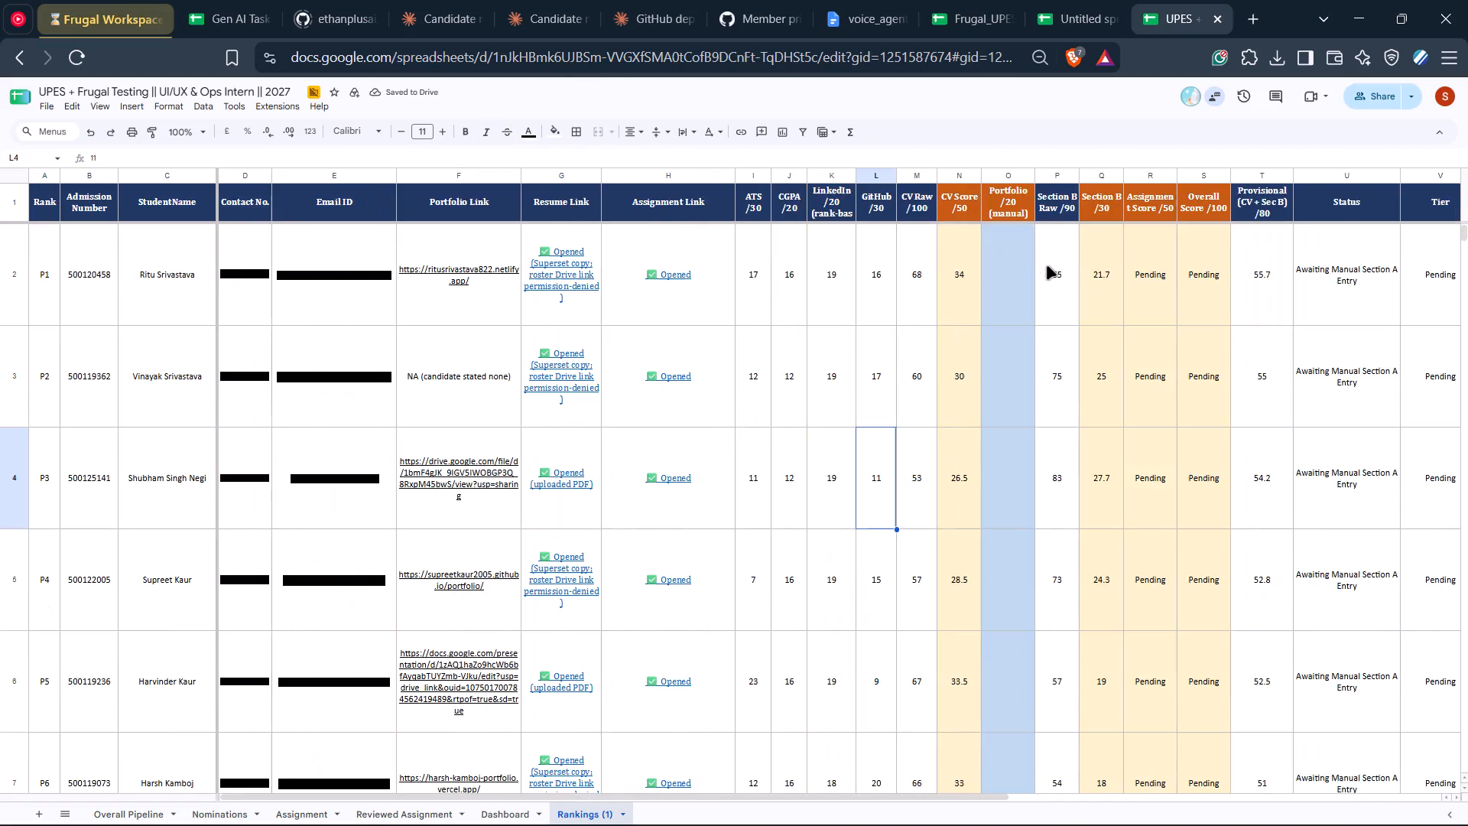
{"action": "scroll", "coordinate": [1211, 313], "scroll_direction": "left", "scroll_amount": 3}
{"action": "scroll", "coordinate": [705, 286], "scroll_direction": "right", "scroll_amount": 6}
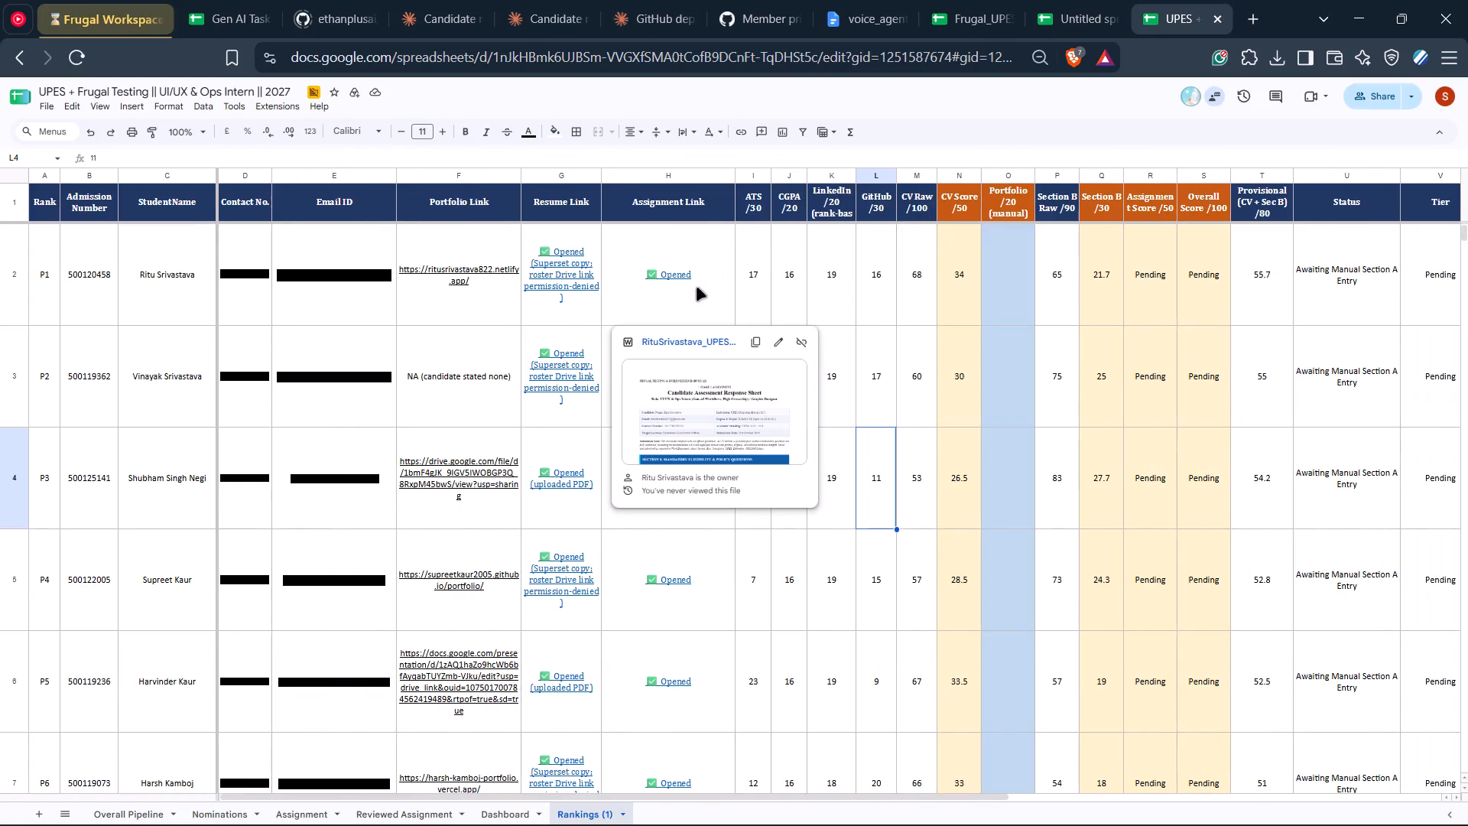
{"action": "left_click", "coordinate": [785, 301]}
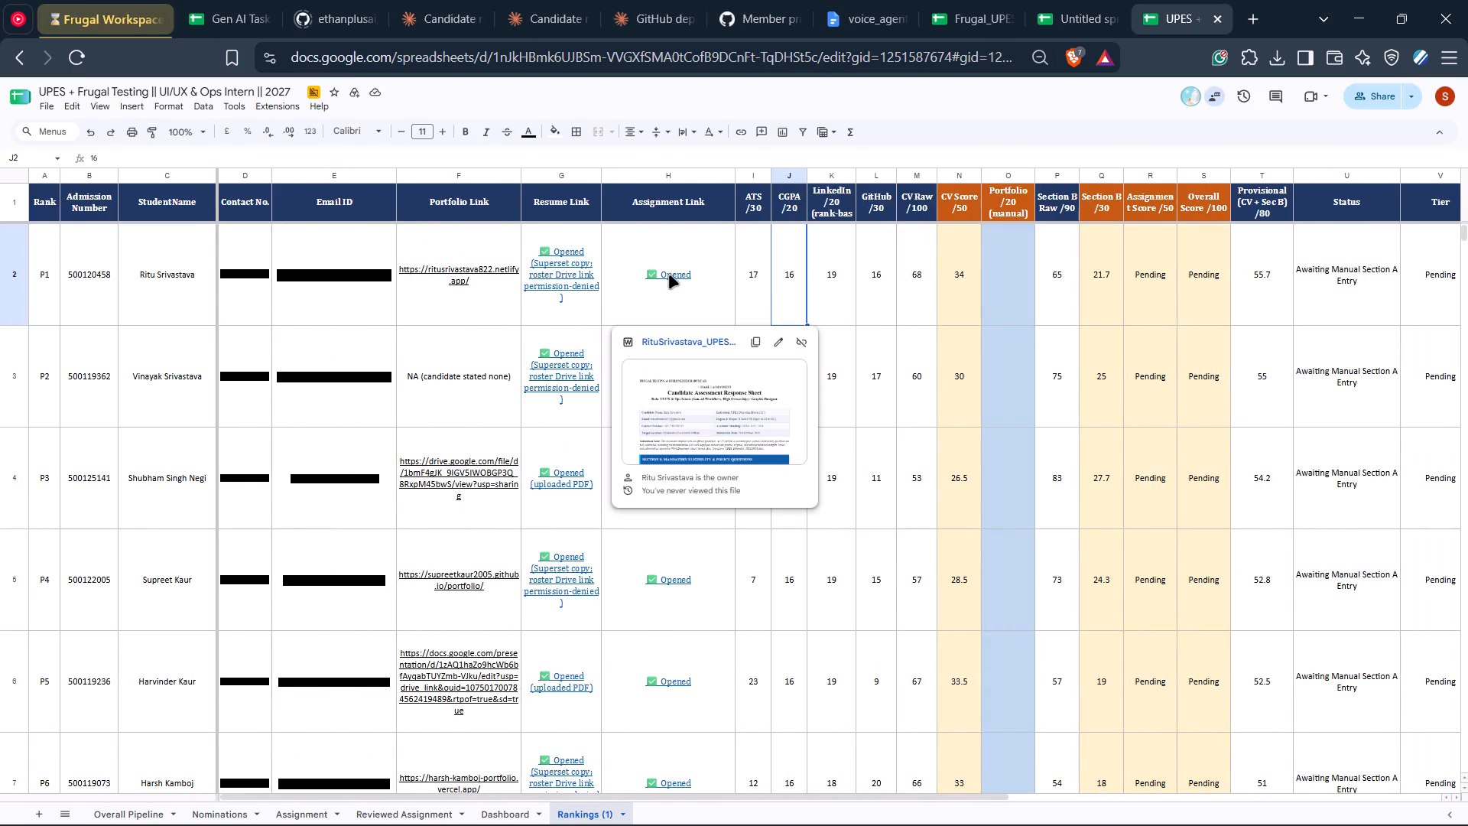
{"action": "left_click_drag", "start_coordinate": [736, 176], "coordinate": [714, 180]}
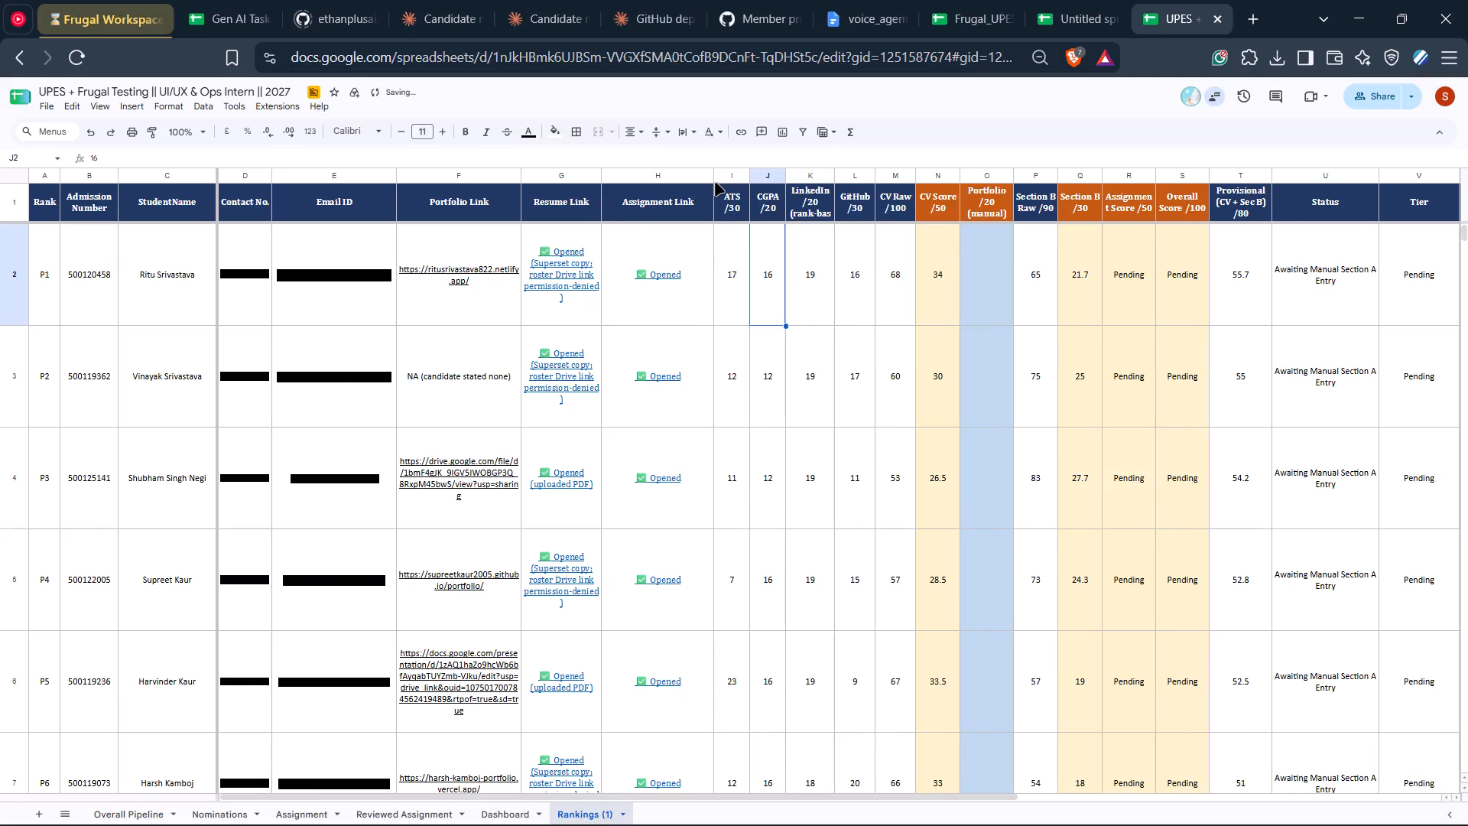
{"action": "left_click_drag", "start_coordinate": [602, 177], "coordinate": [622, 172]}
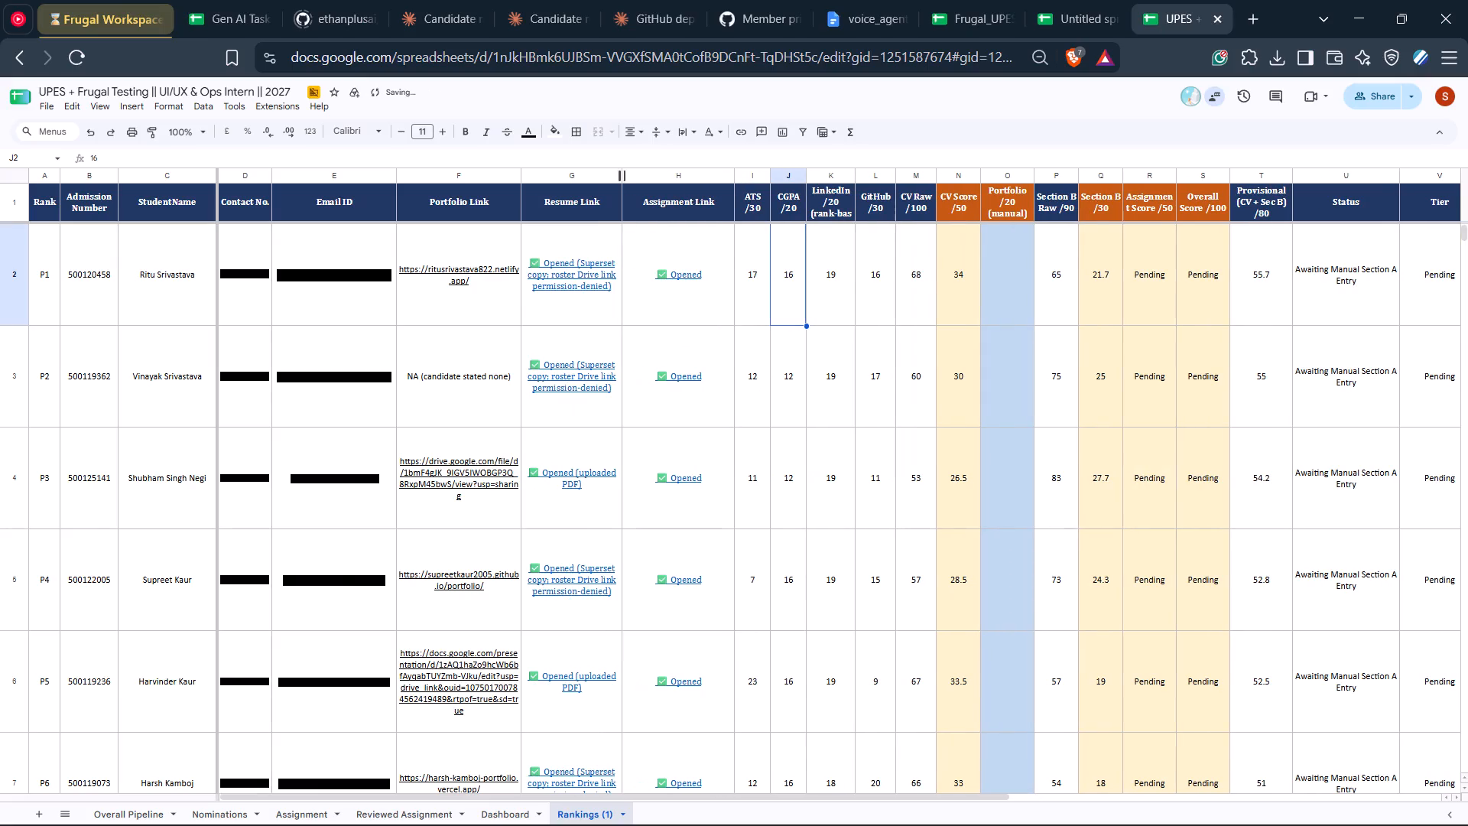
Narrow the Assignment Link column of the Rankings (1) sheet further, in small increments.
{"action": "left_click_drag", "start_coordinate": [735, 176], "coordinate": [729, 176]}
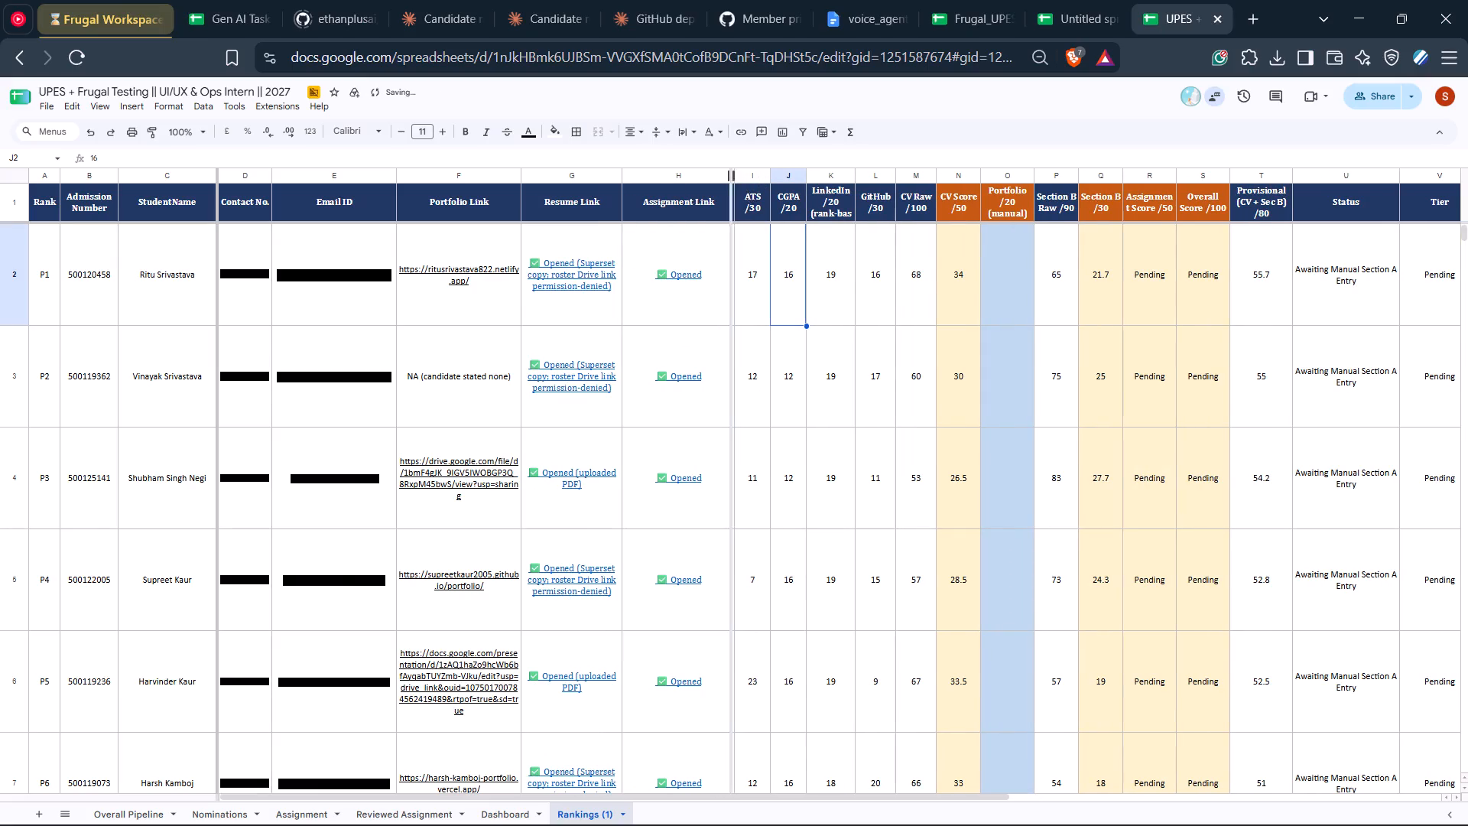
{"action": "left_click_drag", "start_coordinate": [729, 176], "coordinate": [723, 176]}
{"action": "left_click_drag", "start_coordinate": [723, 176], "coordinate": [713, 176]}
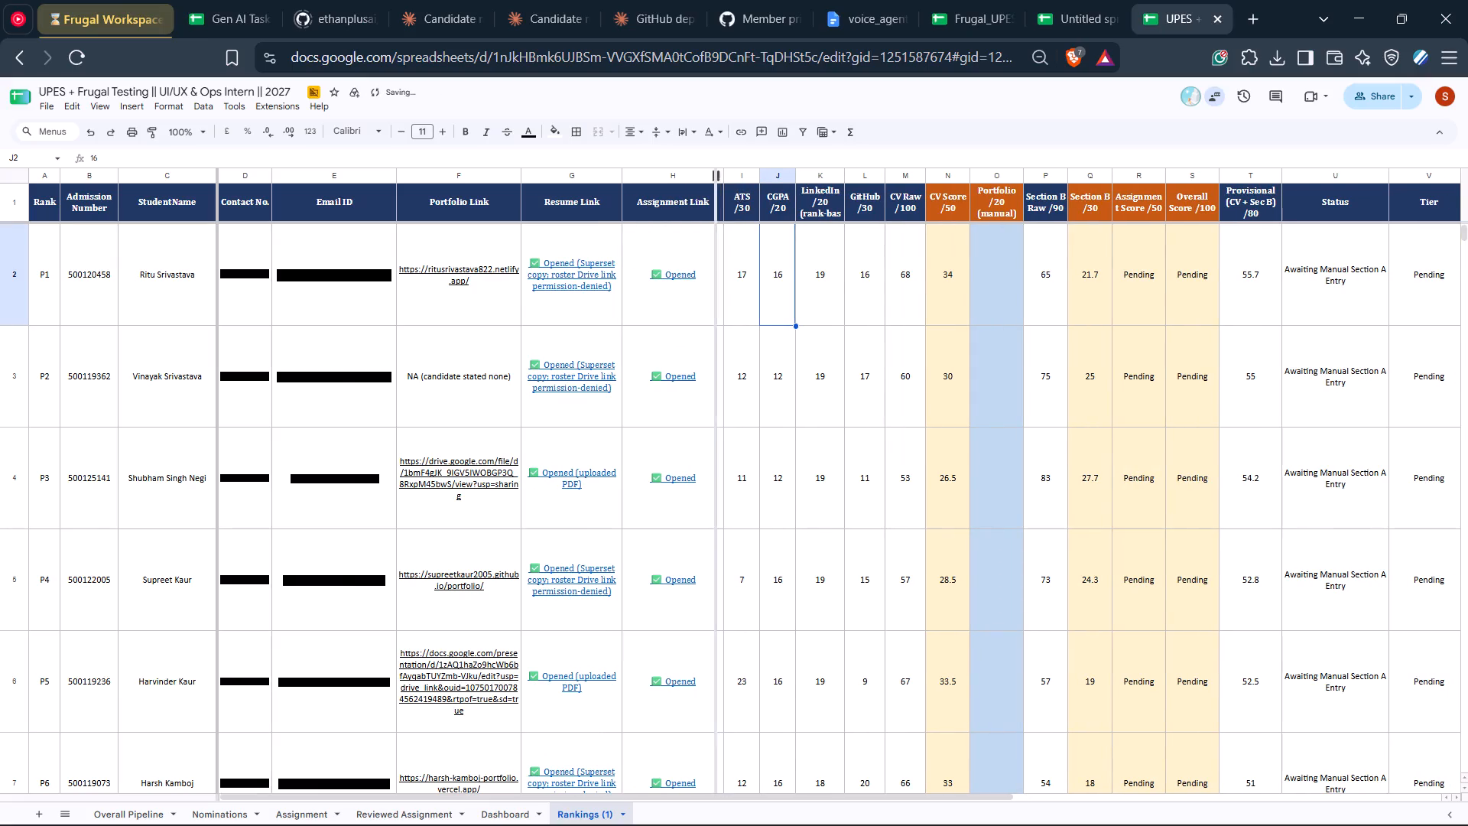
{"action": "left_click_drag", "start_coordinate": [713, 176], "coordinate": [708, 176]}
{"action": "left_click", "coordinate": [935, 360]}
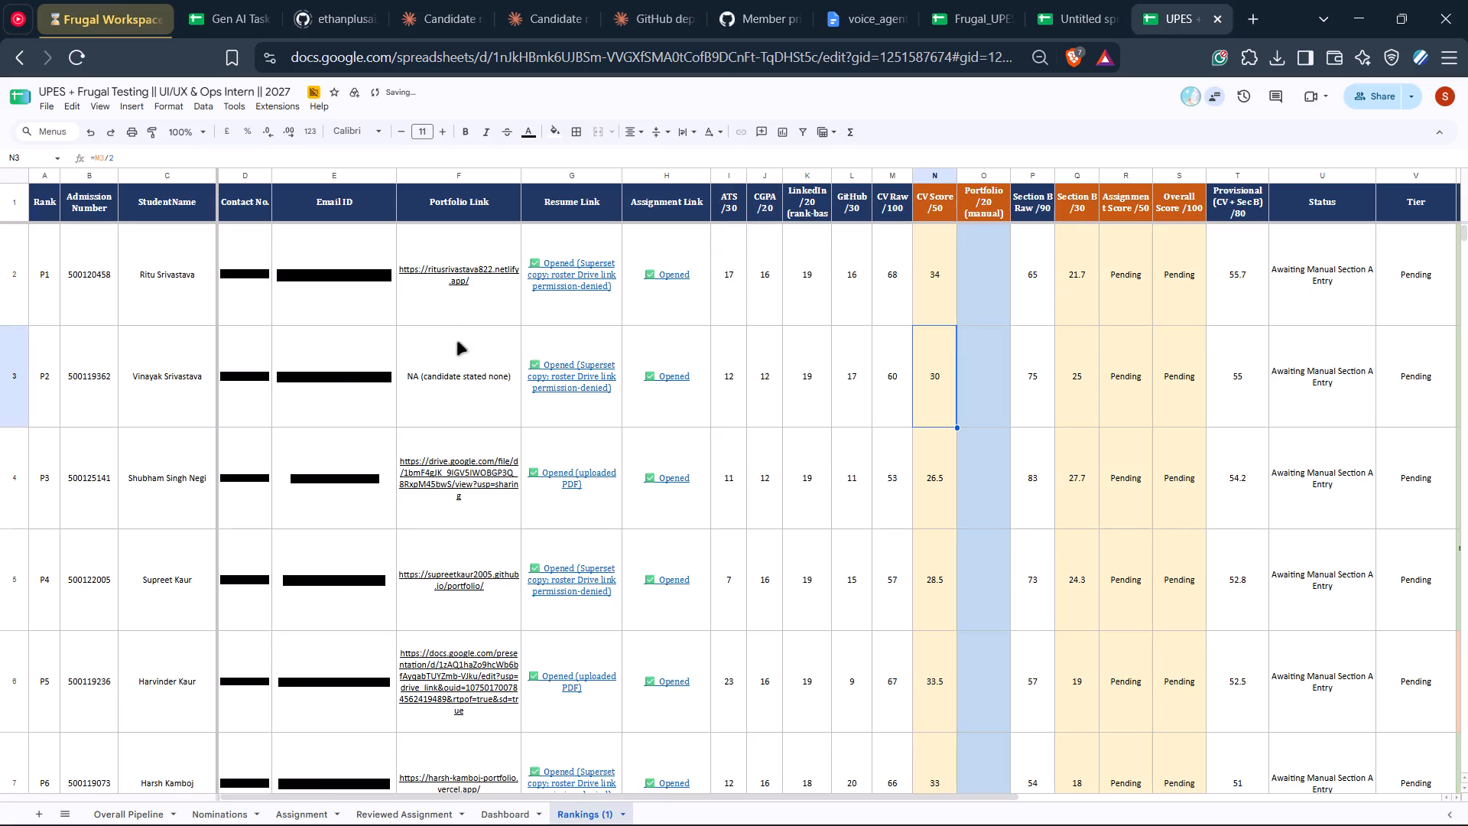
Open the portfolio link of the candidate ranked P1 to check the site, and return to the Rankings (1) sheet.
{"action": "left_click", "coordinate": [445, 278]}
{"action": "left_click_drag", "start_coordinate": [497, 327], "coordinate": [502, 335]}
{"action": "left_click", "coordinate": [497, 345]}
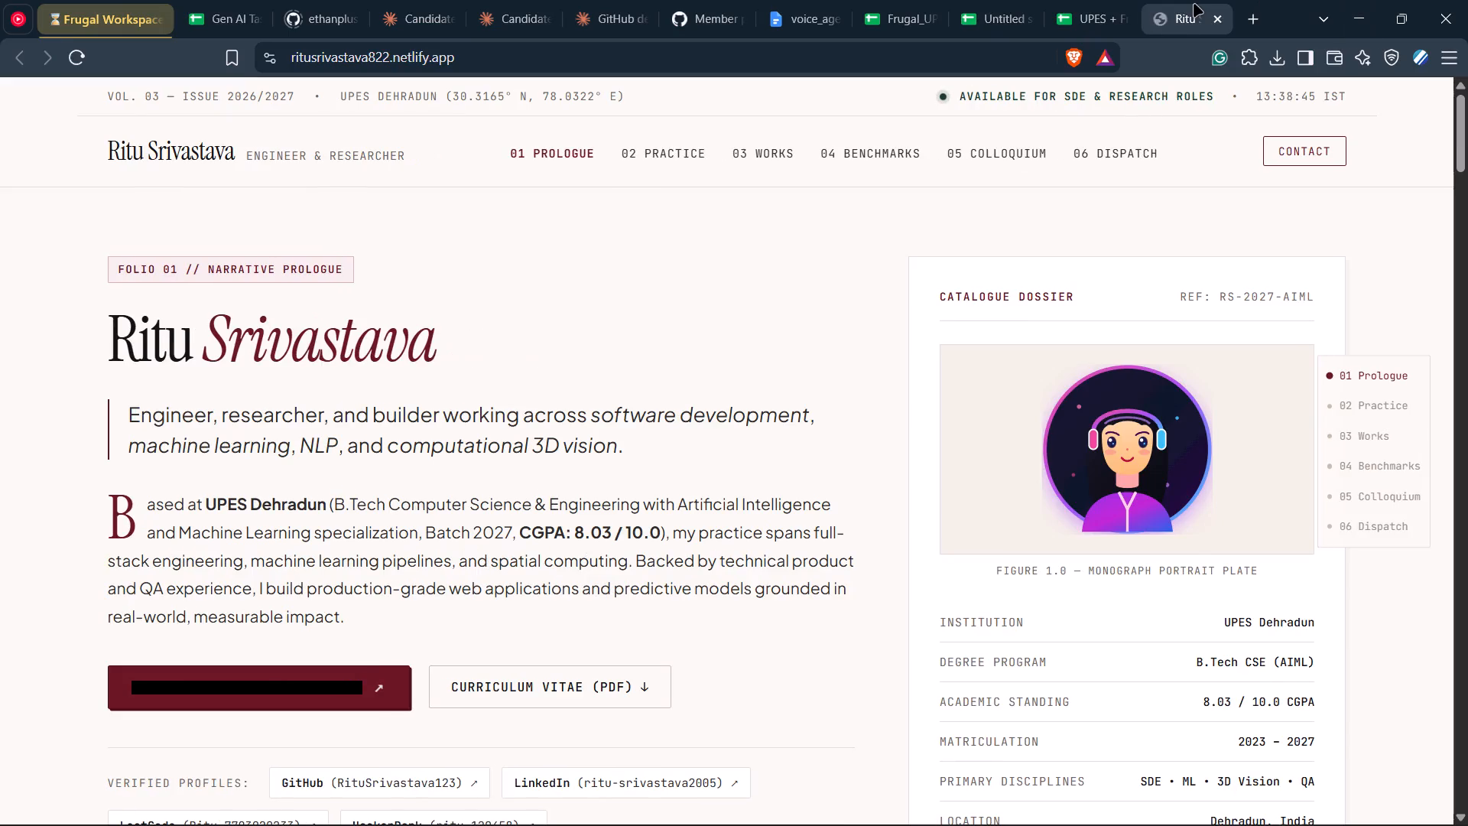
{"action": "left_click", "coordinate": [1217, 20]}
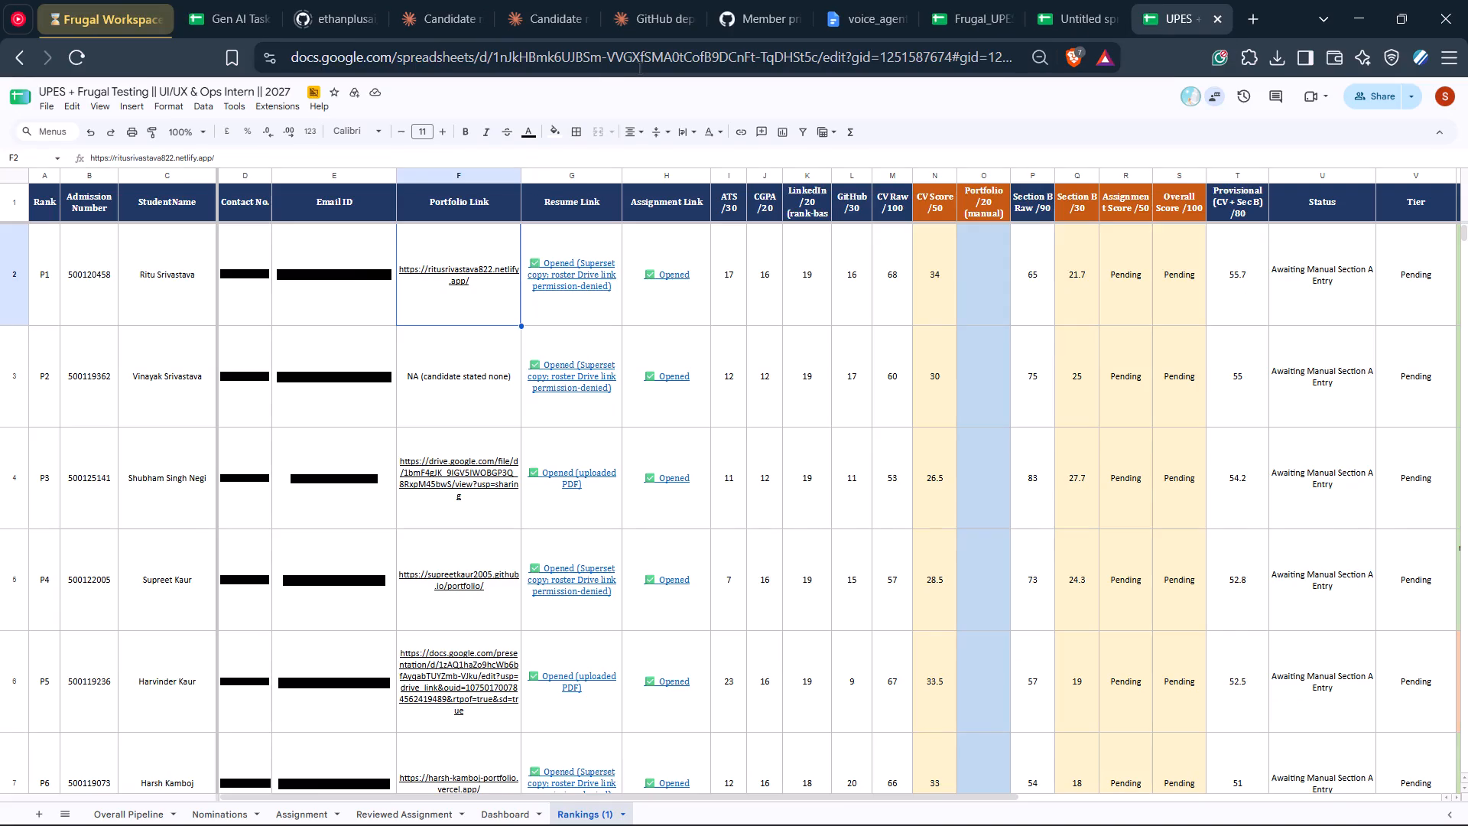
{"action": "left_click", "coordinate": [576, 99]}
{"action": "left_click", "coordinate": [706, 341]}
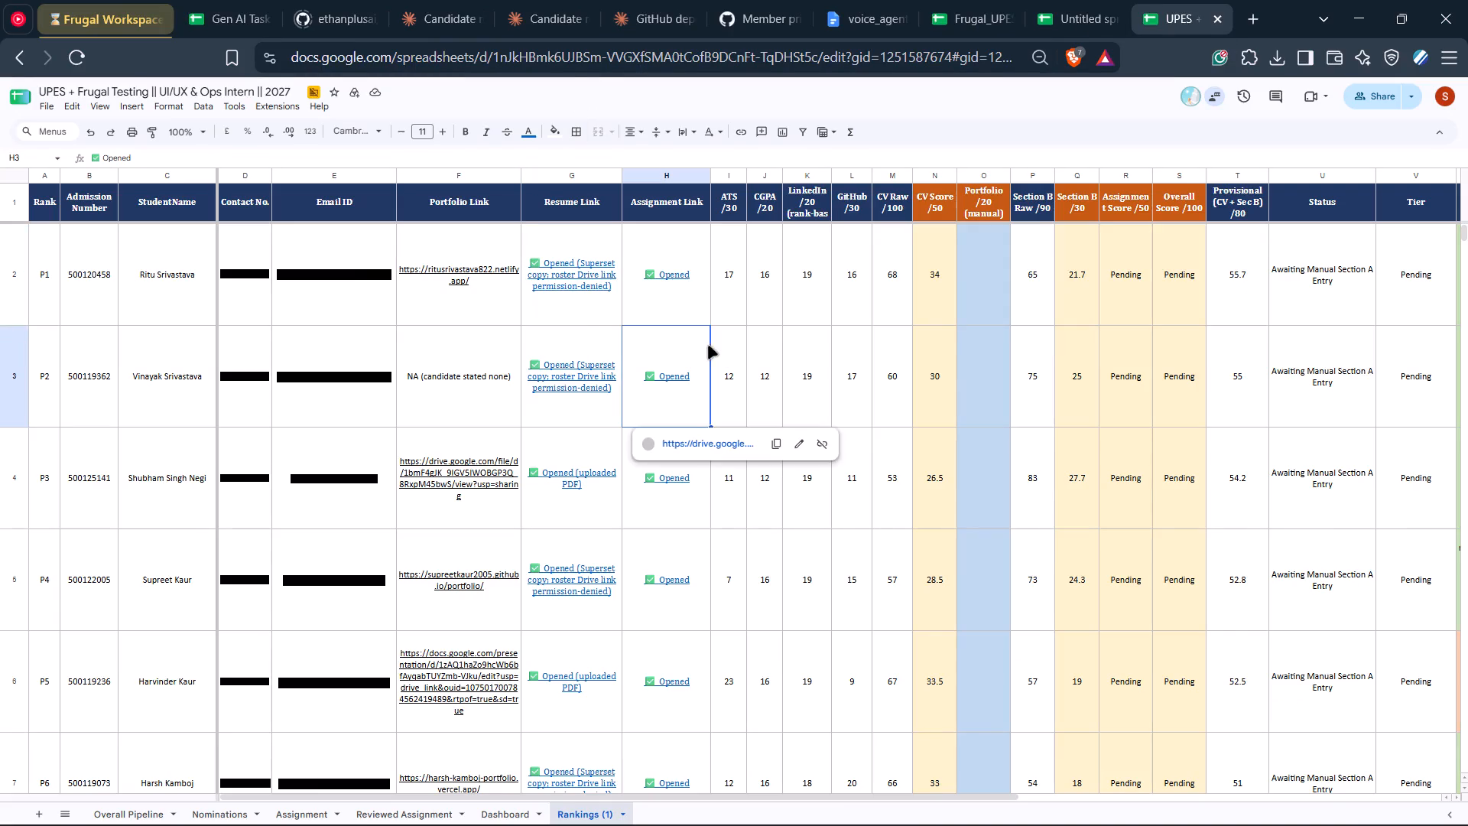
{"action": "left_click", "coordinate": [452, 269]}
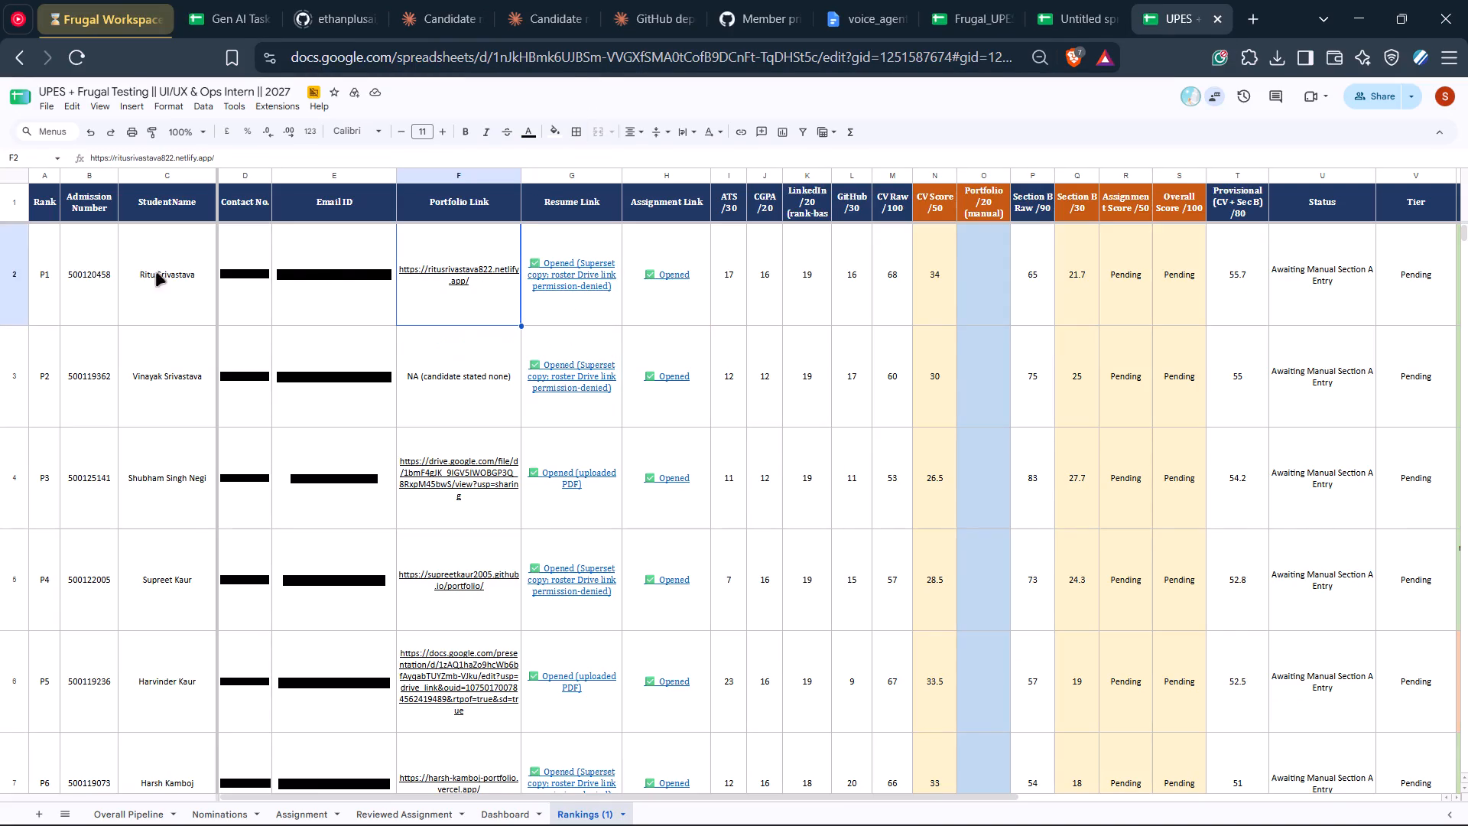
Slightly widen the Contact No. column in the Rankings (1) sheet.
{"action": "left_click_drag", "start_coordinate": [271, 174], "coordinate": [283, 174]}
{"action": "left_click", "coordinate": [505, 90]}
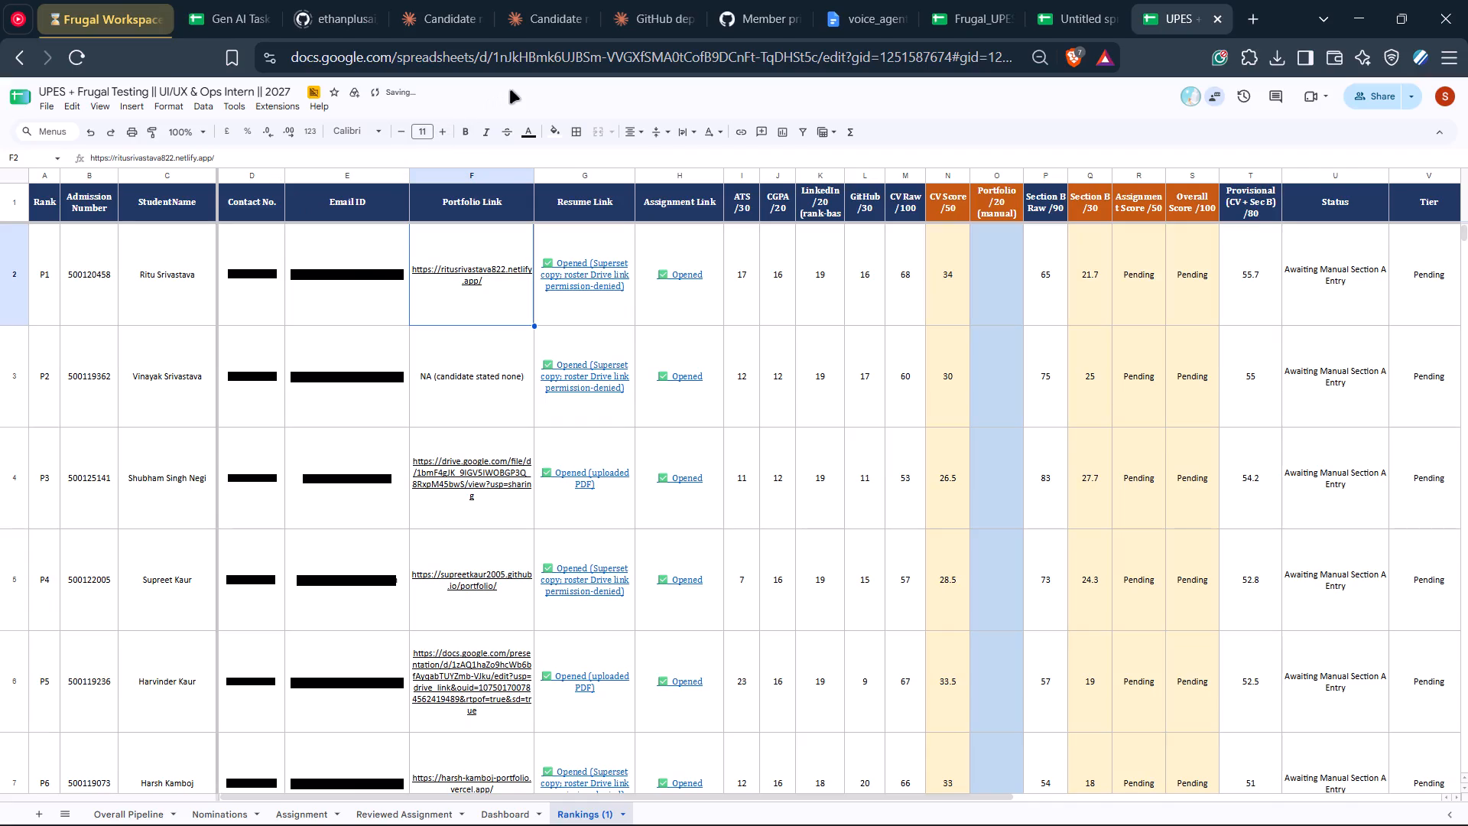
Examine the Portfolio Link entries of the top-ranked candidates, including those that are not working links.
{"action": "left_click", "coordinate": [760, 329]}
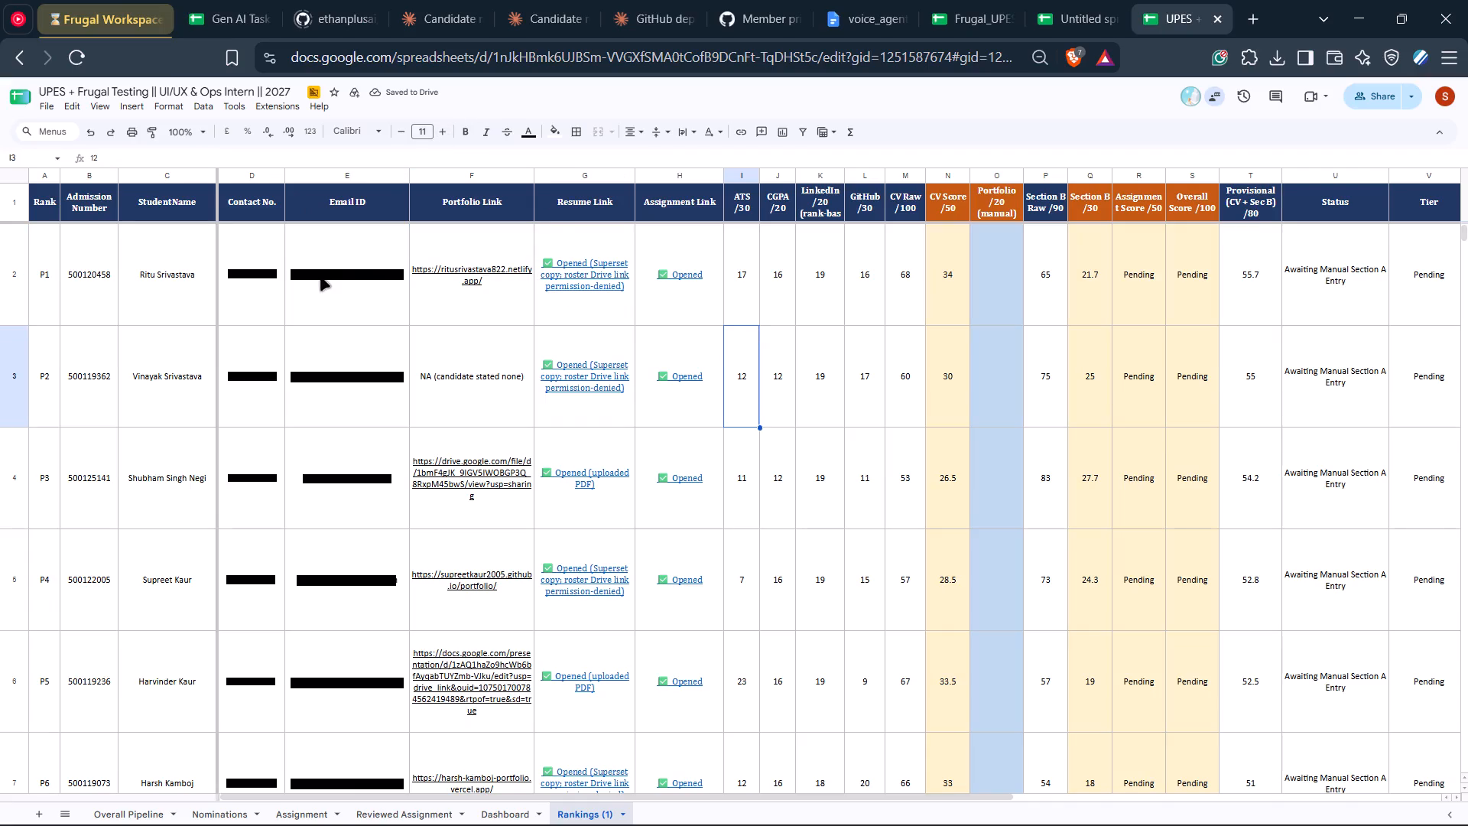
{"action": "left_click", "coordinate": [474, 377]}
{"action": "scroll", "coordinate": [477, 400], "scroll_direction": "down", "scroll_amount": 4}
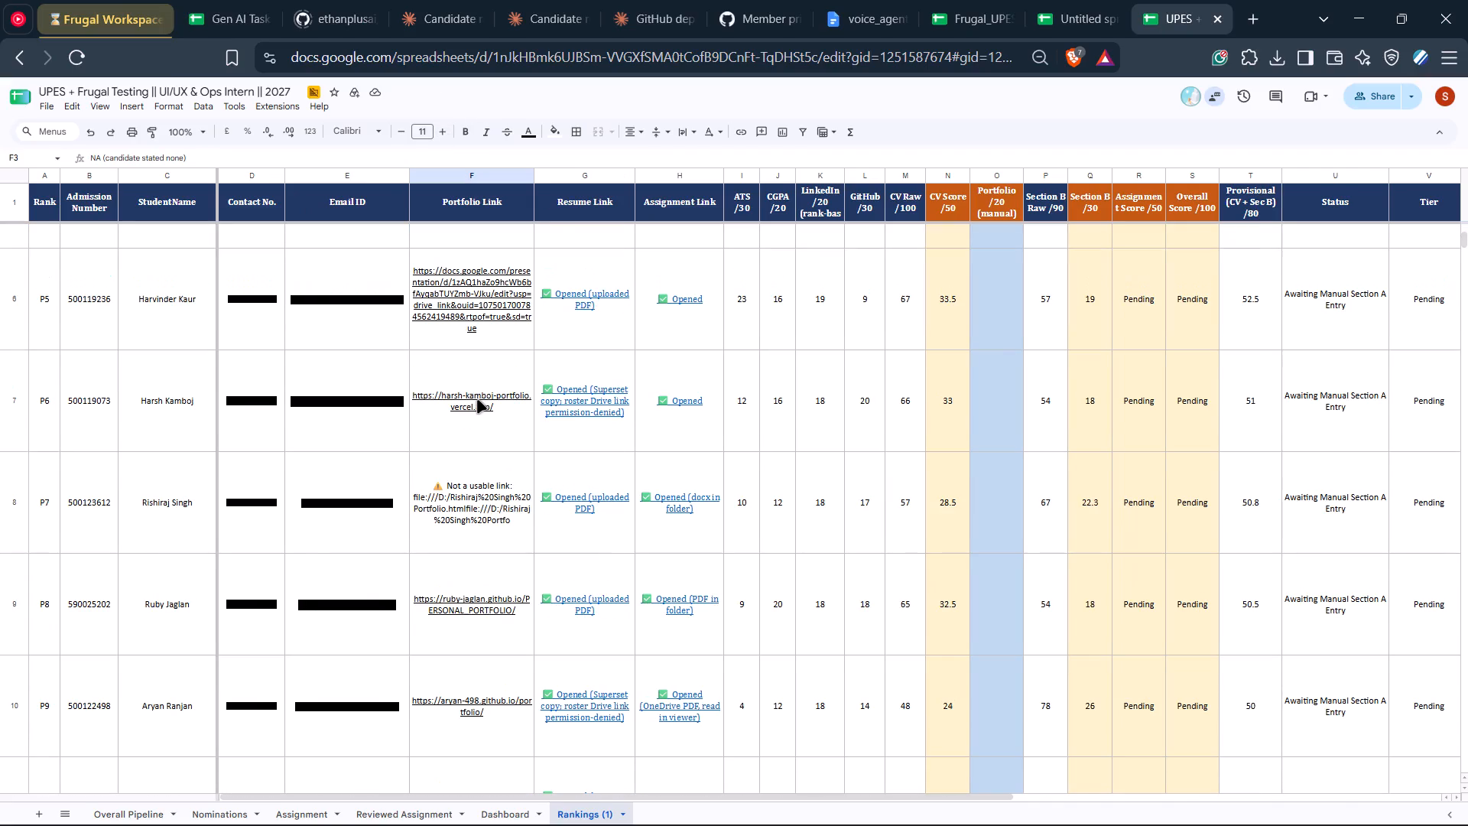
{"action": "left_click", "coordinate": [482, 522]}
{"action": "scroll", "coordinate": [482, 522], "scroll_direction": "down", "scroll_amount": 2}
{"action": "scroll", "coordinate": [486, 532], "scroll_direction": "up", "scroll_amount": 4}
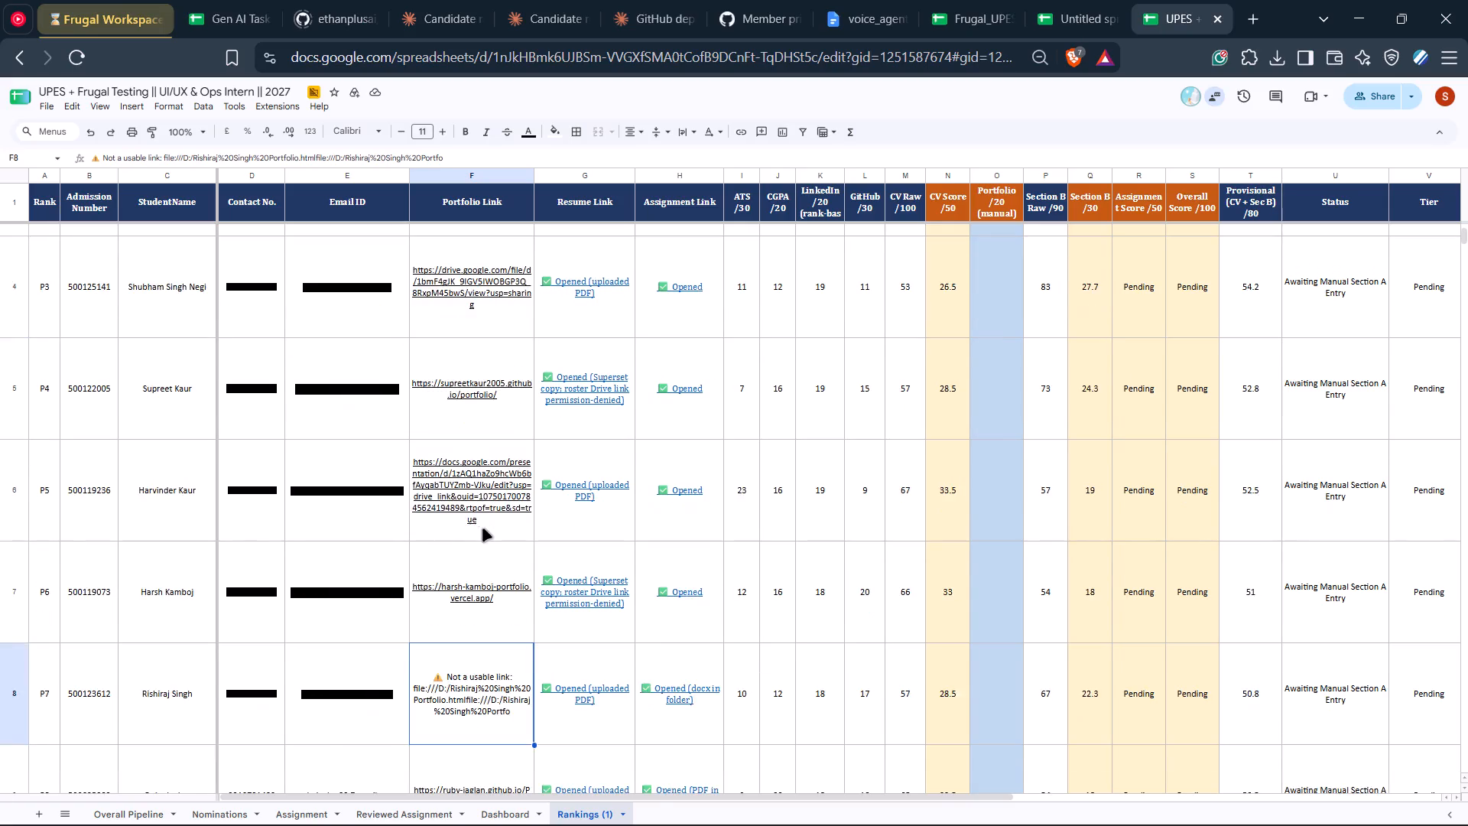
{"action": "scroll", "coordinate": [482, 528], "scroll_direction": "up", "scroll_amount": 4}
Set the text colour of the whole Portfolio Link column to the custom blue matching the other link columns.
{"action": "left_click", "coordinate": [483, 177]}
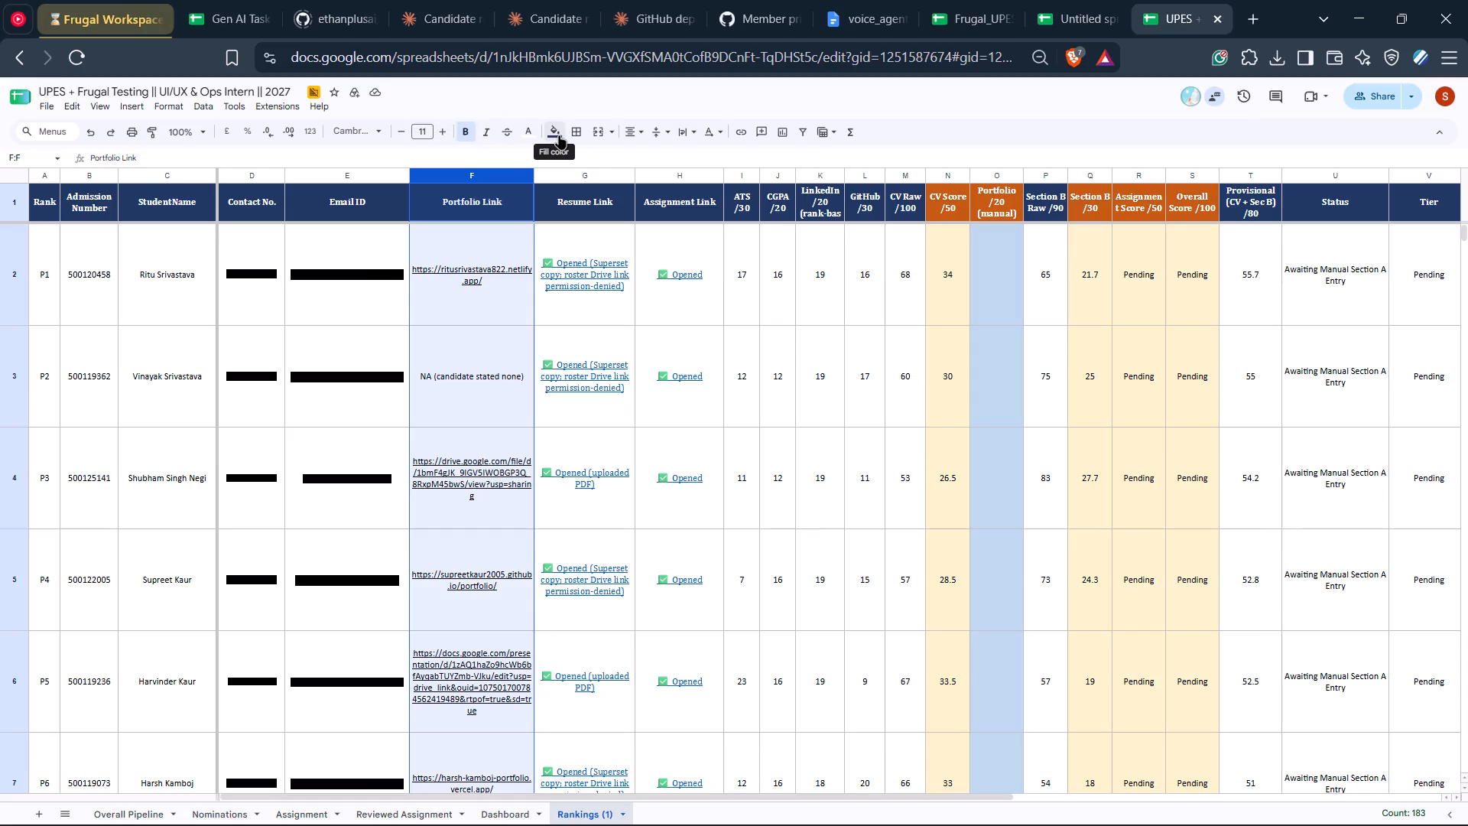
{"action": "left_click", "coordinate": [534, 127]}
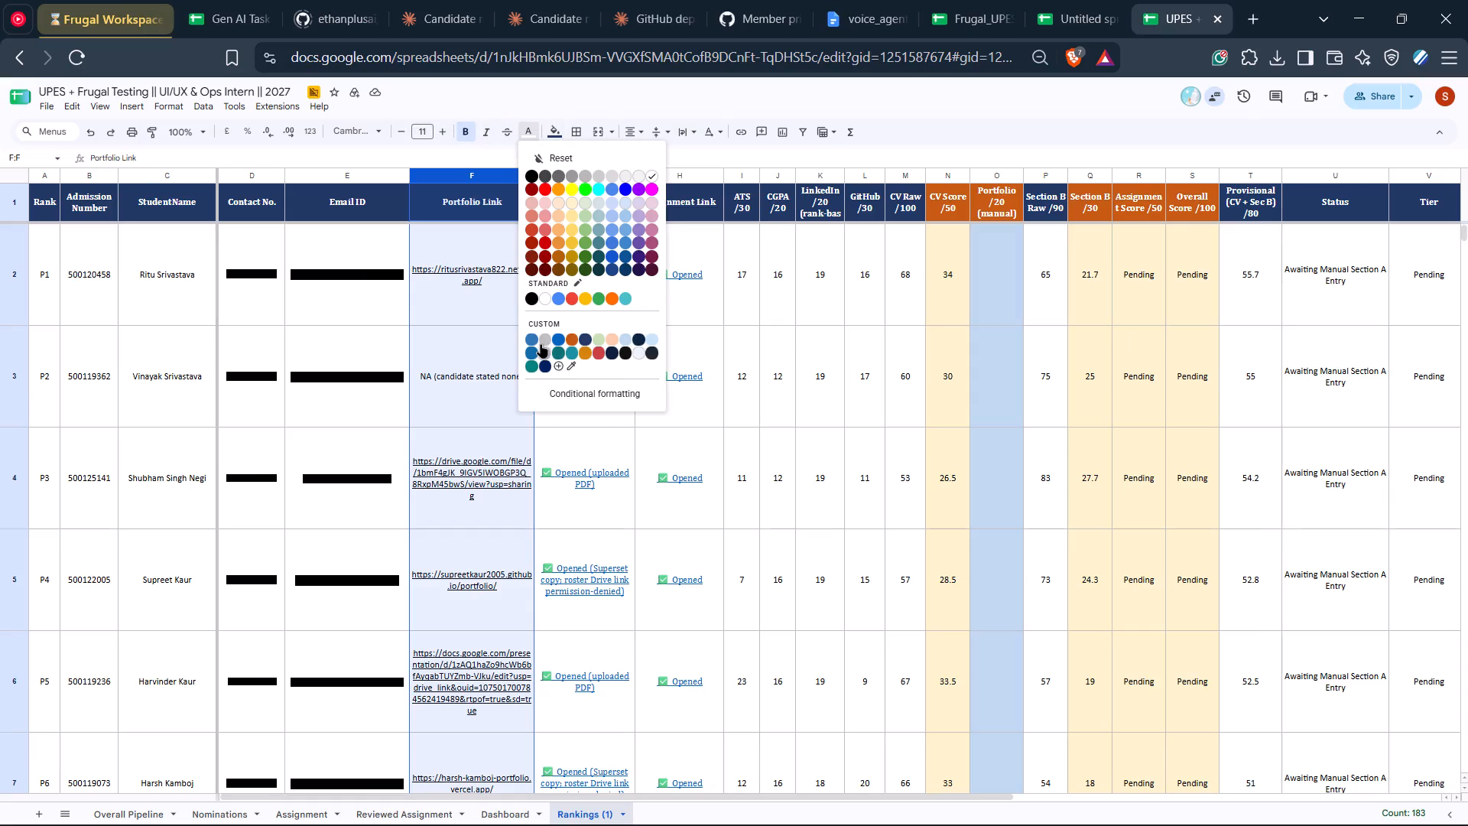
{"action": "left_click", "coordinate": [556, 338]}
{"action": "left_click", "coordinate": [784, 453]}
Set the Portfolio Link header cell's text colour back to white.
{"action": "scroll", "coordinate": [471, 333], "scroll_direction": "up", "scroll_amount": 2}
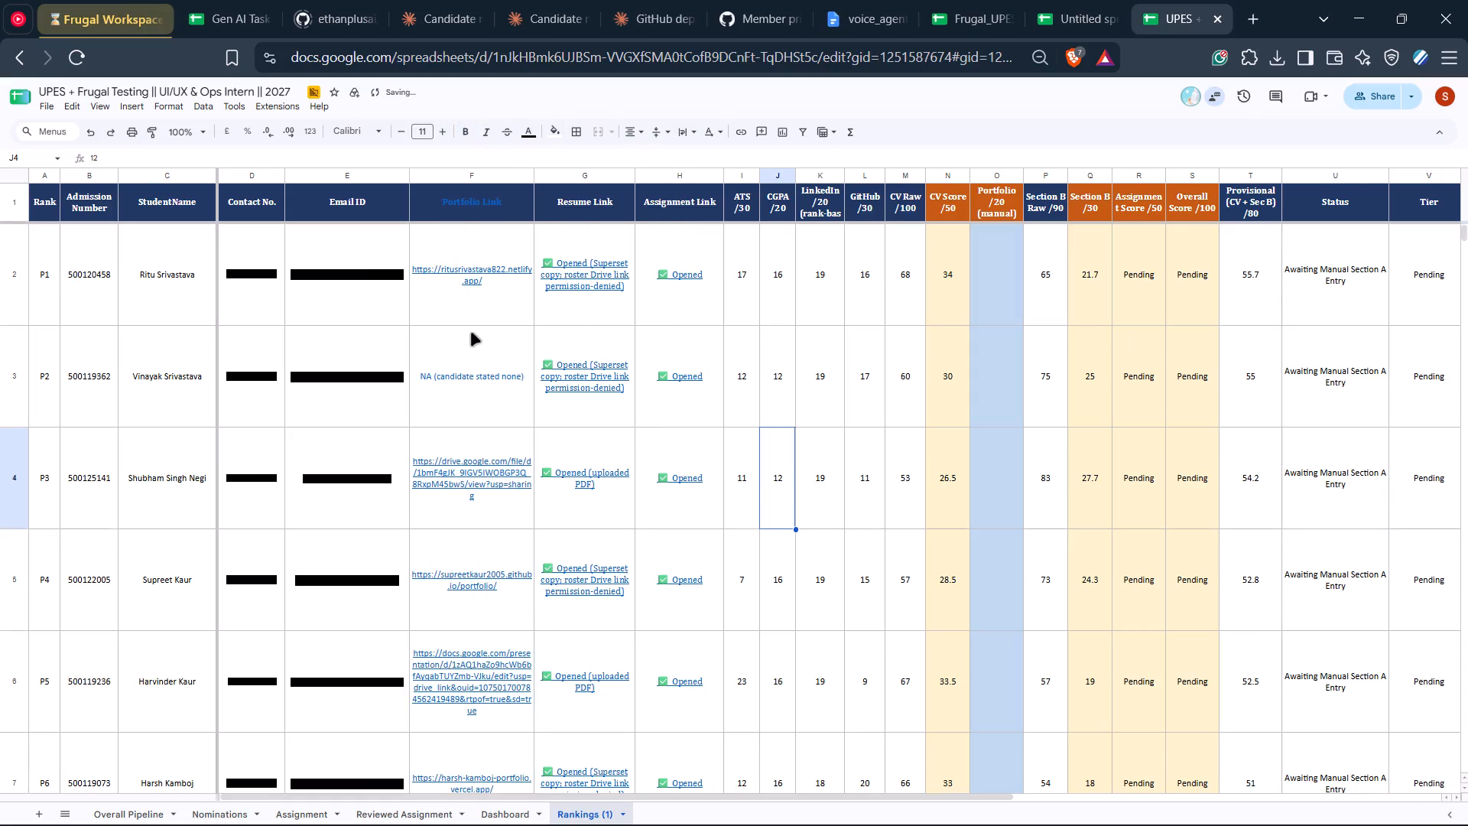
{"action": "scroll", "coordinate": [471, 333], "scroll_direction": "up", "scroll_amount": 1}
{"action": "left_click", "coordinate": [505, 204]}
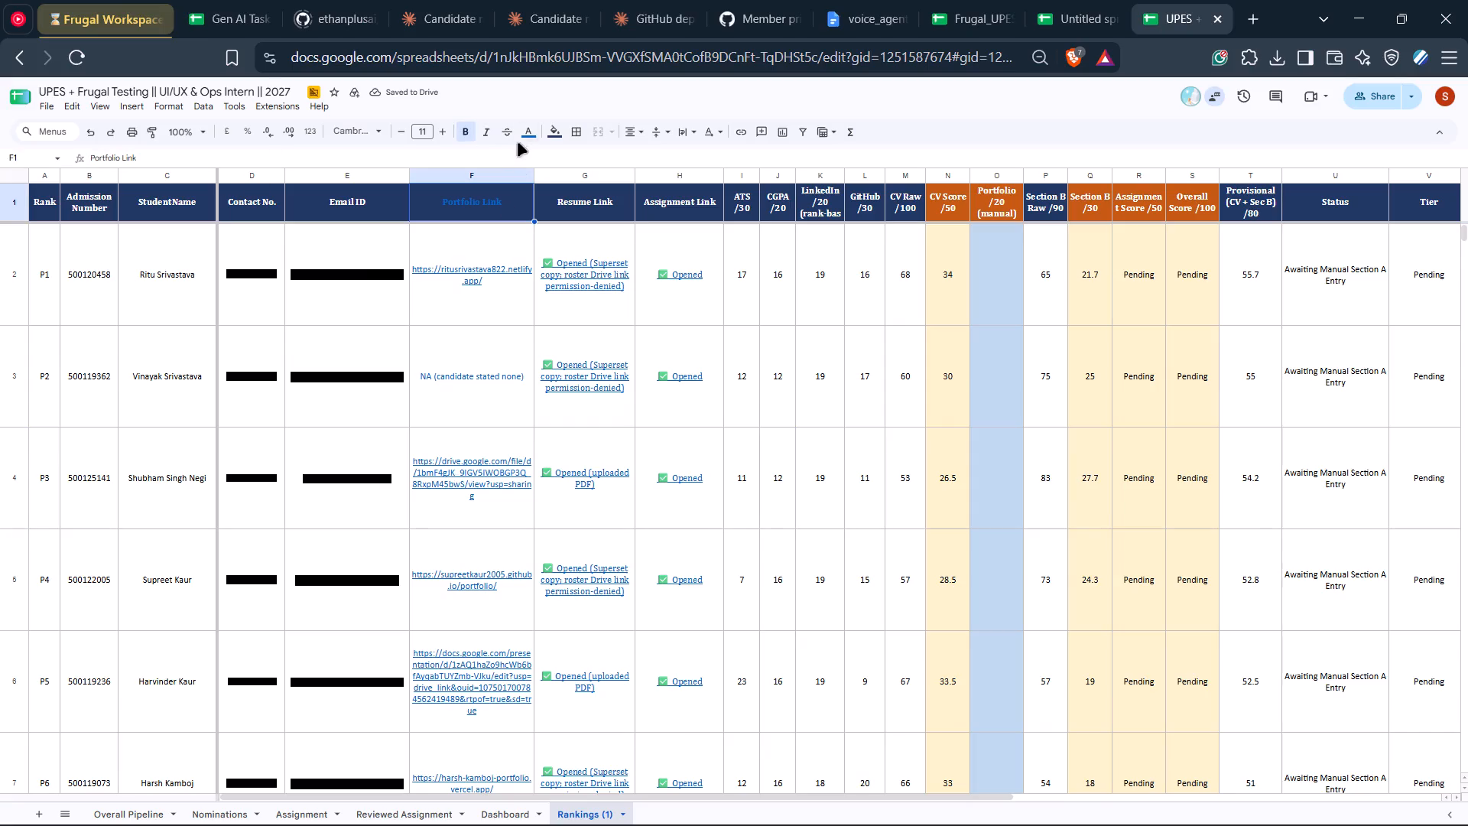
{"action": "left_click", "coordinate": [534, 133]}
{"action": "left_click", "coordinate": [651, 172]}
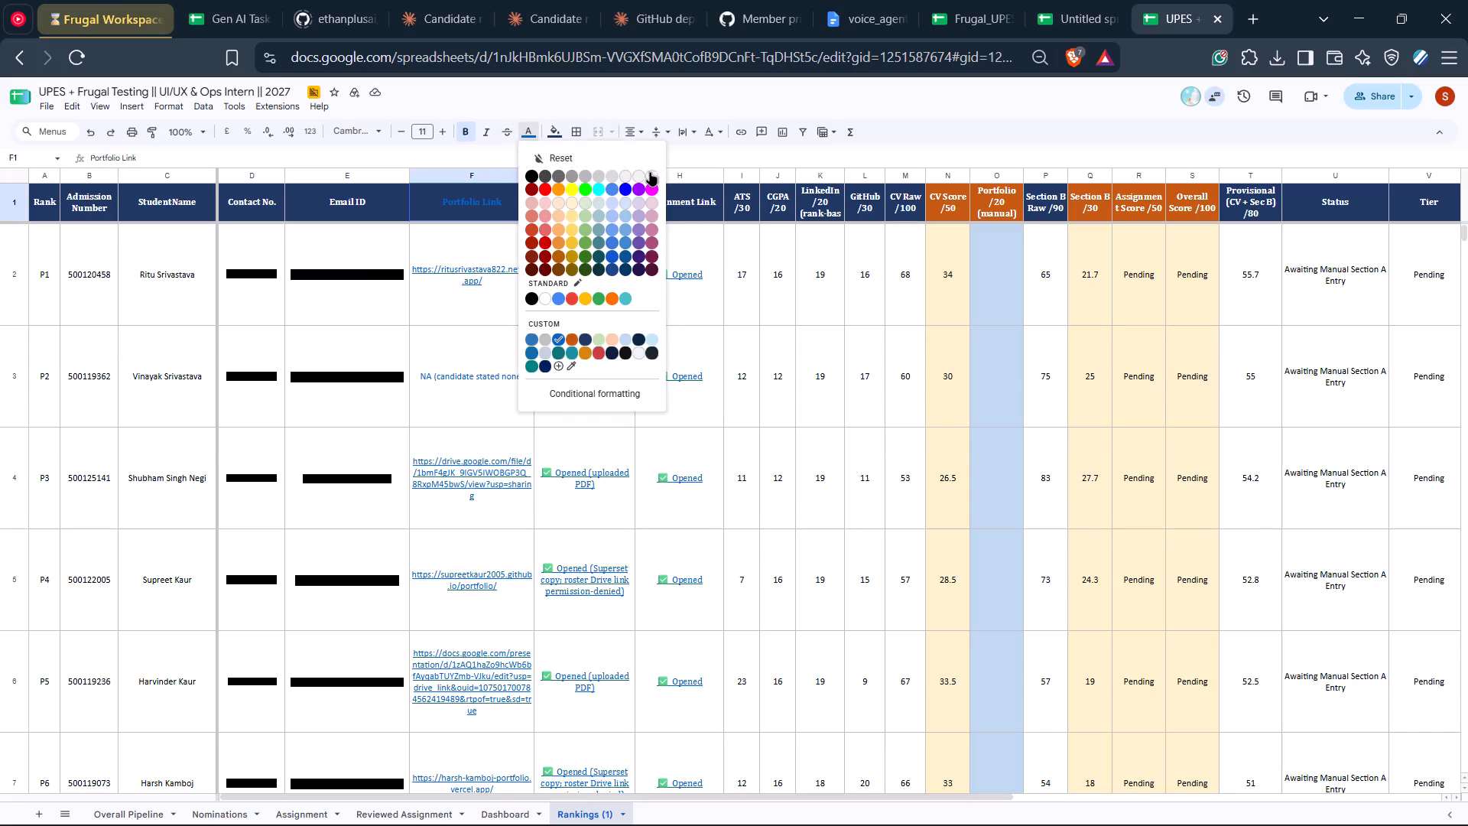
{"action": "left_click", "coordinate": [648, 104]}
{"action": "left_click", "coordinate": [724, 364]}
{"action": "left_click", "coordinate": [832, 376]}
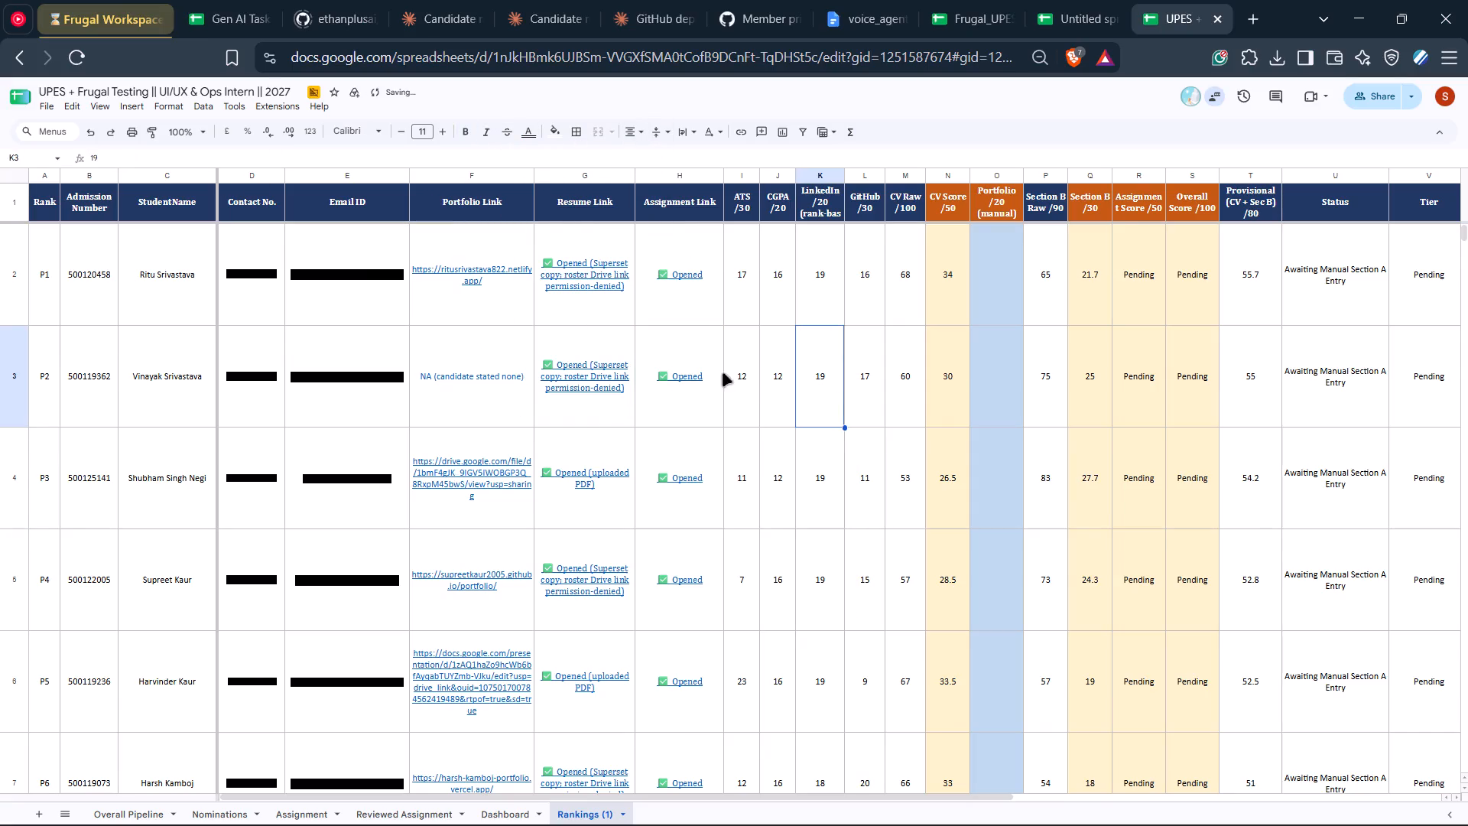
Review the recoloured Portfolio Link entries down the first ranked candidates and return to the top of the sheet.
{"action": "scroll", "coordinate": [507, 528], "scroll_direction": "down", "scroll_amount": 5}
{"action": "scroll", "coordinate": [507, 528], "scroll_direction": "up", "scroll_amount": 8}
{"action": "scroll", "coordinate": [507, 528], "scroll_direction": "down", "scroll_amount": 6}
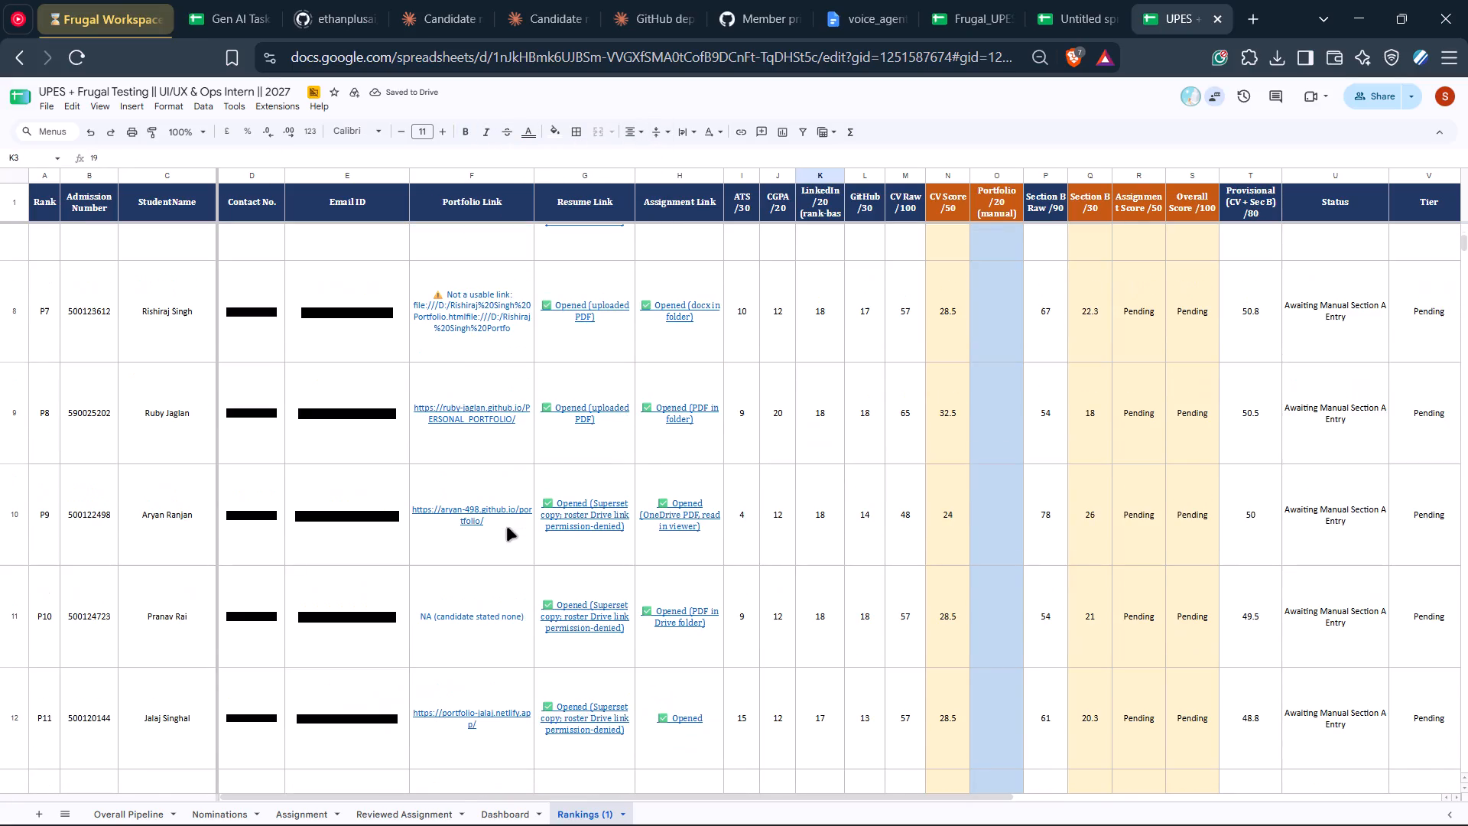
{"action": "scroll", "coordinate": [488, 454], "scroll_direction": "up", "scroll_amount": 1}
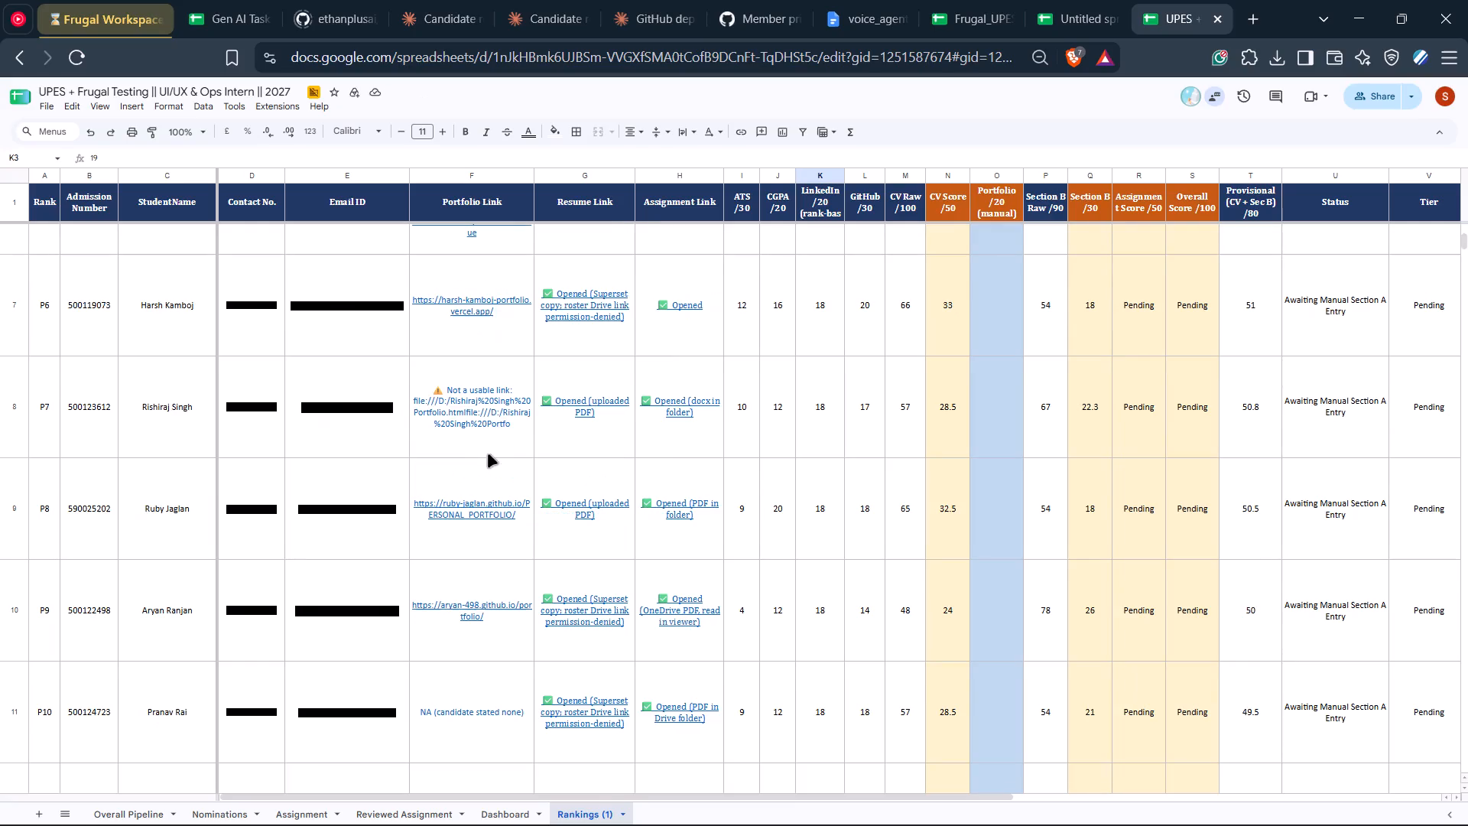
{"action": "scroll", "coordinate": [478, 415], "scroll_direction": "up", "scroll_amount": 11}
{"action": "left_click", "coordinate": [1047, 433]}
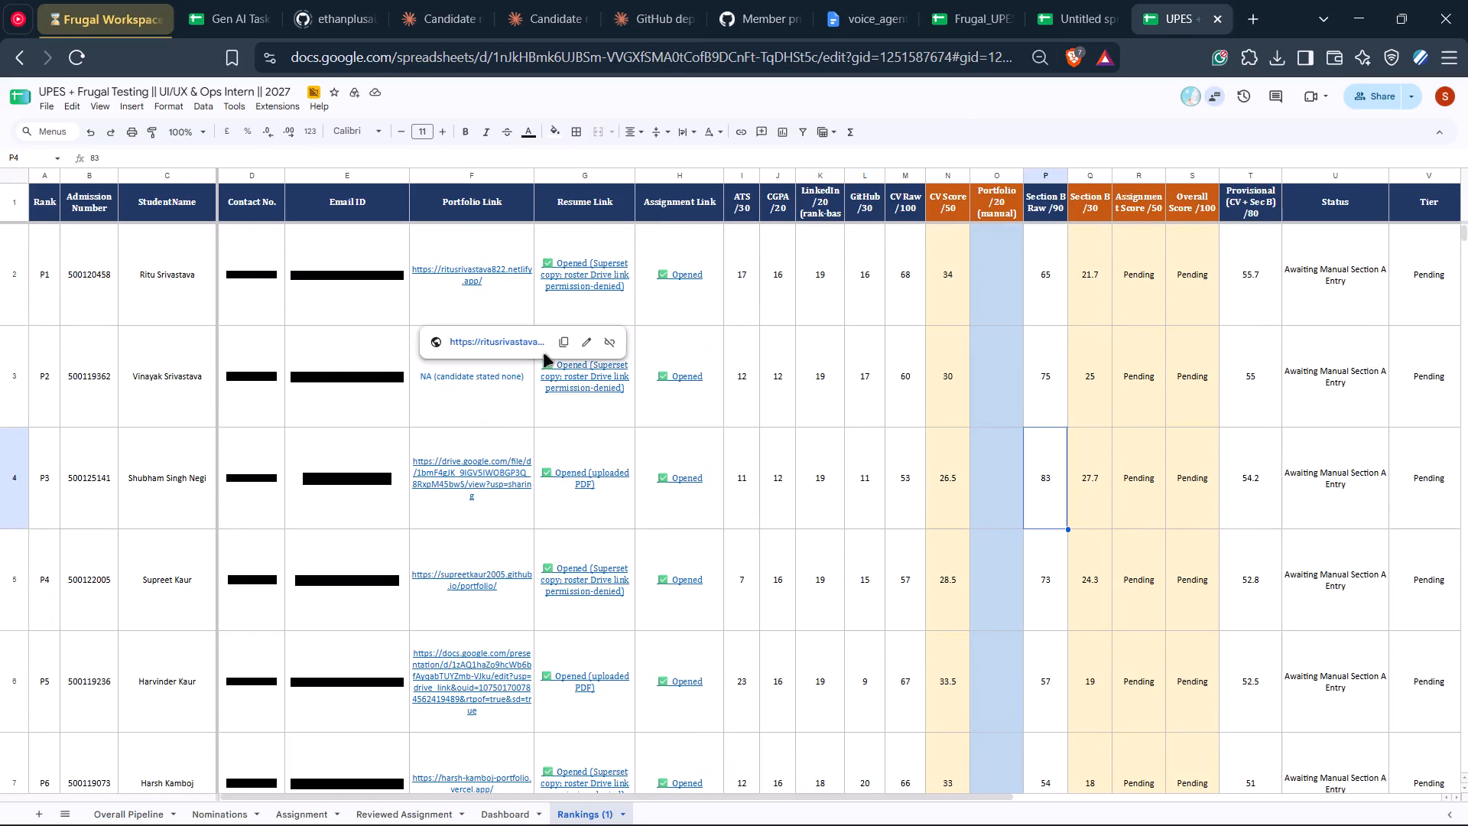
{"action": "left_click", "coordinate": [947, 101]}
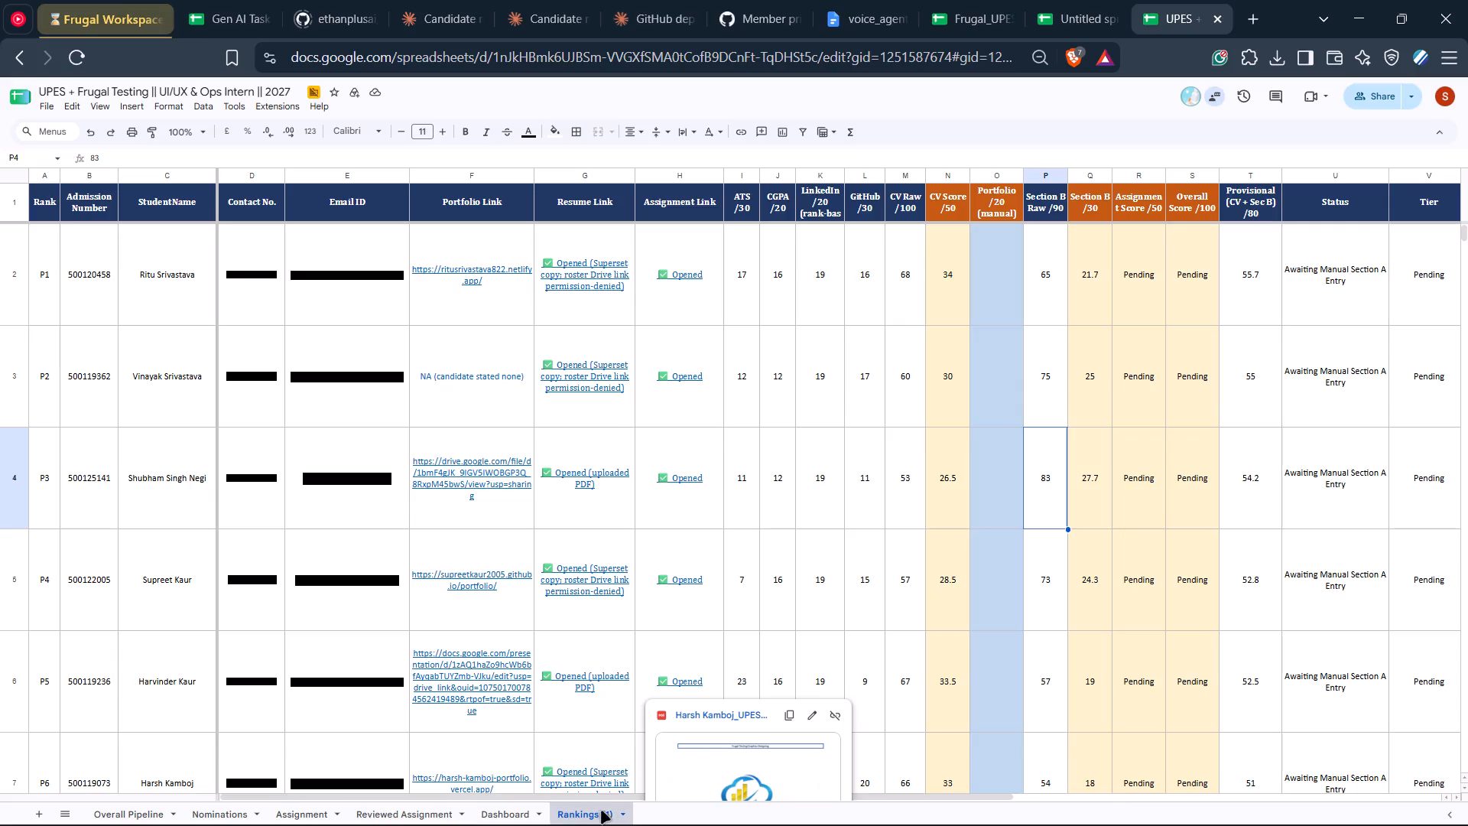
Compare the Reviewed Assignment sheet's rows and column layout with those of the Rankings (1) sheet.
{"action": "left_click", "coordinate": [436, 816]}
{"action": "scroll", "coordinate": [742, 631], "scroll_direction": "up", "scroll_amount": 8}
{"action": "scroll", "coordinate": [742, 631], "scroll_direction": "up", "scroll_amount": 13}
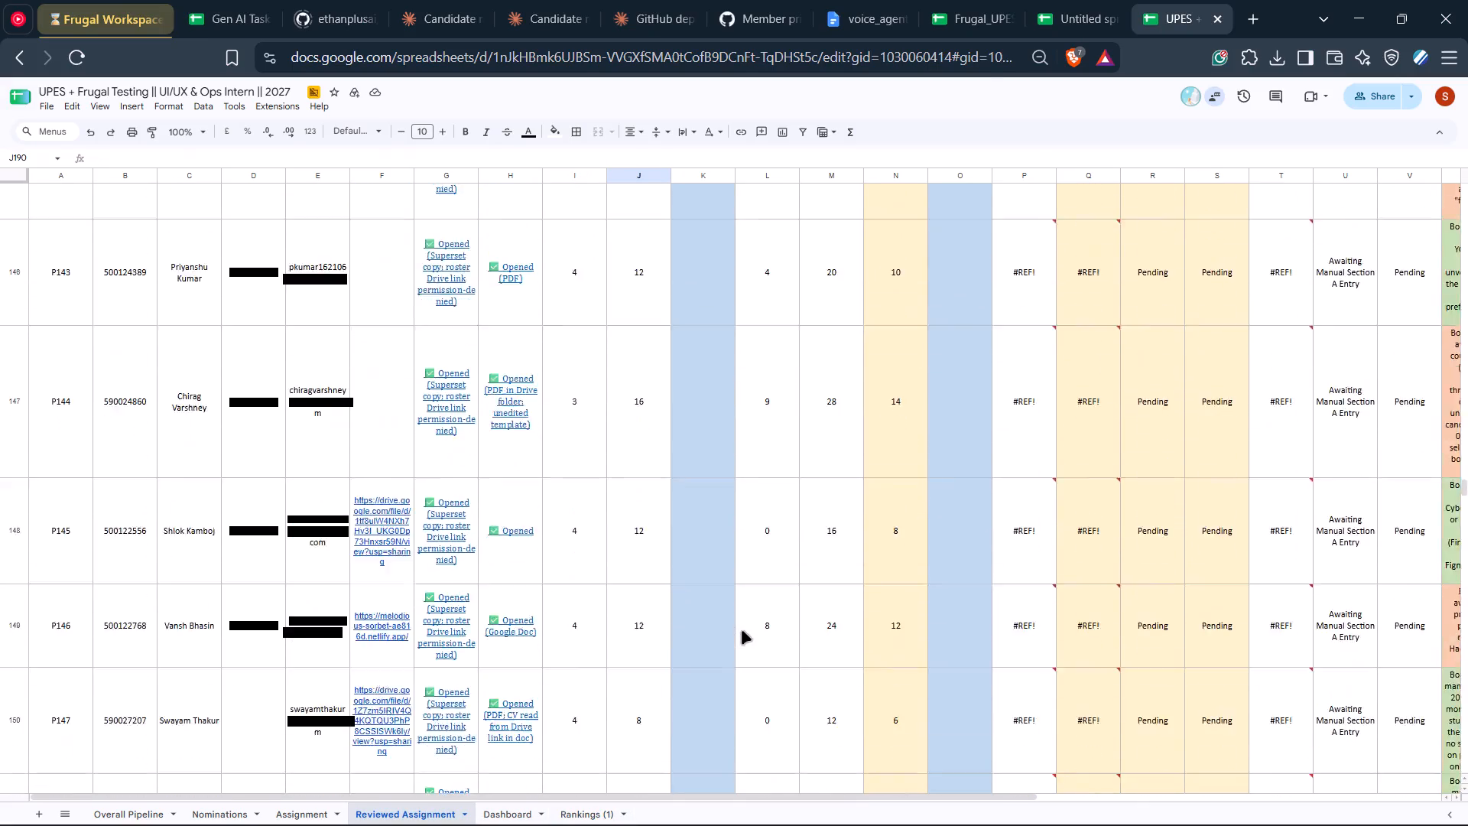
{"action": "scroll", "coordinate": [742, 631], "scroll_direction": "up", "scroll_amount": 19}
{"action": "scroll", "coordinate": [742, 631], "scroll_direction": "up", "scroll_amount": 10}
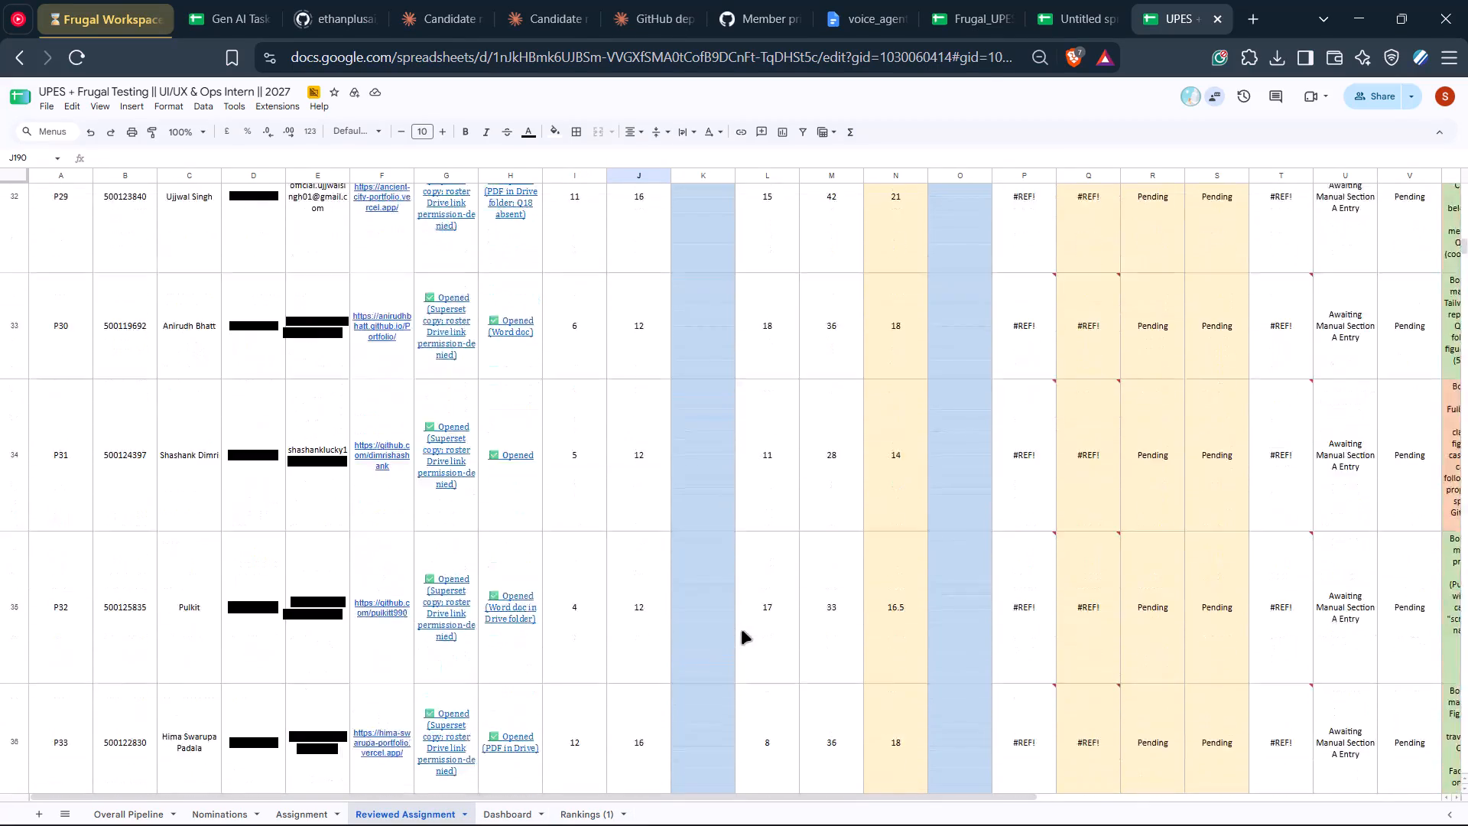
{"action": "scroll", "coordinate": [742, 631], "scroll_direction": "up", "scroll_amount": 10}
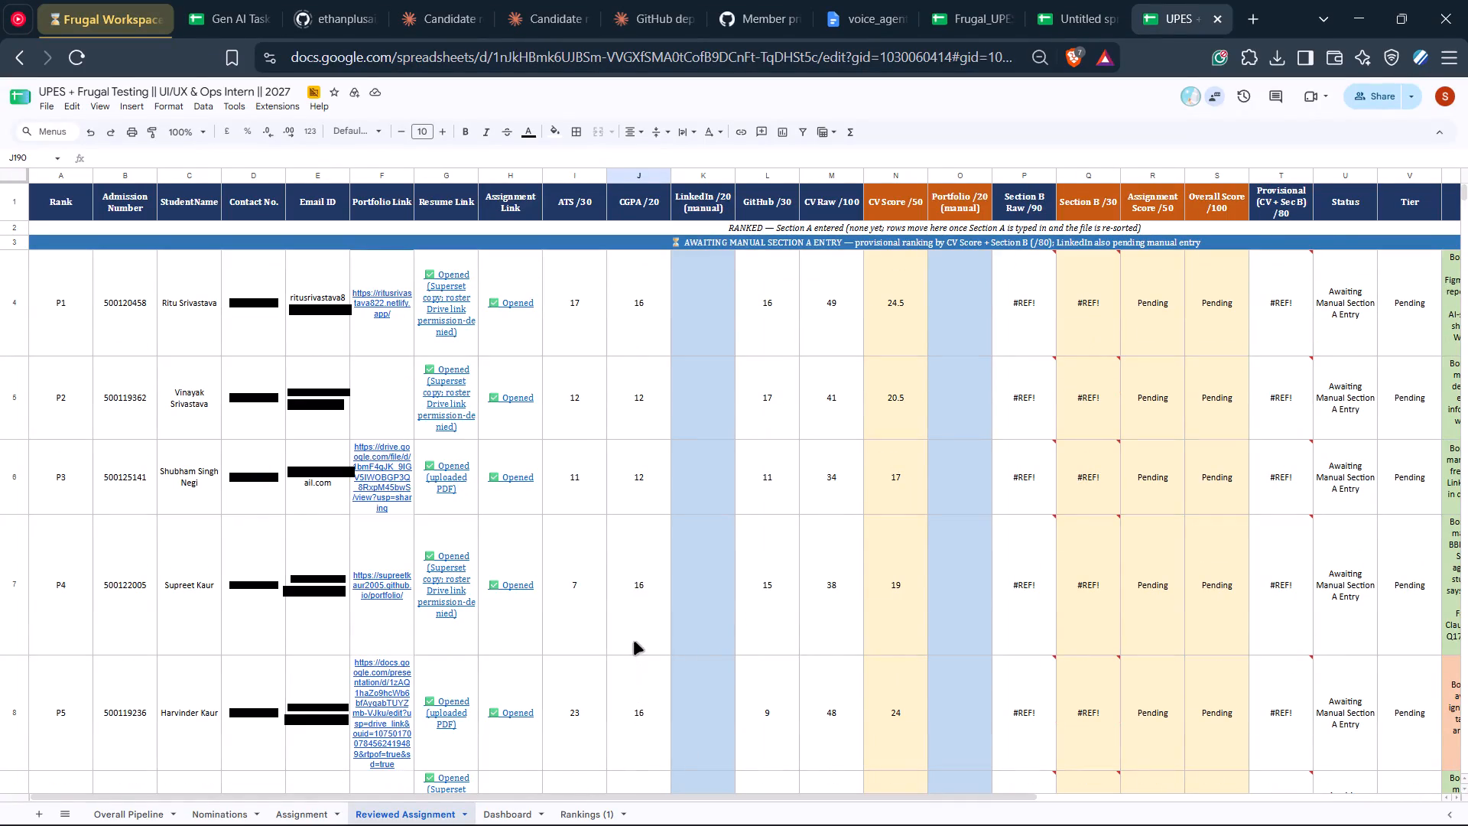
{"action": "left_click", "coordinate": [588, 816]}
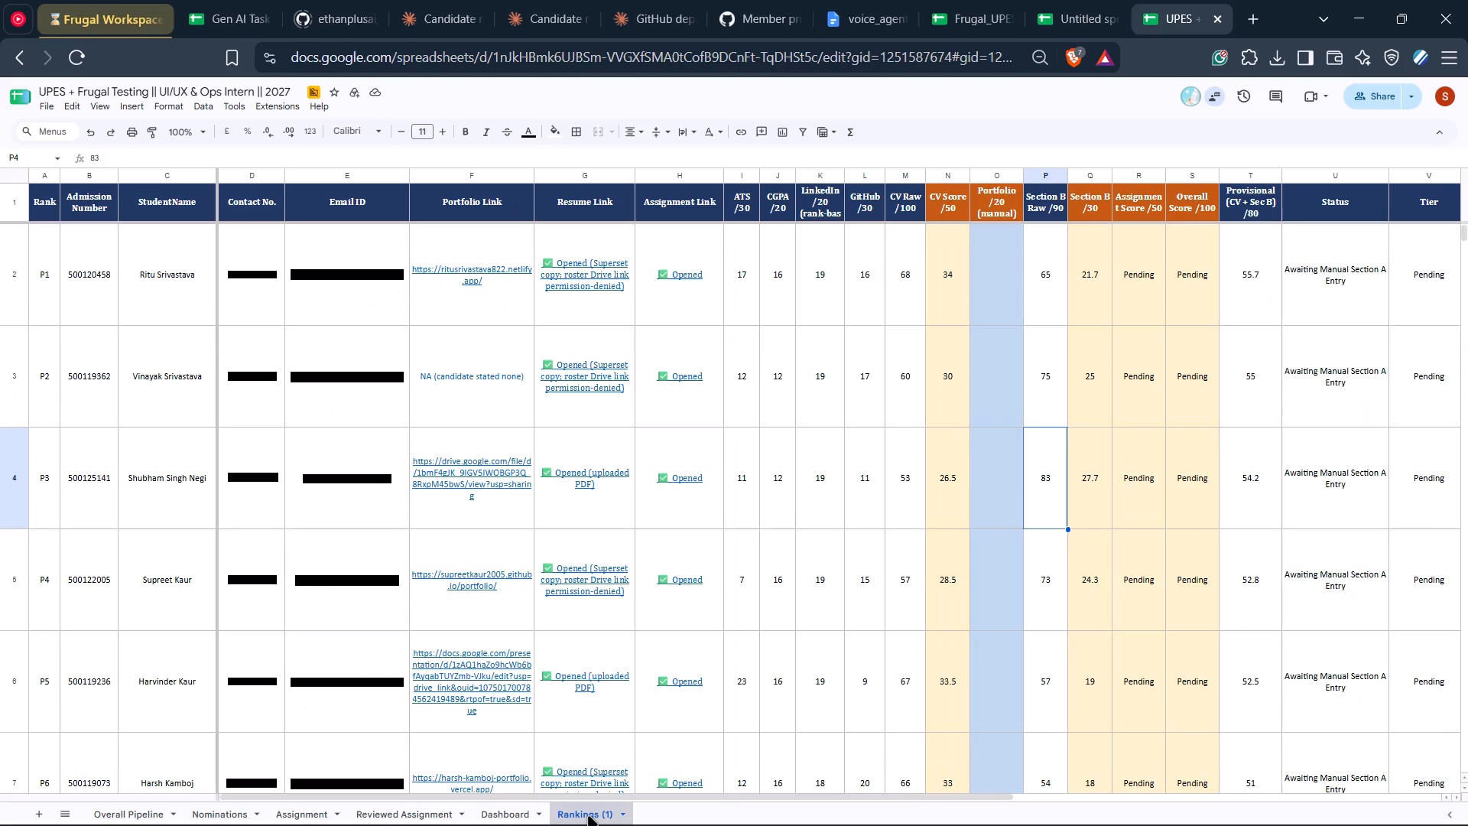
{"action": "scroll", "coordinate": [647, 642], "scroll_direction": "up", "scroll_amount": 2}
{"action": "left_click", "coordinate": [380, 817]}
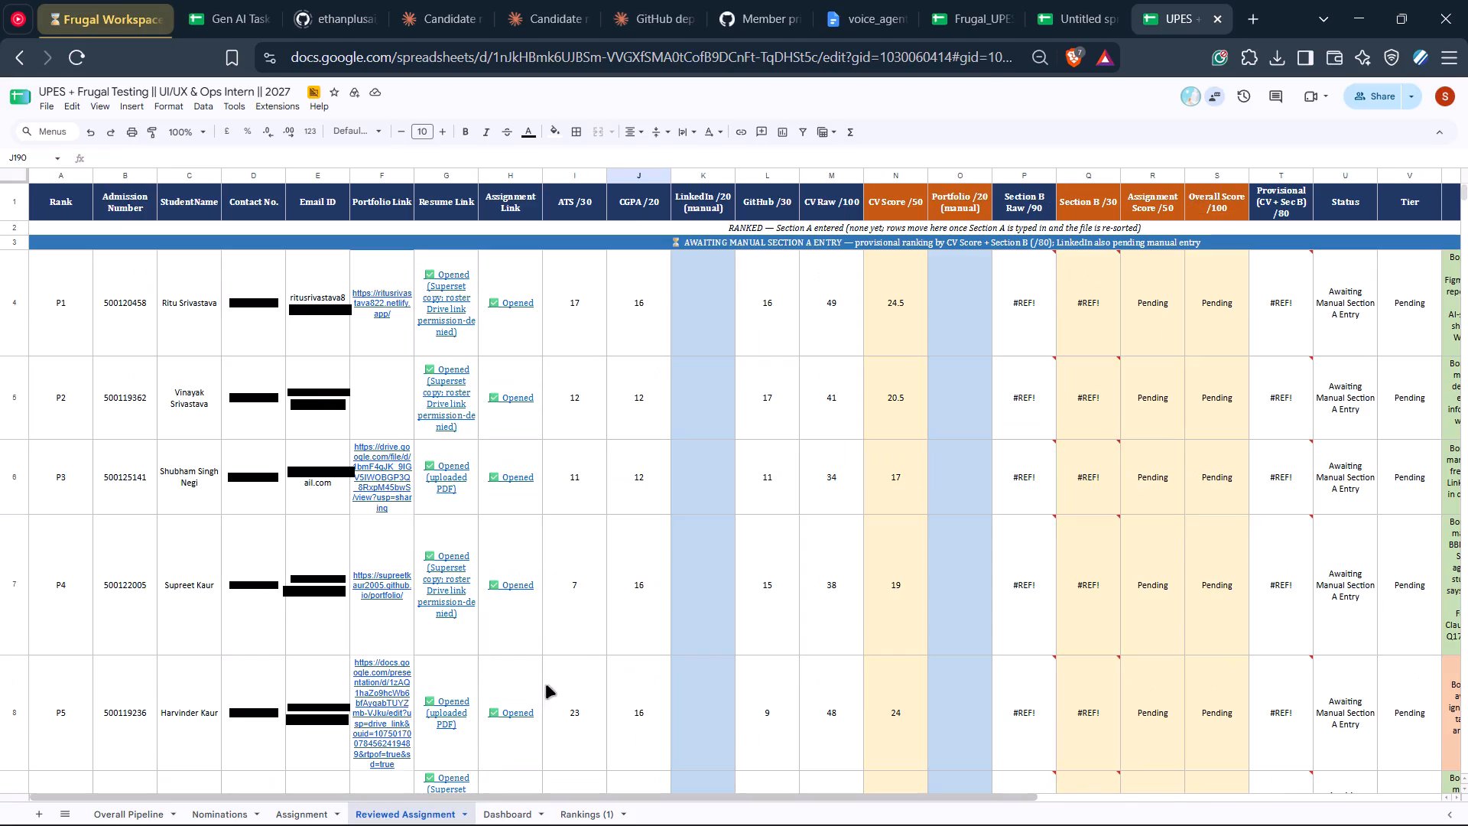
{"action": "scroll", "coordinate": [546, 685], "scroll_direction": "right", "scroll_amount": 2}
{"action": "left_click", "coordinate": [583, 808]}
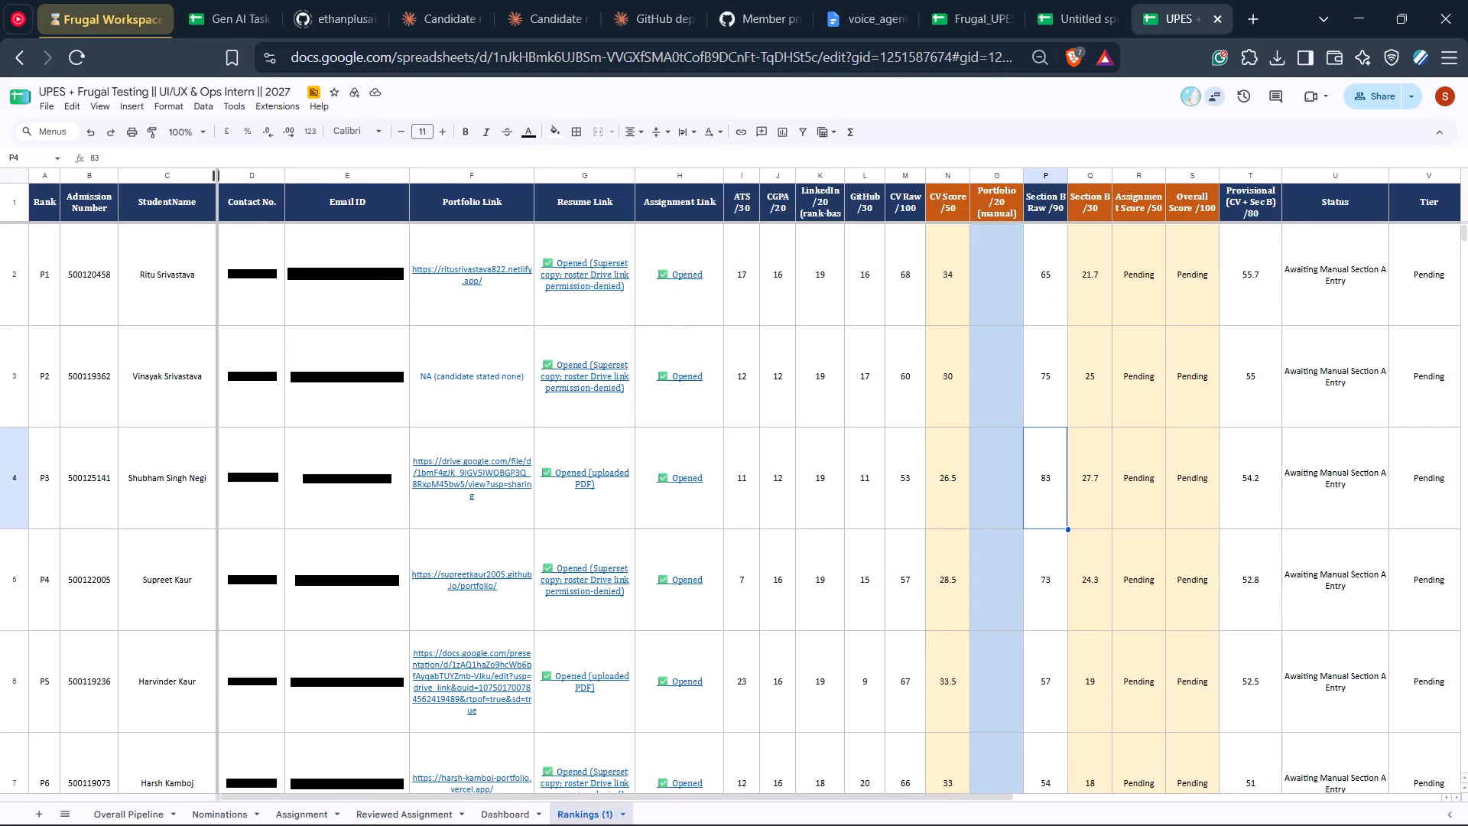
Narrow the StudentName and Email ID columns in the Rankings (1) sheet.
{"action": "left_click_drag", "start_coordinate": [219, 178], "coordinate": [203, 179]}
{"action": "left_click_drag", "start_coordinate": [203, 179], "coordinate": [195, 179]}
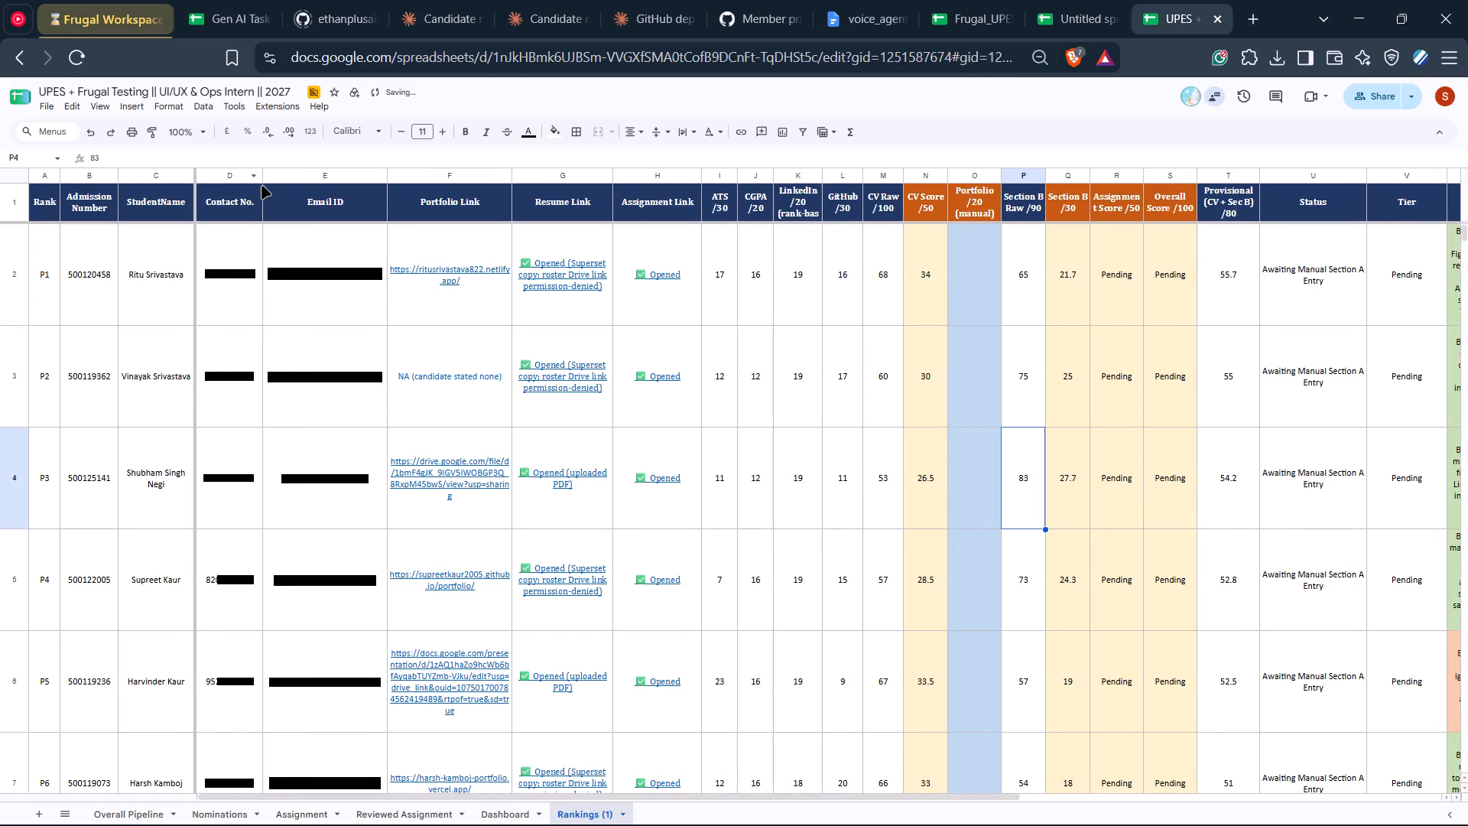
{"action": "left_click_drag", "start_coordinate": [388, 177], "coordinate": [357, 180]}
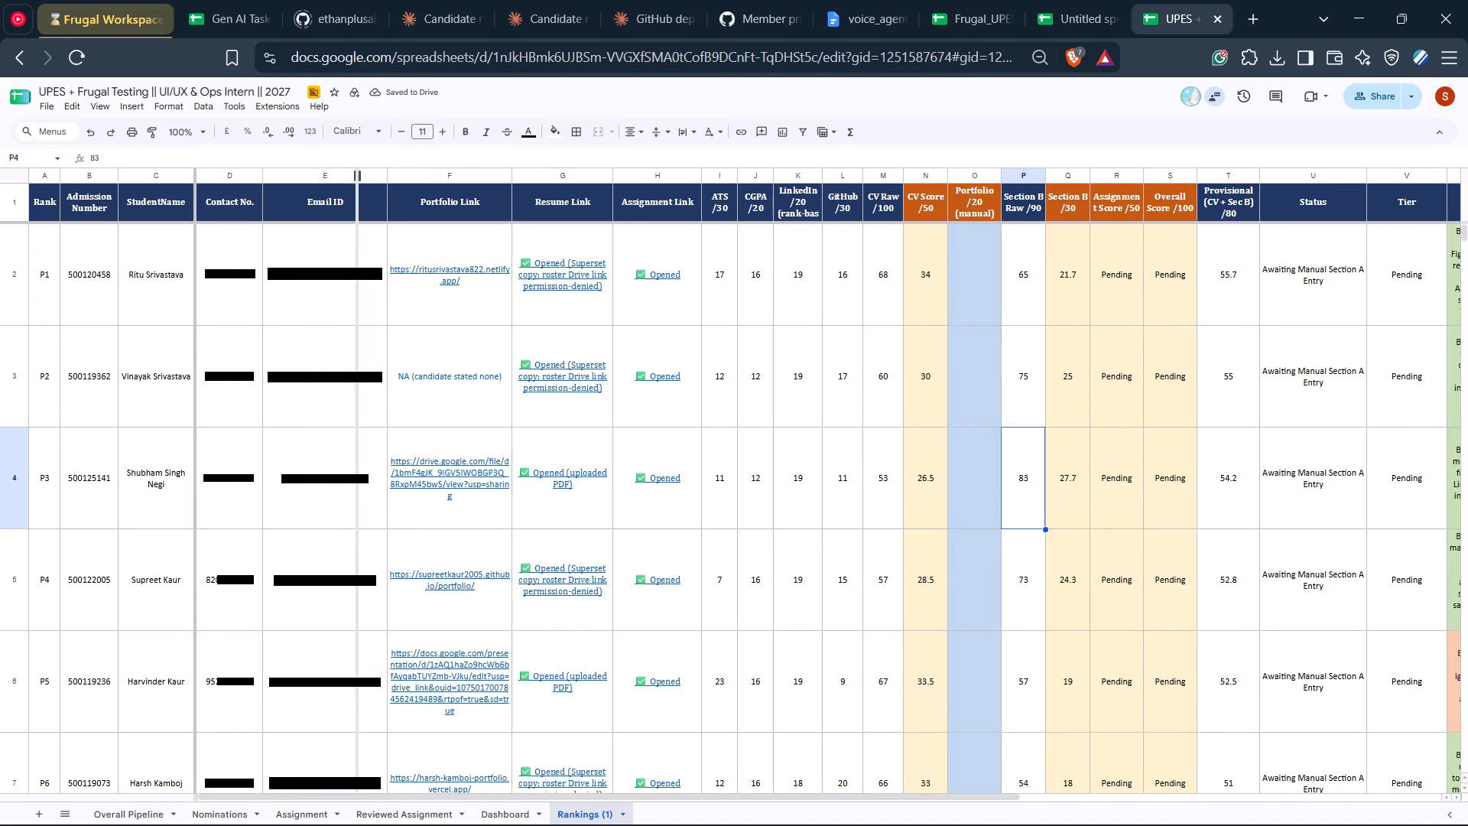
{"action": "left_click_drag", "start_coordinate": [357, 180], "coordinate": [334, 182]}
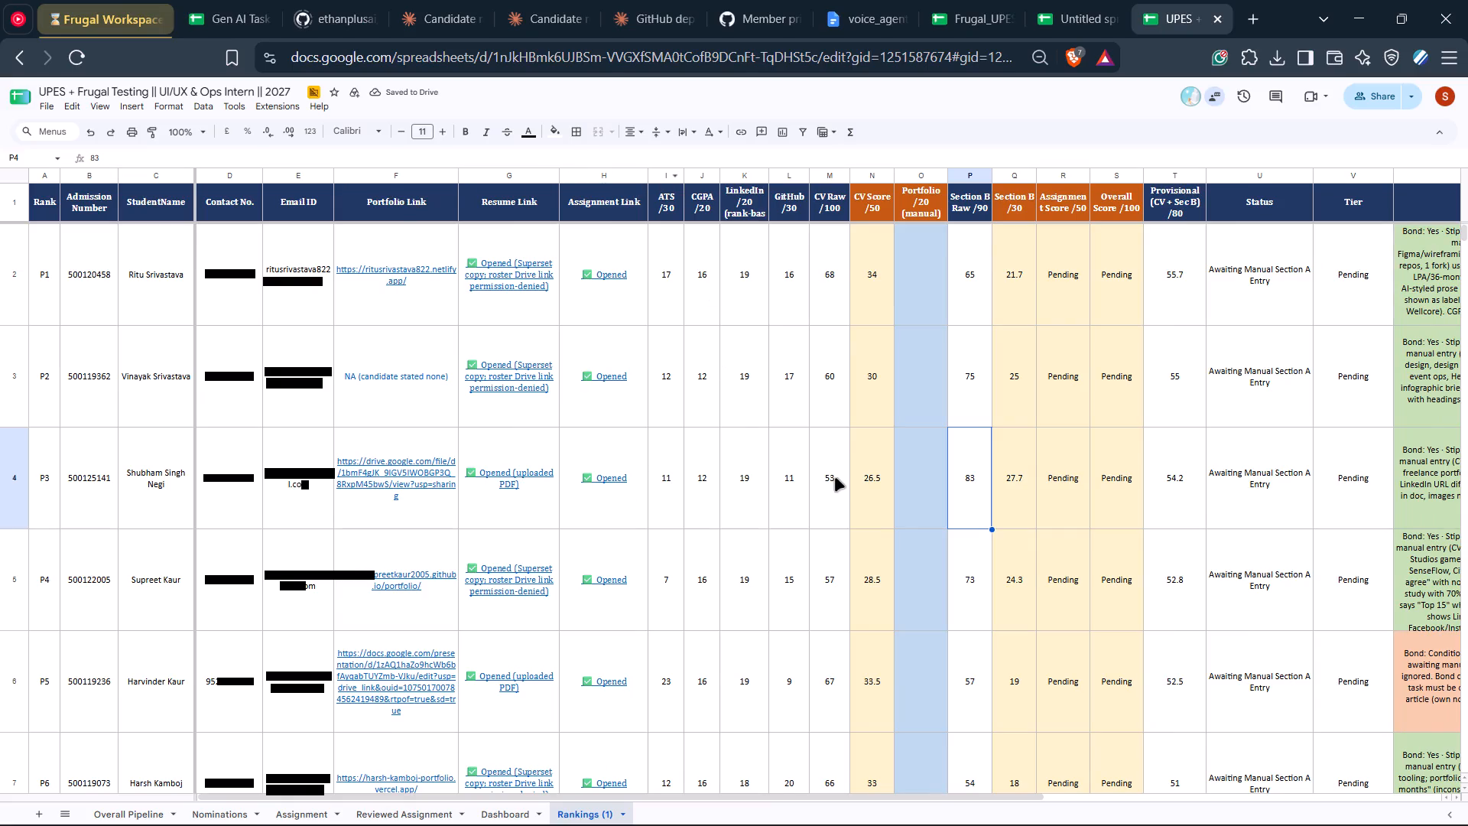
Compare the adjusted Rankings (1) layout with the Reviewed Assignment sheet again.
{"action": "scroll", "coordinate": [840, 474], "scroll_direction": "up", "scroll_amount": 1}
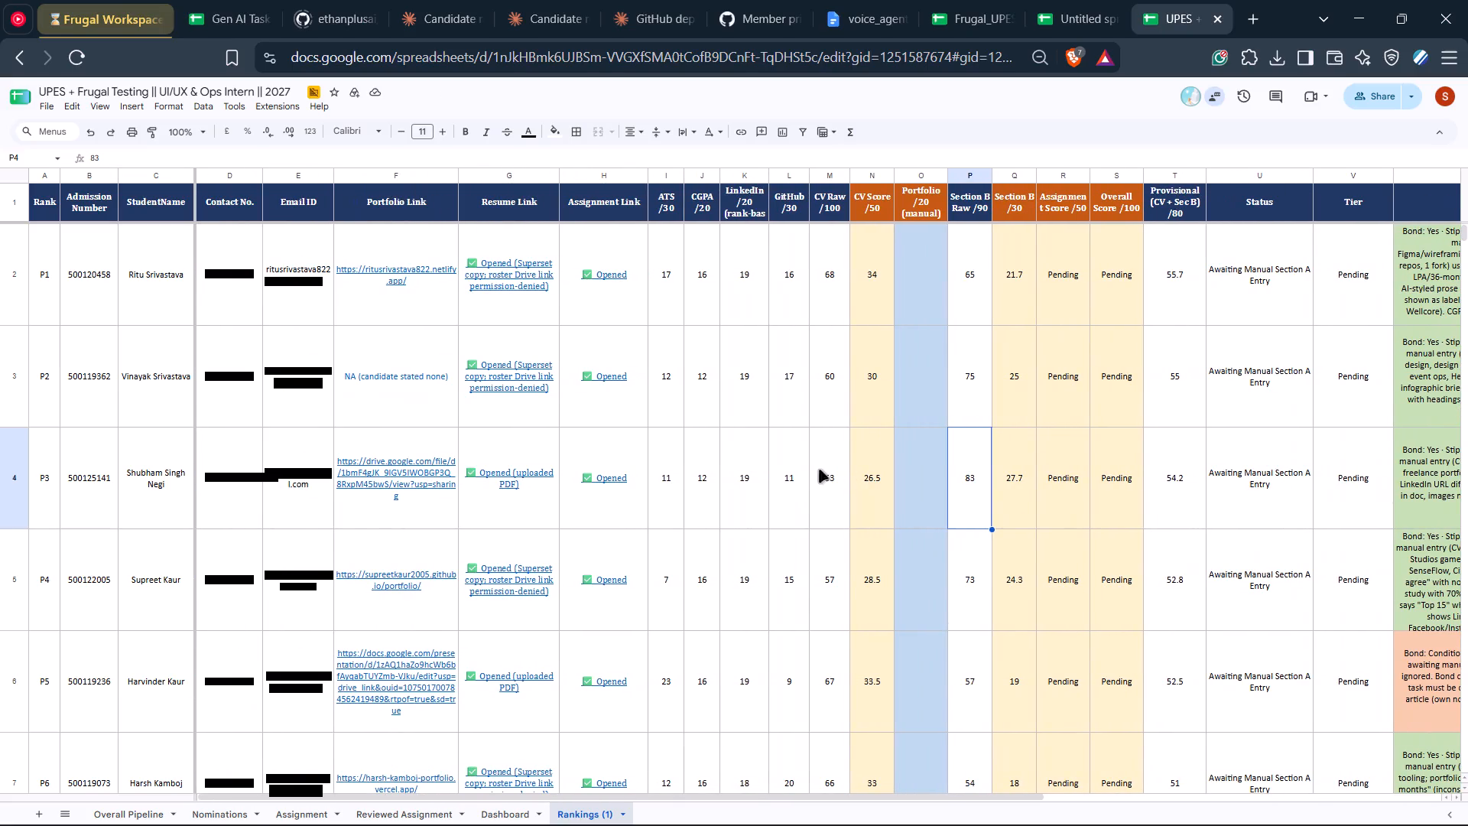
{"action": "left_click", "coordinate": [417, 811]}
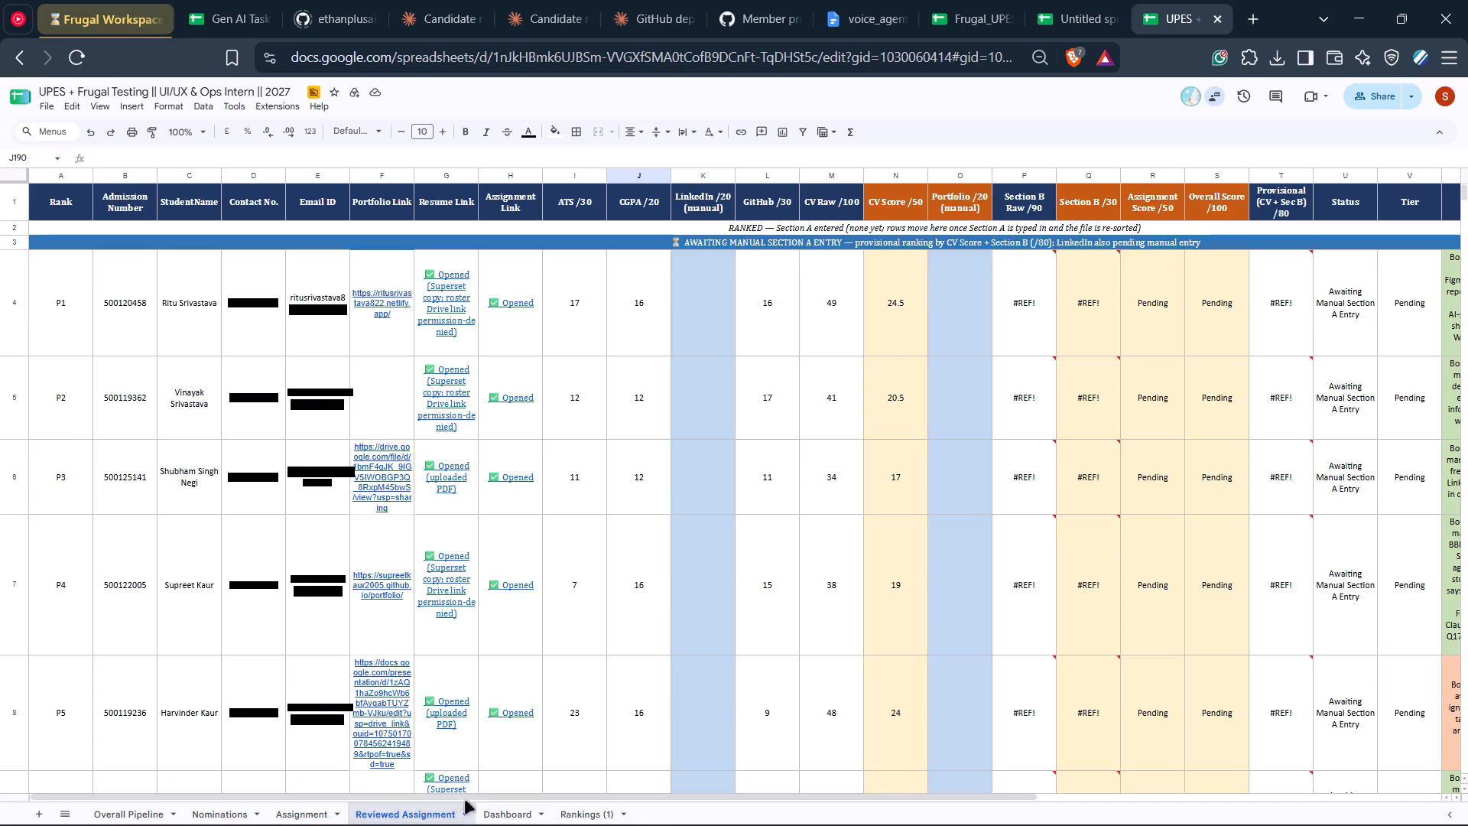
{"action": "left_click", "coordinate": [622, 812]}
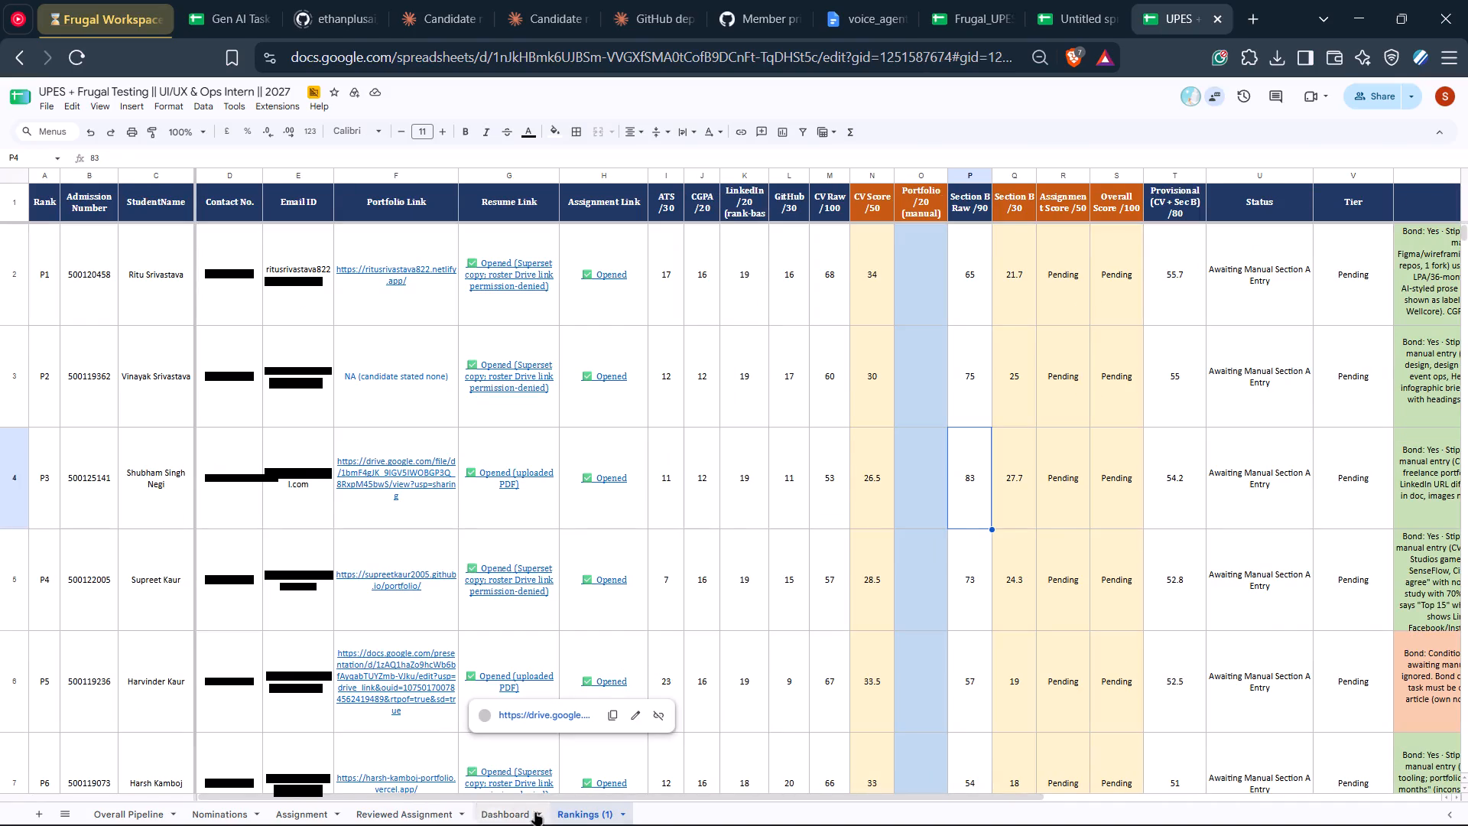
Rename the Rankings (1) sheet as Reviewed Assignments.
{"action": "left_click", "coordinate": [620, 811]}
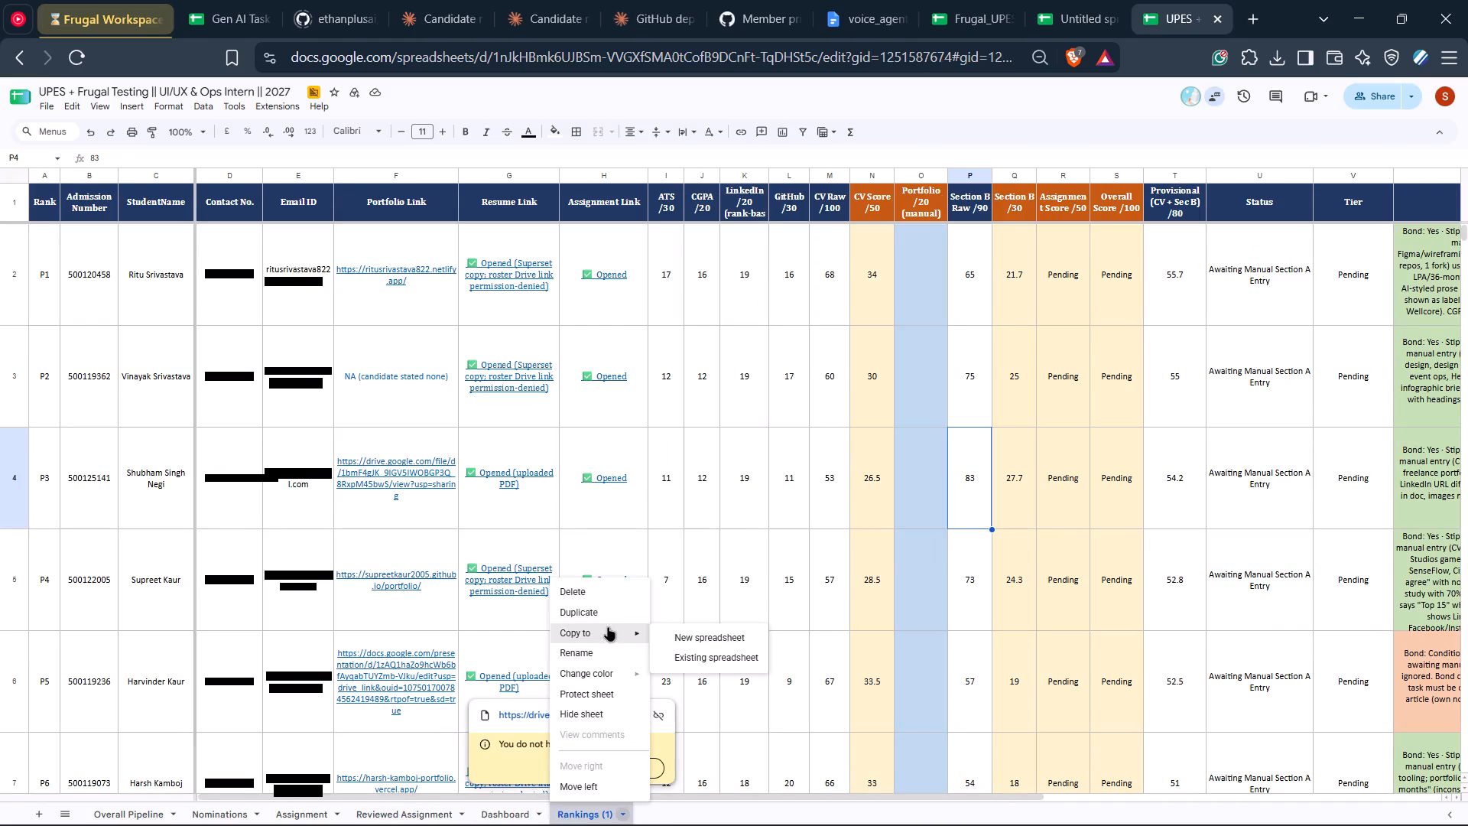
{"action": "left_click", "coordinate": [574, 656]}
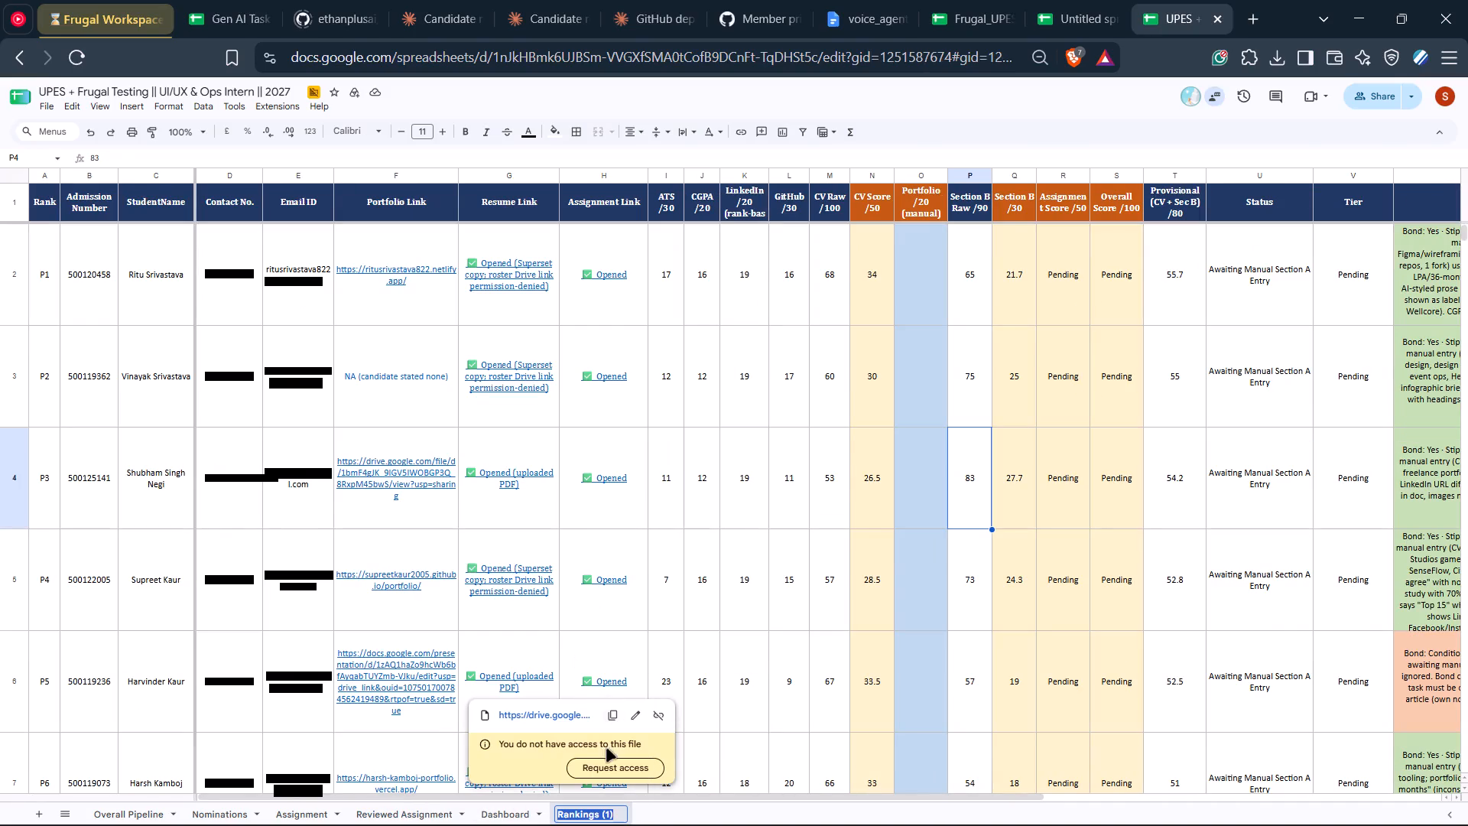
{"action": "type", "text": "Review"}
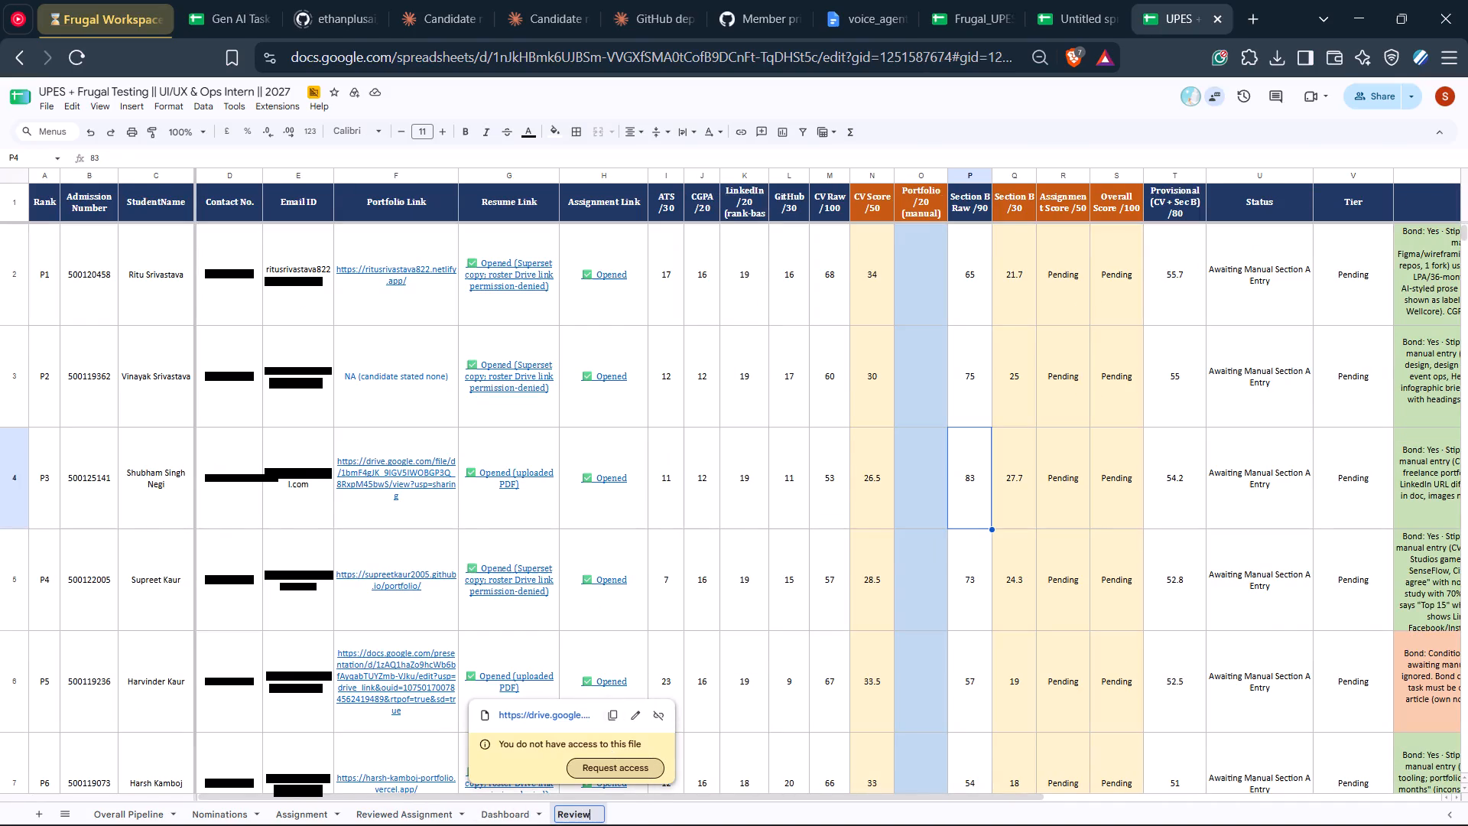
{"action": "type", "text": "ed Assignments"}
{"action": "key", "text": "Return"}
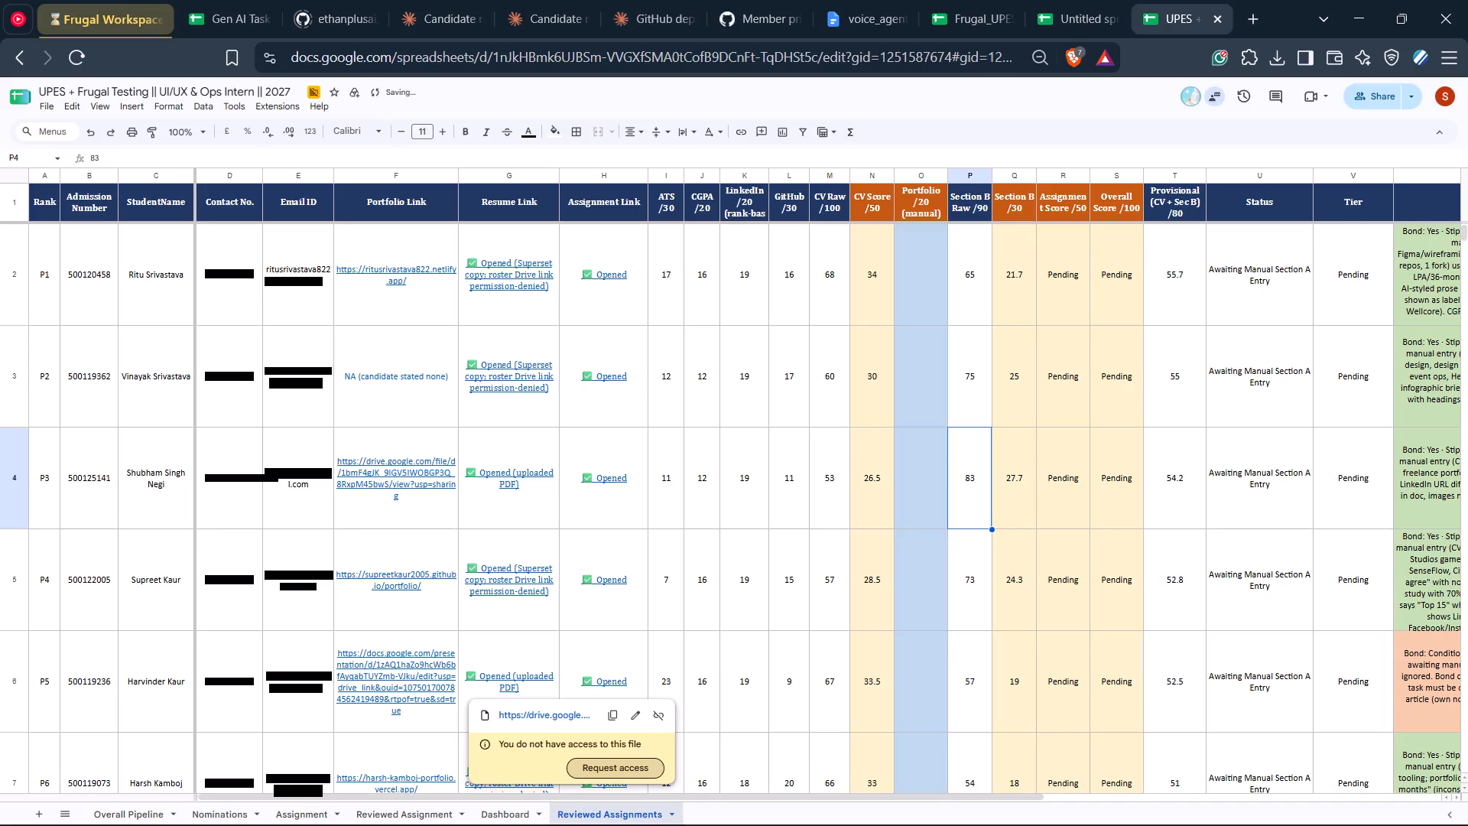
{"action": "left_click", "coordinate": [785, 92]}
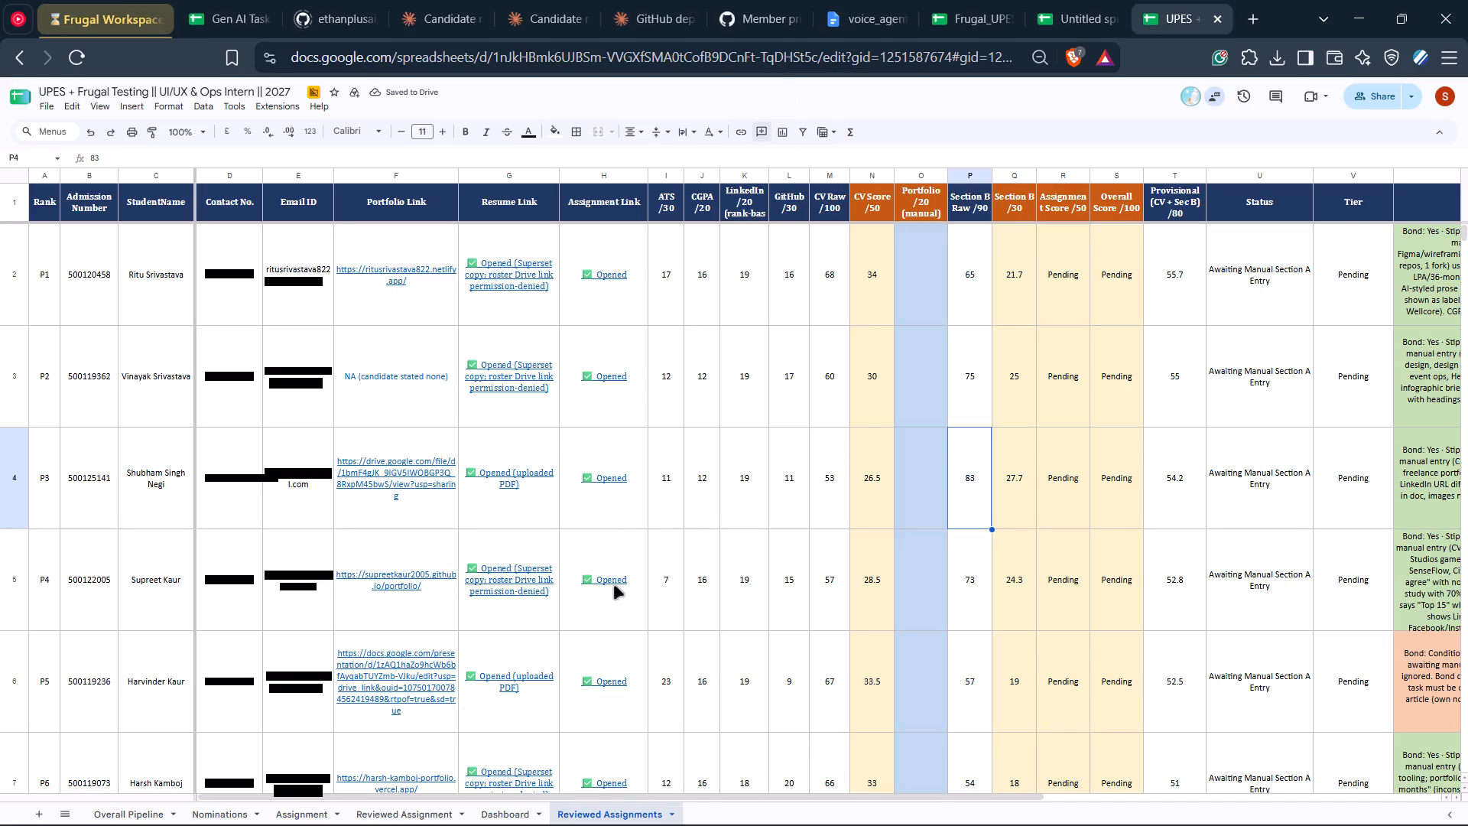
Move the Reviewed Assignments sheet to directly after the Assignment sheet.
{"action": "left_click_drag", "start_coordinate": [612, 812], "coordinate": [400, 806]}
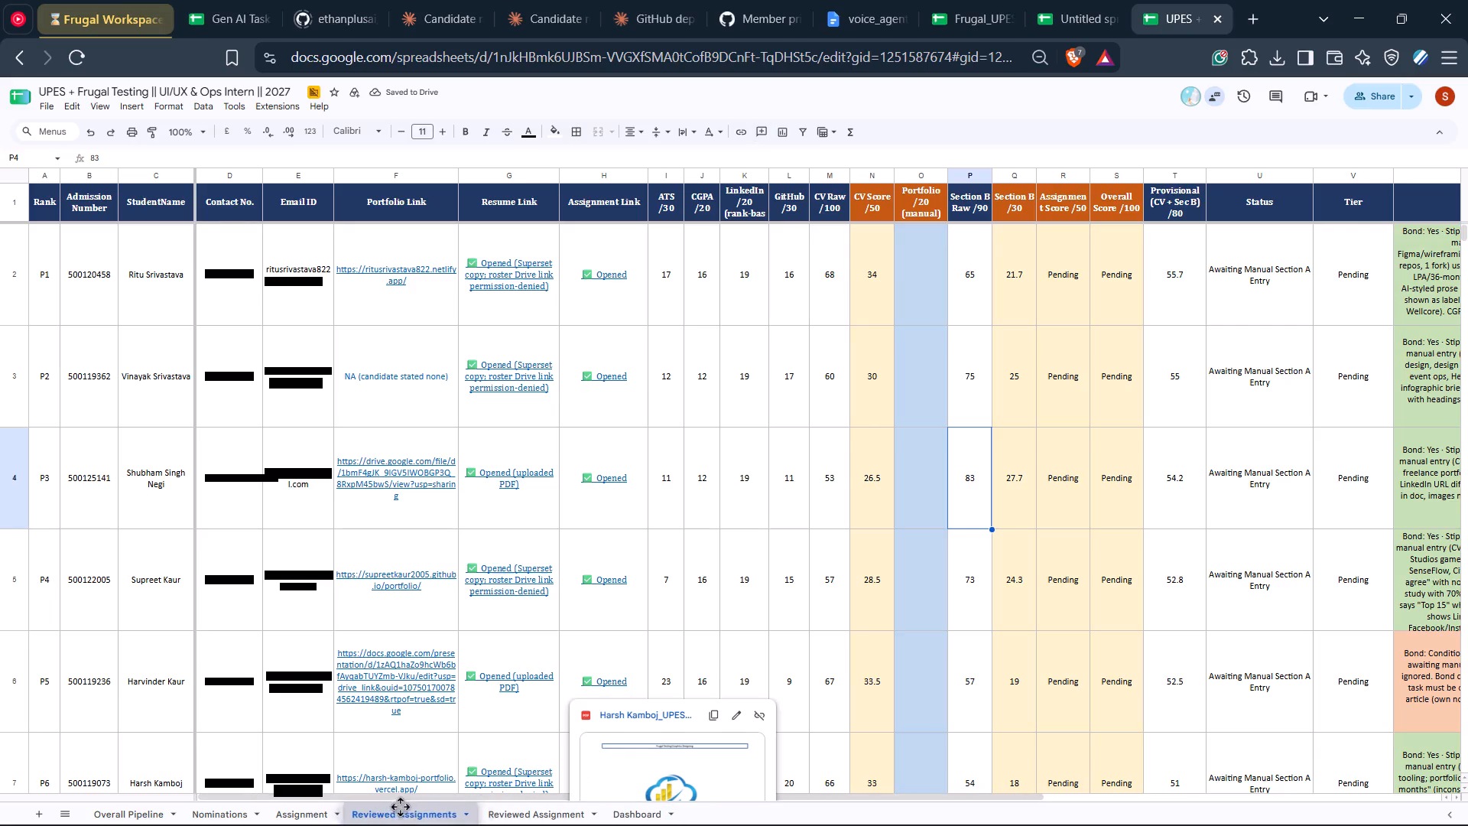
{"action": "left_click_drag", "start_coordinate": [400, 806], "coordinate": [396, 807]}
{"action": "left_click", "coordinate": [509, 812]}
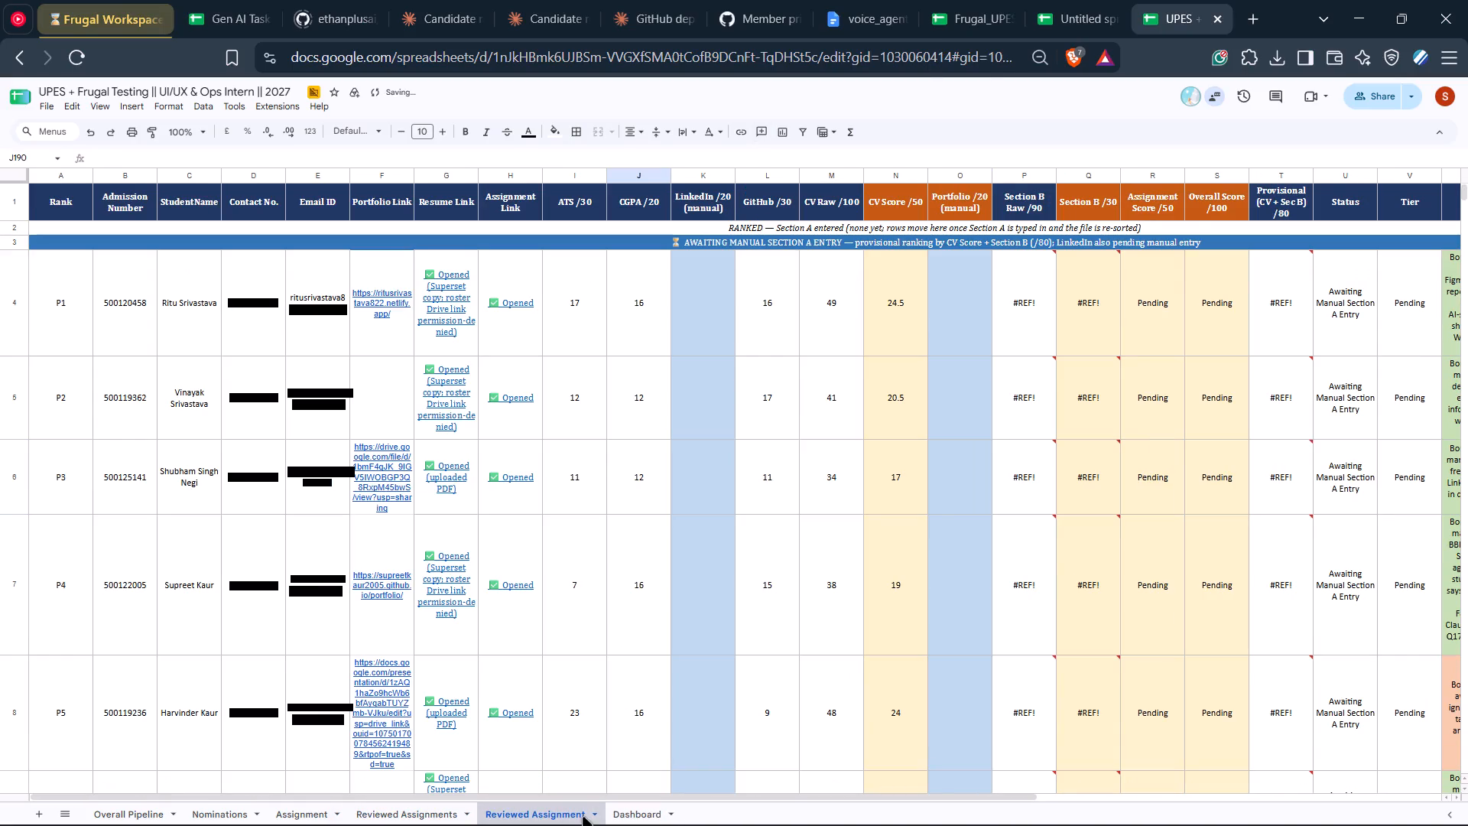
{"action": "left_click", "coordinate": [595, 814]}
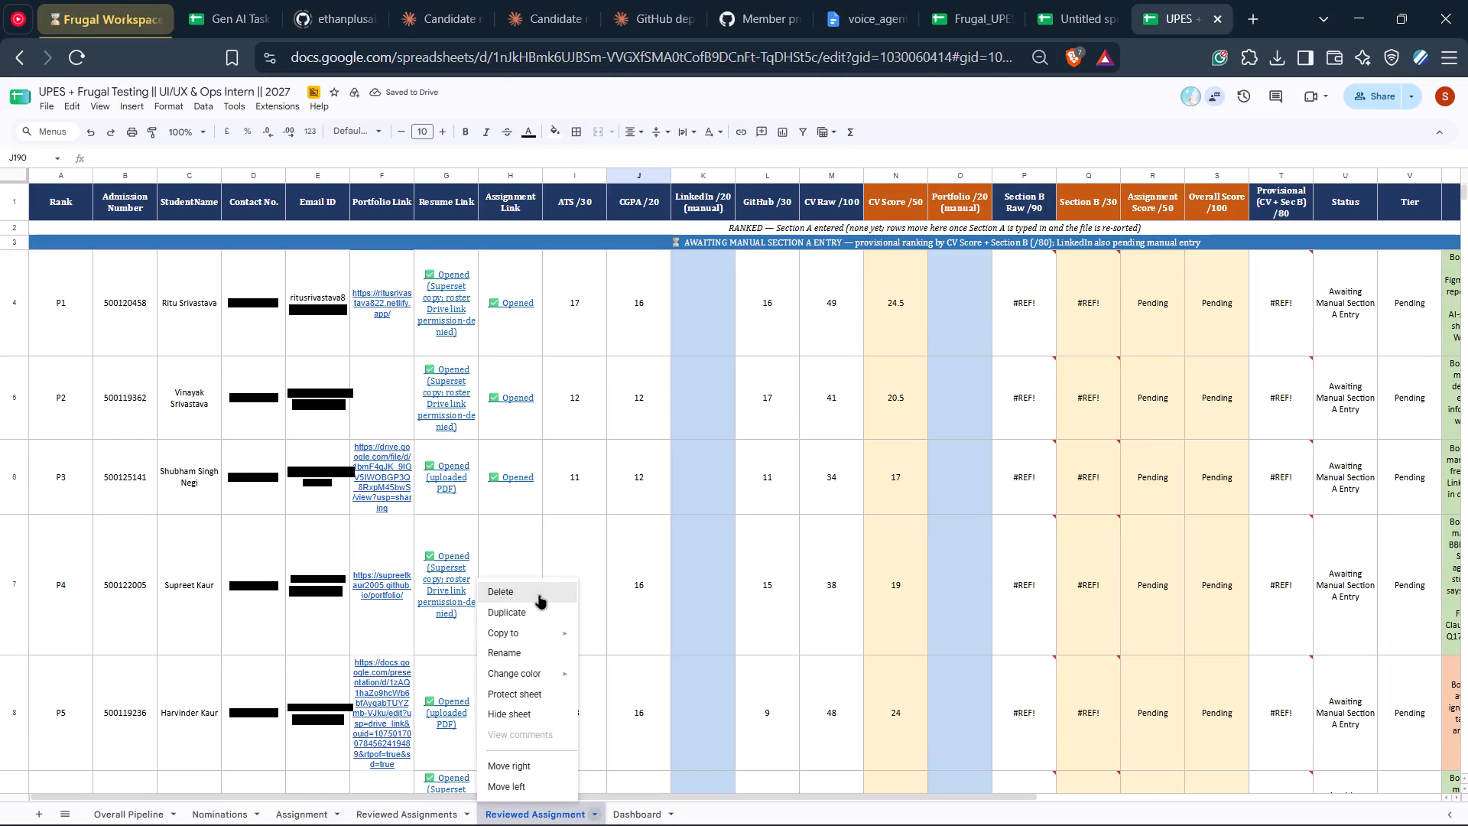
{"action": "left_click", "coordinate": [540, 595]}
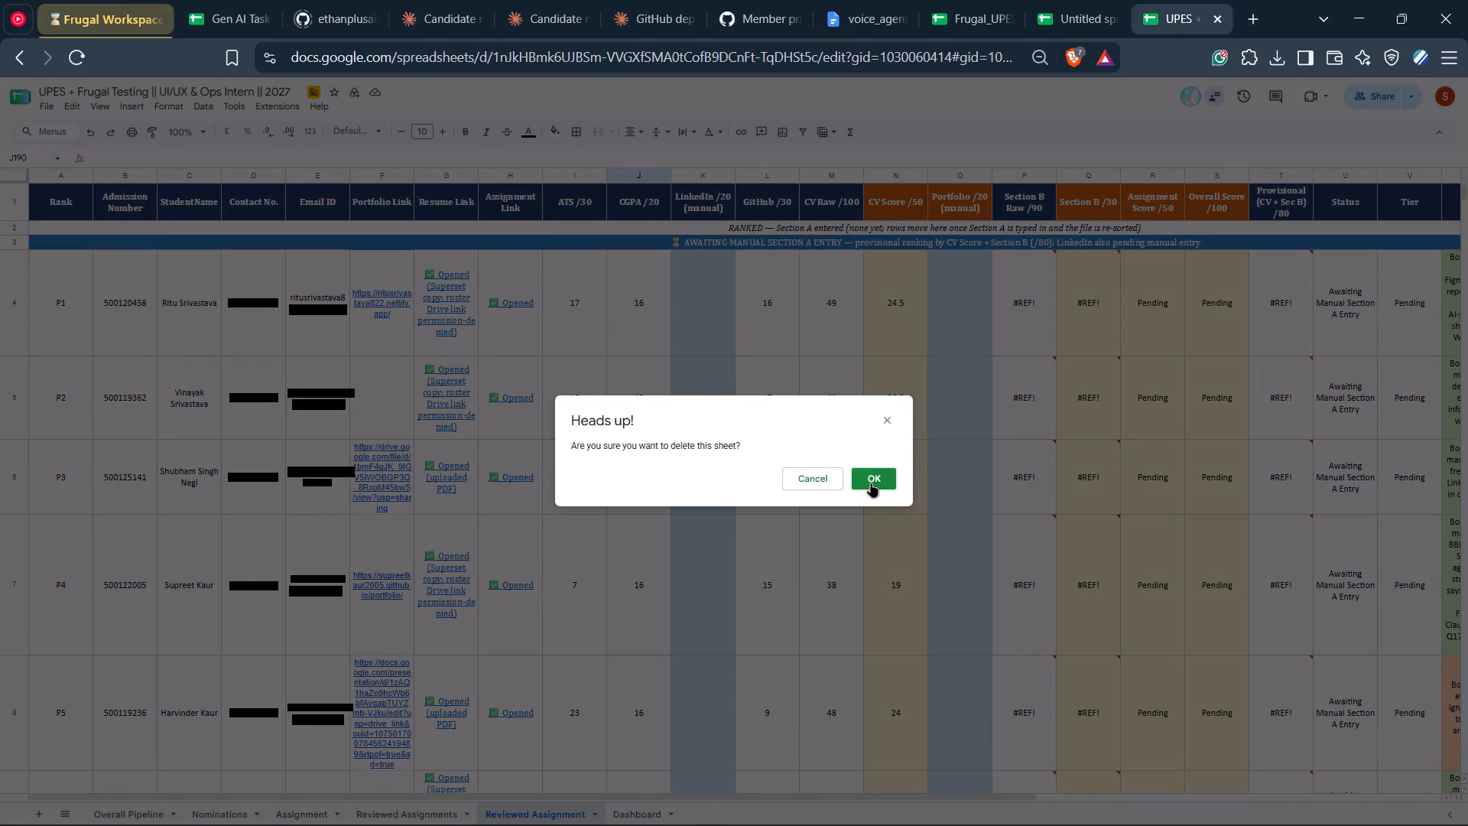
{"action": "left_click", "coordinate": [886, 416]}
Compare the candidate rows and Portfolio Link entries of the old Reviewed Assignment sheet with the new Reviewed Assignments sheet.
{"action": "left_click", "coordinate": [596, 547]}
{"action": "scroll", "coordinate": [552, 558], "scroll_direction": "down", "scroll_amount": 2}
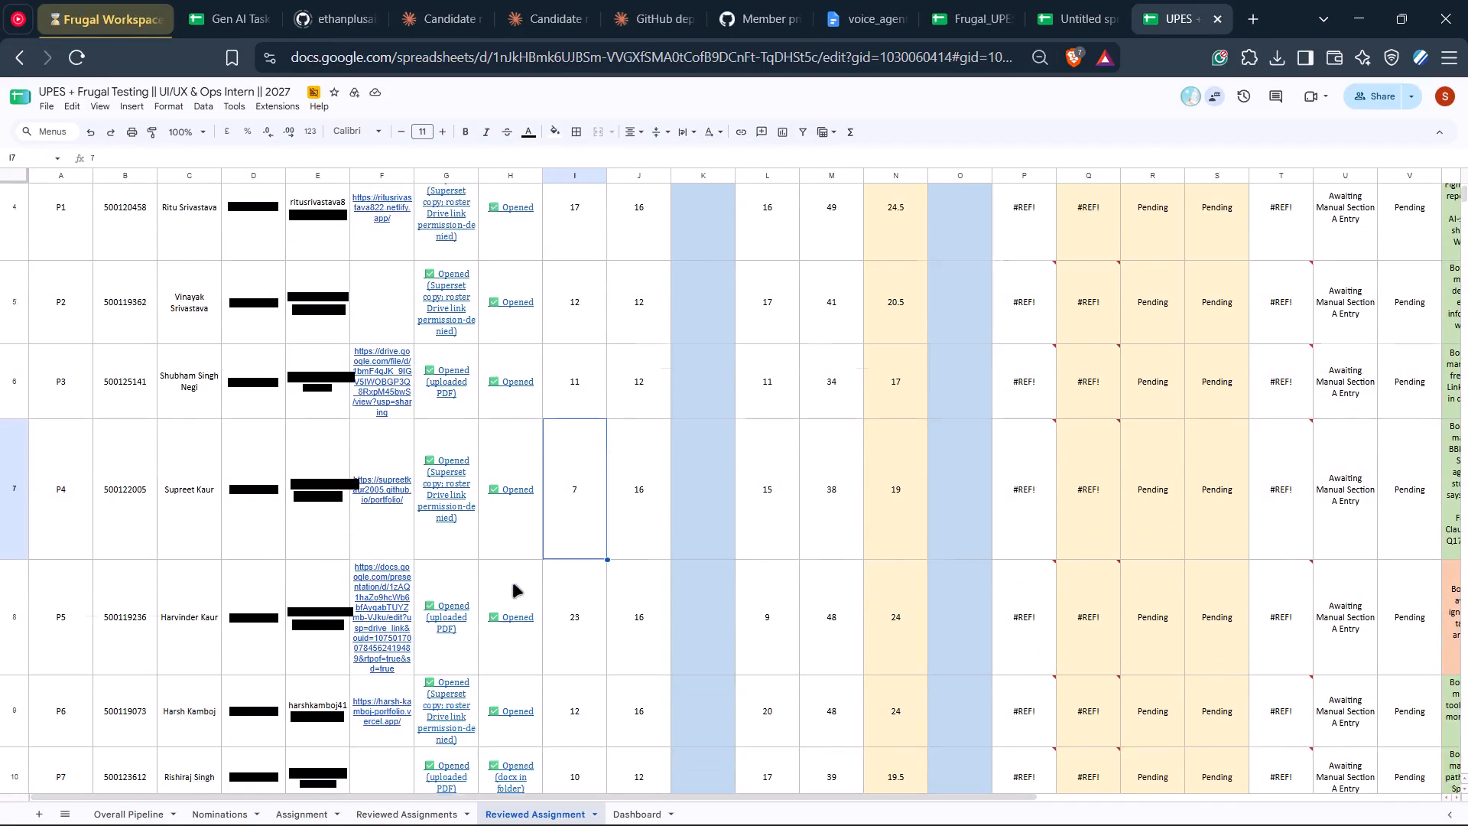
{"action": "scroll", "coordinate": [513, 584], "scroll_direction": "down", "scroll_amount": 2}
{"action": "left_click", "coordinate": [394, 485]}
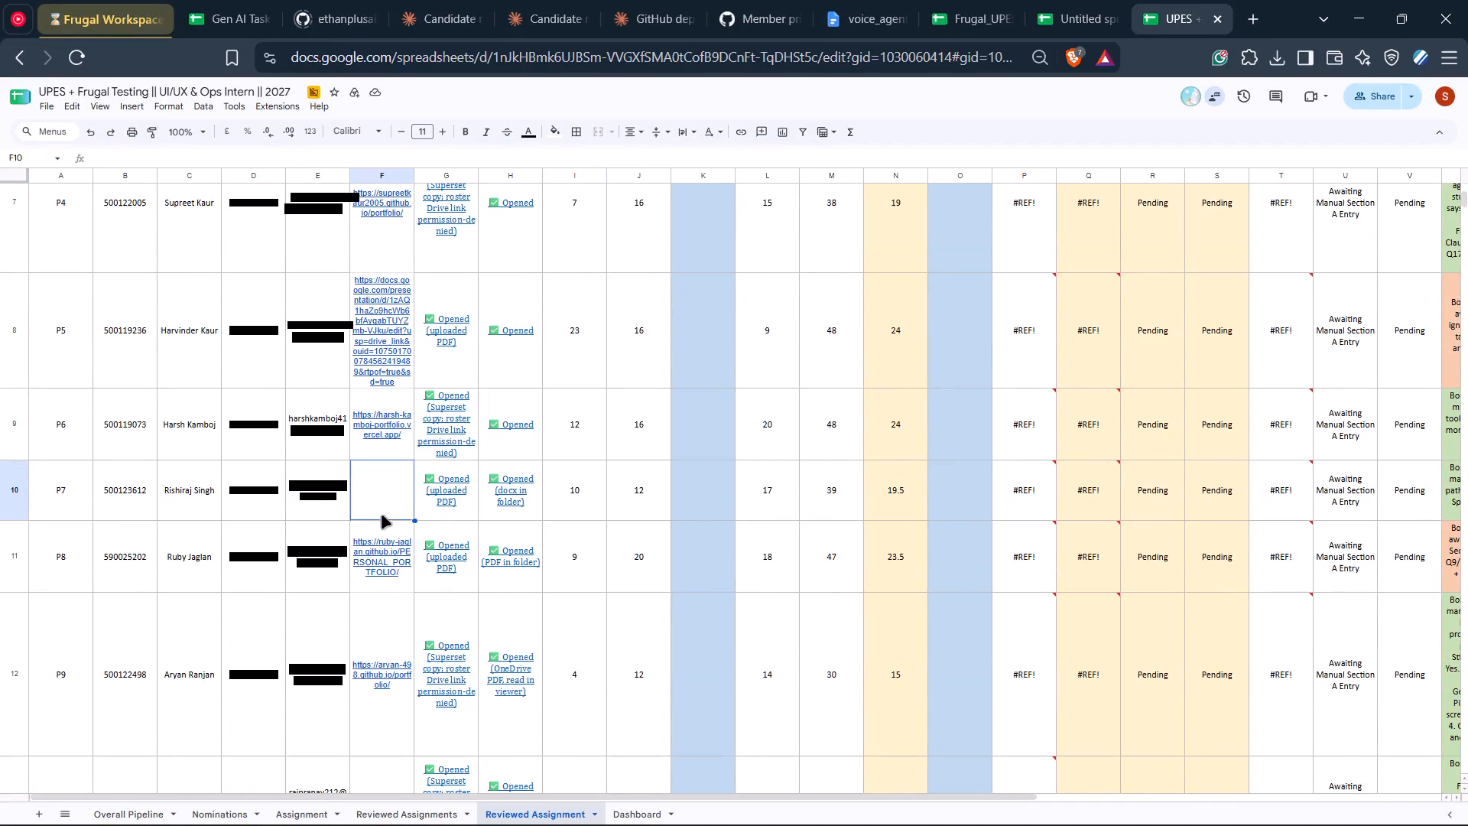
{"action": "left_click", "coordinate": [416, 811]}
{"action": "scroll", "coordinate": [427, 608], "scroll_direction": "down", "scroll_amount": 1}
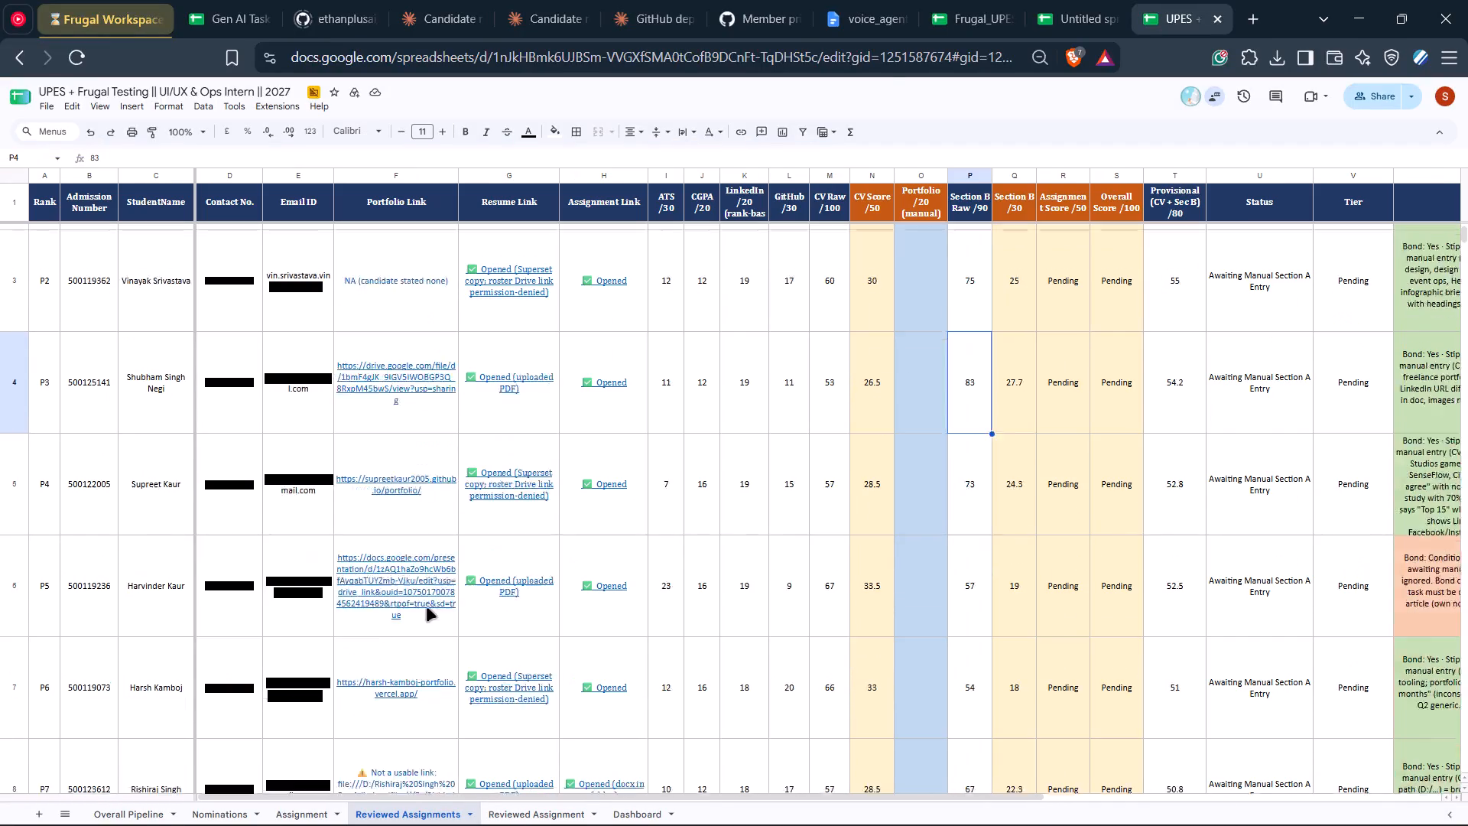
{"action": "scroll", "coordinate": [427, 608], "scroll_direction": "down", "scroll_amount": 2}
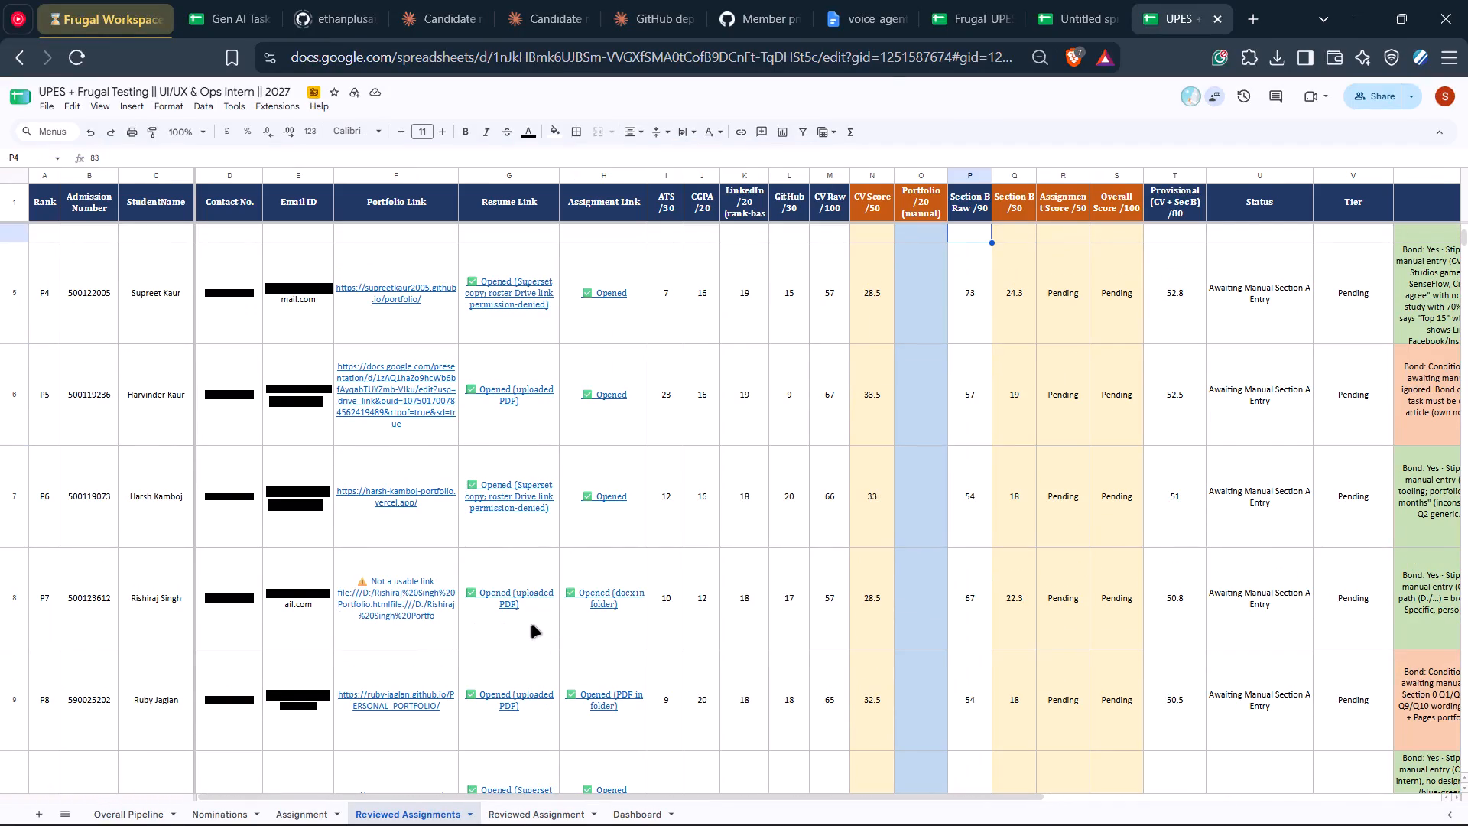
{"action": "left_click", "coordinate": [411, 623]}
{"action": "left_click", "coordinate": [622, 810]}
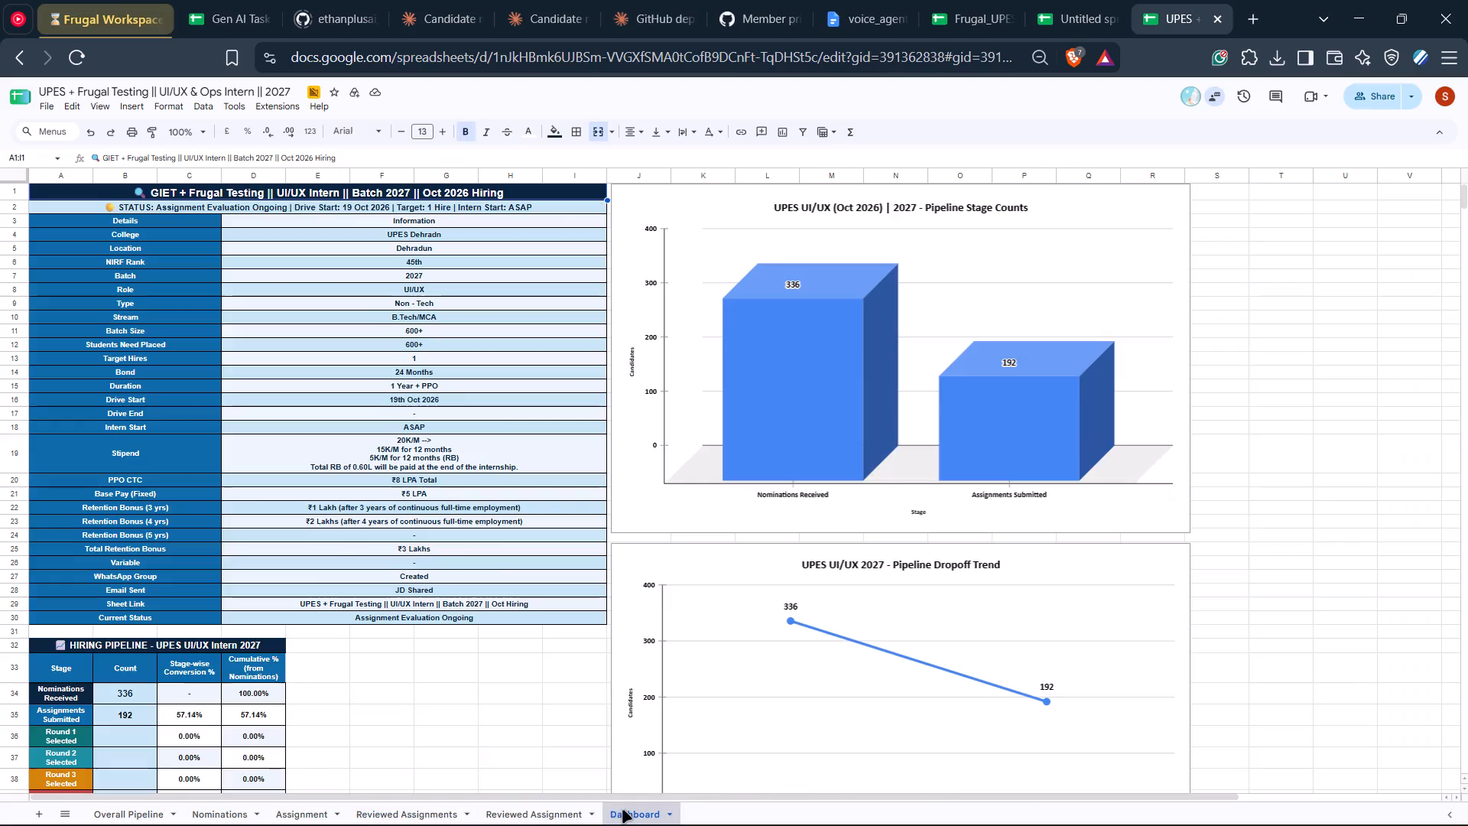
Delete the old Reviewed Assignment sheet from the spreadsheet.
{"action": "left_click", "coordinate": [546, 815]}
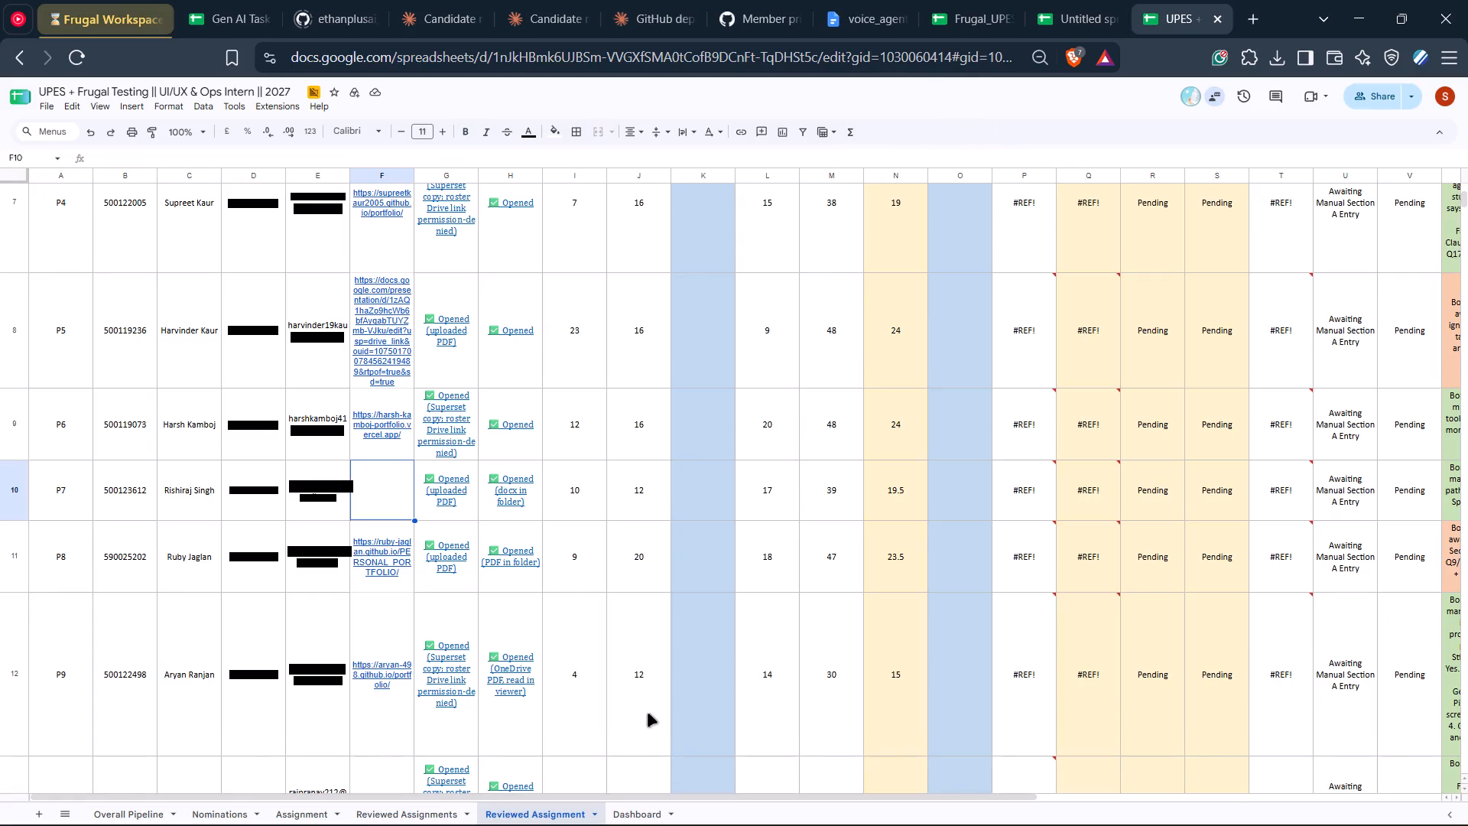
{"action": "left_click", "coordinate": [598, 811]}
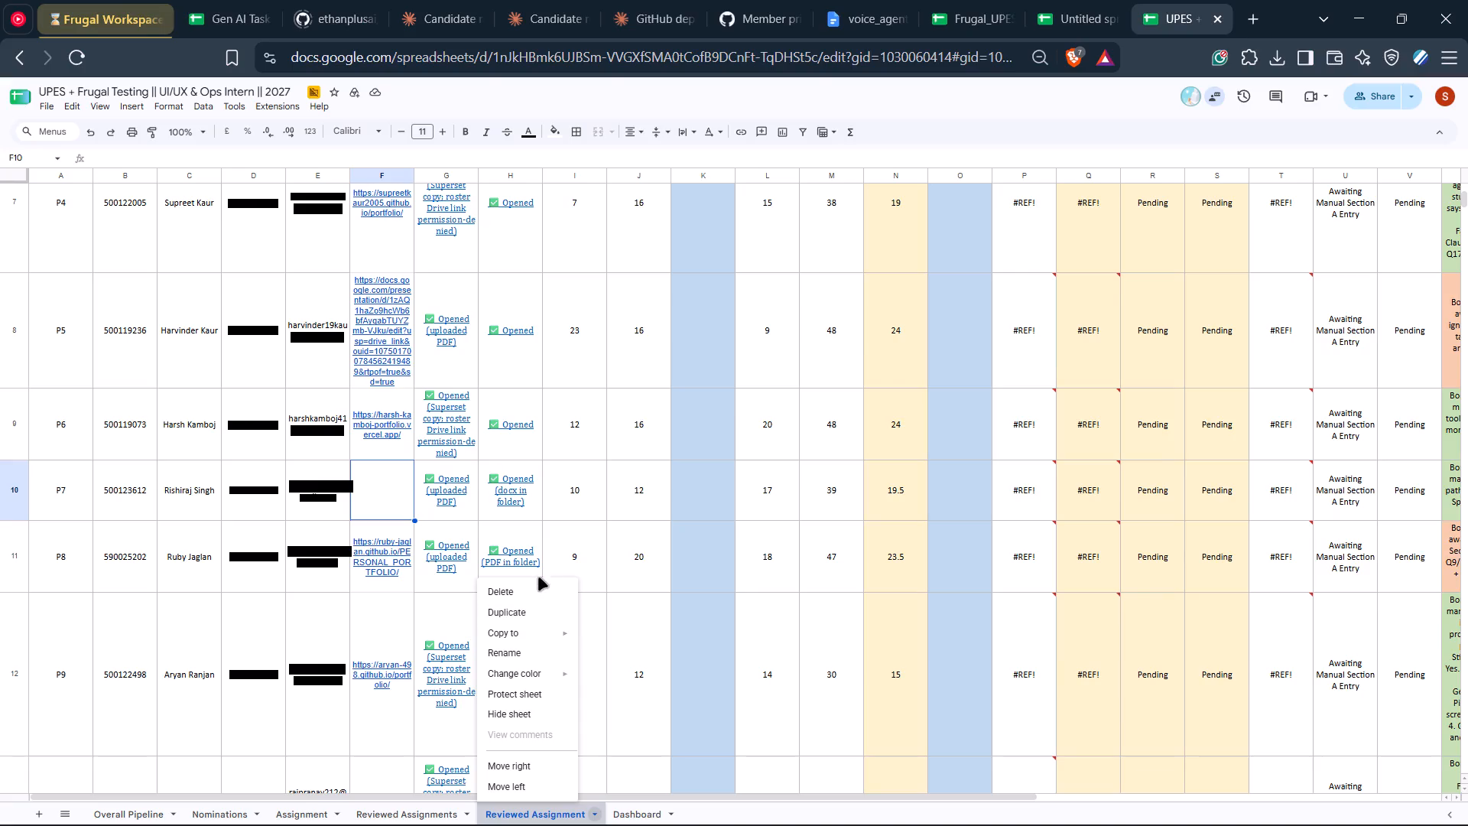
{"action": "left_click", "coordinate": [531, 591]}
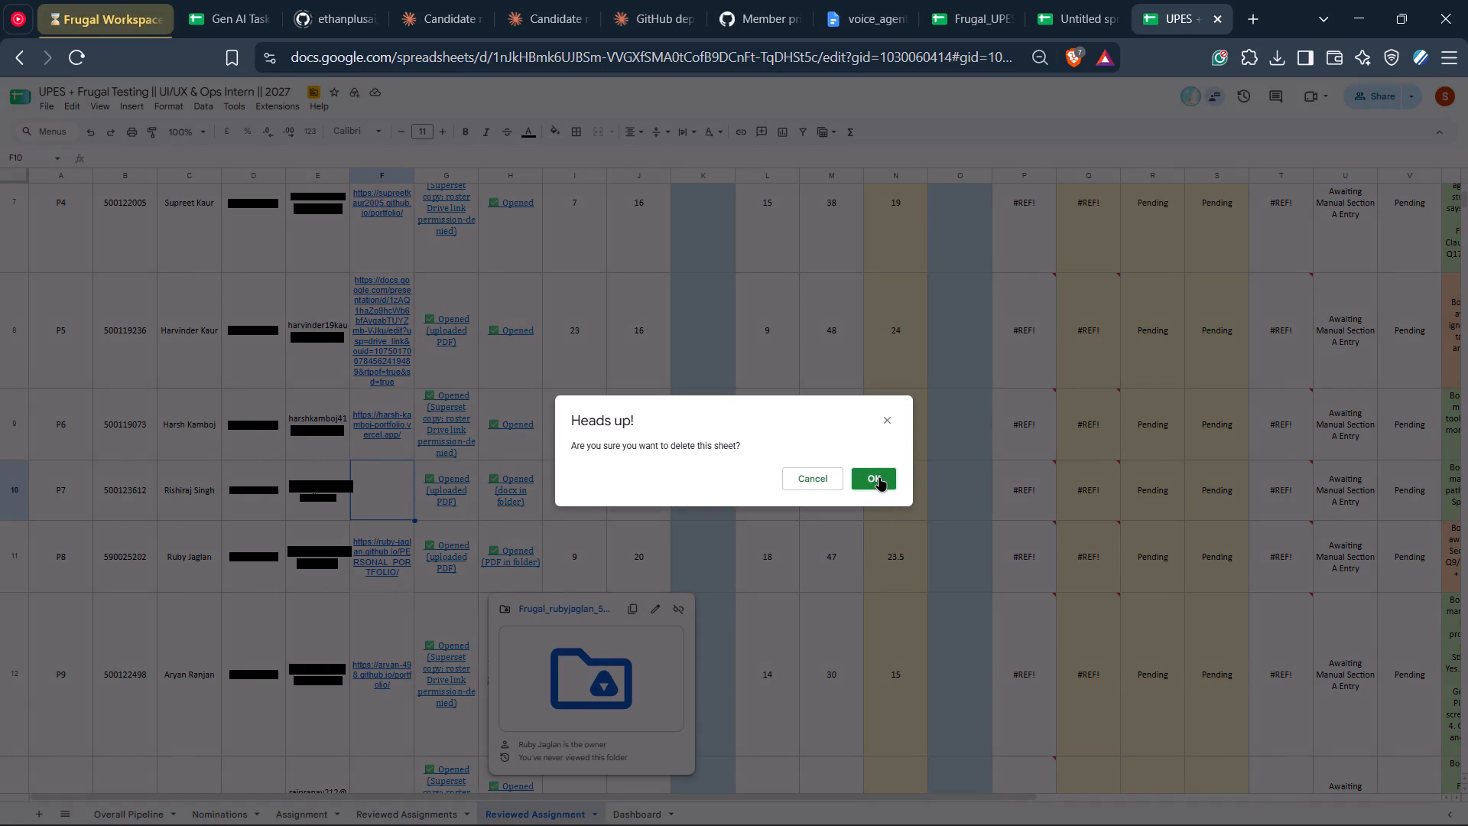
{"action": "left_click", "coordinate": [880, 477]}
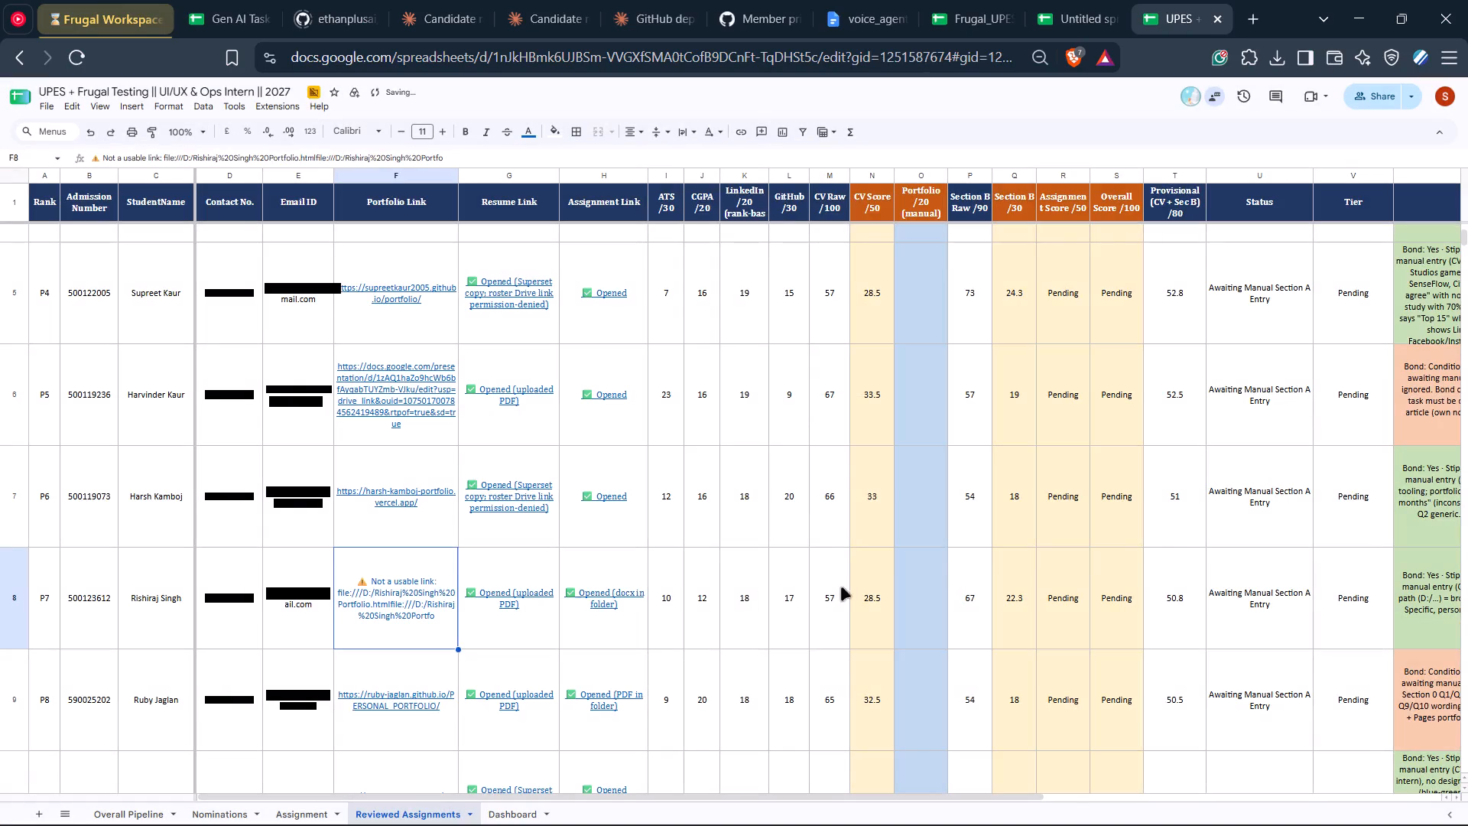
{"action": "left_click", "coordinate": [921, 109]}
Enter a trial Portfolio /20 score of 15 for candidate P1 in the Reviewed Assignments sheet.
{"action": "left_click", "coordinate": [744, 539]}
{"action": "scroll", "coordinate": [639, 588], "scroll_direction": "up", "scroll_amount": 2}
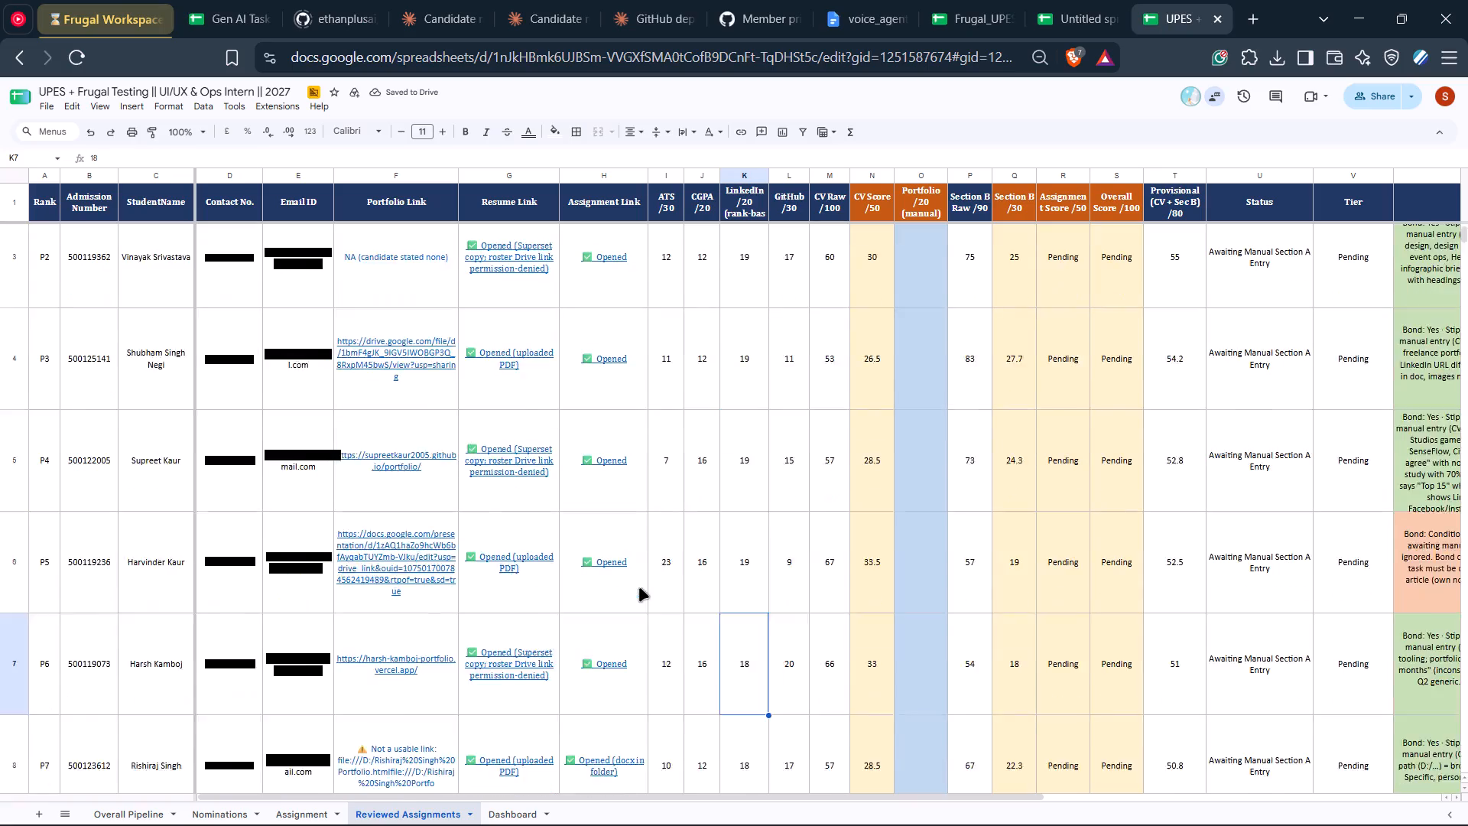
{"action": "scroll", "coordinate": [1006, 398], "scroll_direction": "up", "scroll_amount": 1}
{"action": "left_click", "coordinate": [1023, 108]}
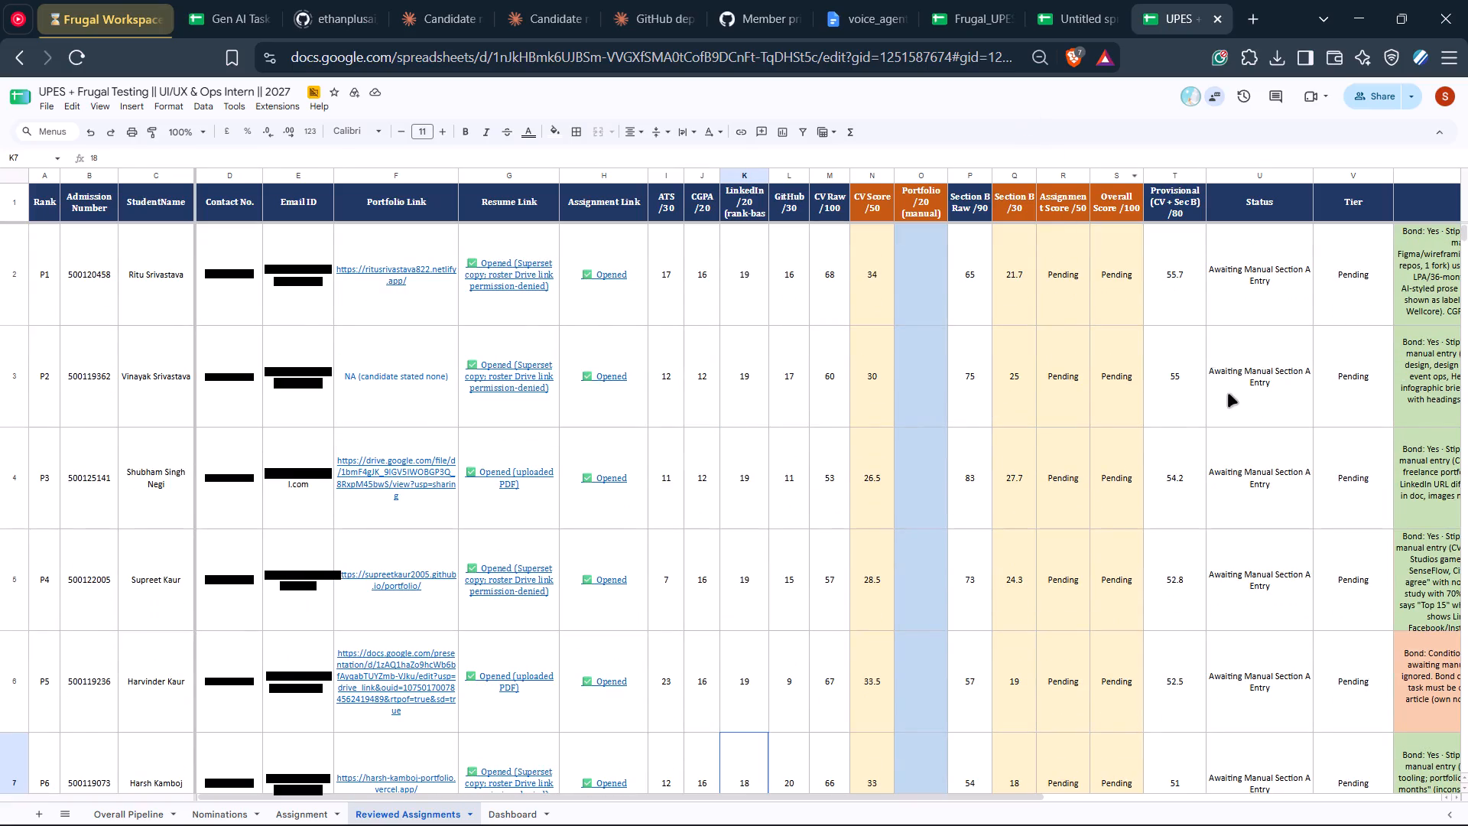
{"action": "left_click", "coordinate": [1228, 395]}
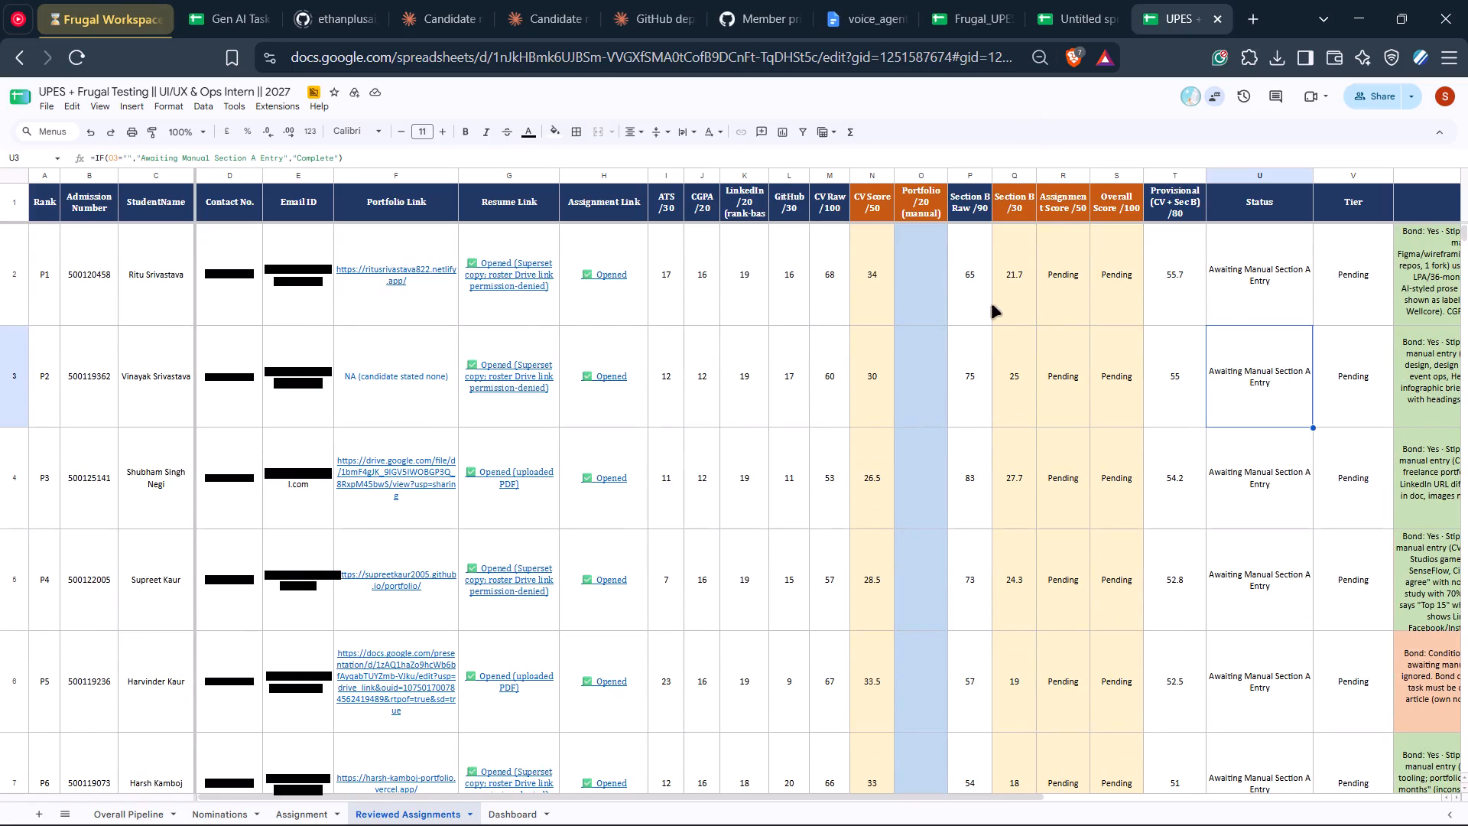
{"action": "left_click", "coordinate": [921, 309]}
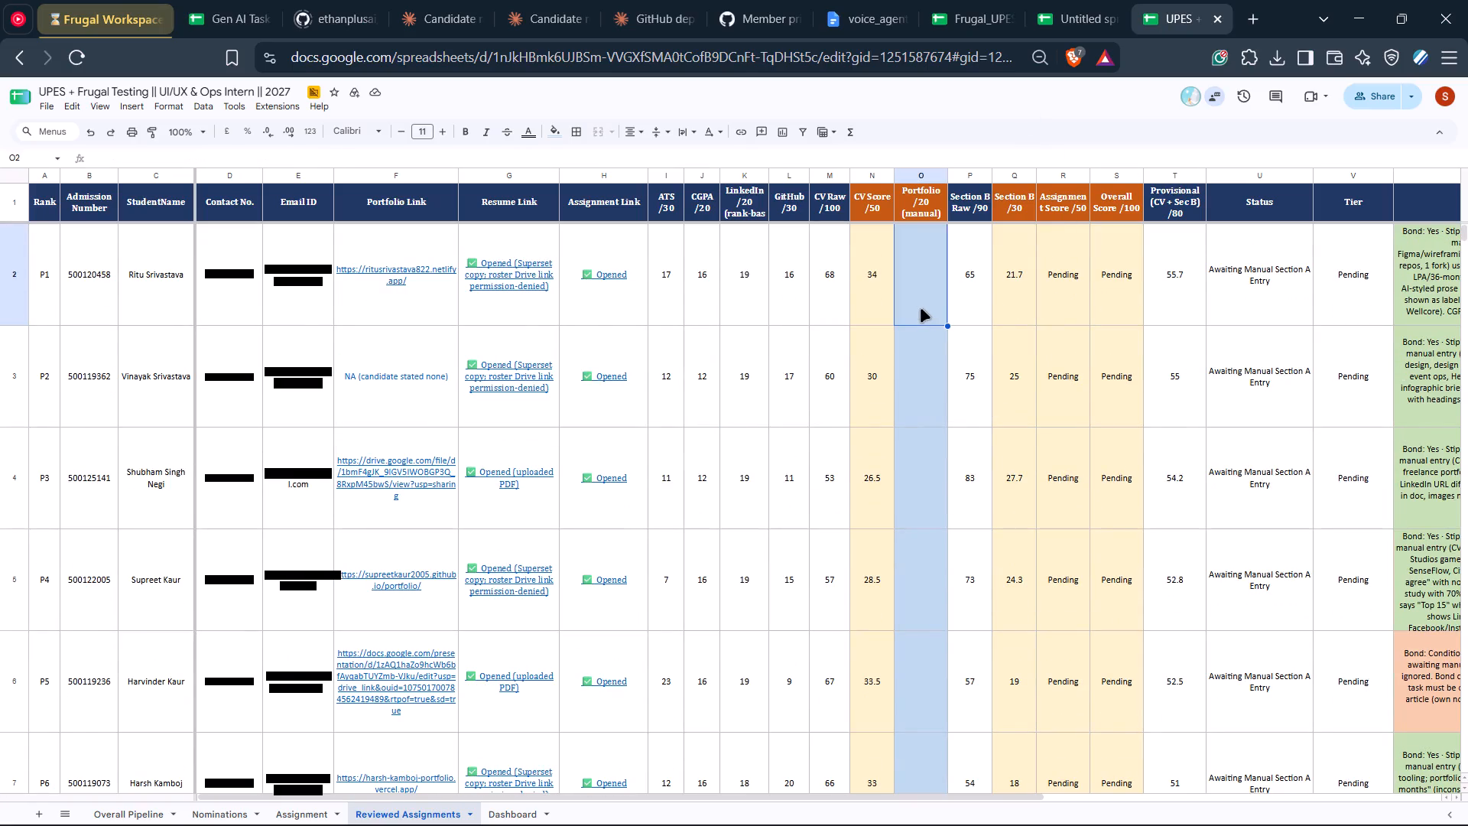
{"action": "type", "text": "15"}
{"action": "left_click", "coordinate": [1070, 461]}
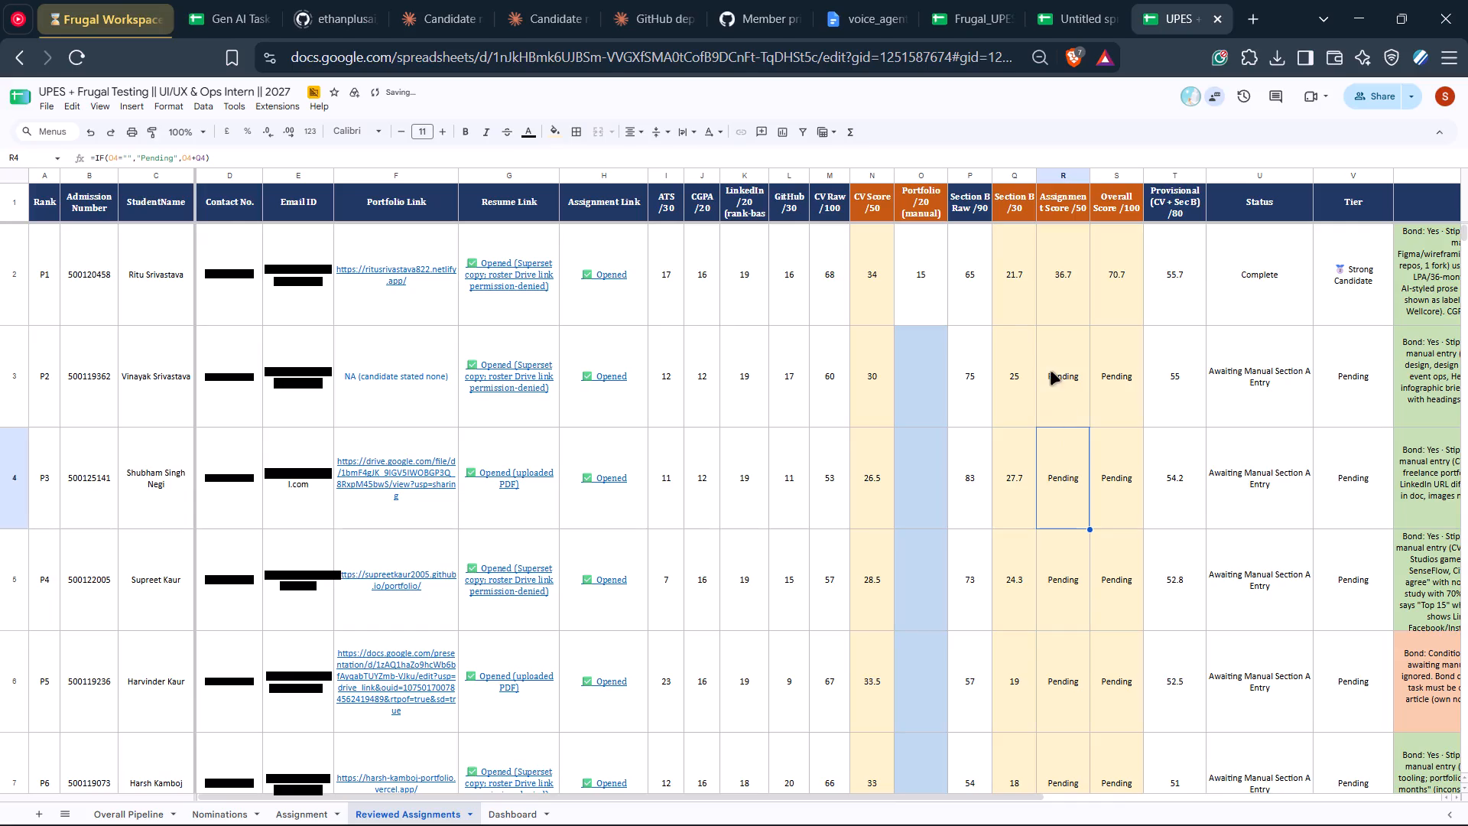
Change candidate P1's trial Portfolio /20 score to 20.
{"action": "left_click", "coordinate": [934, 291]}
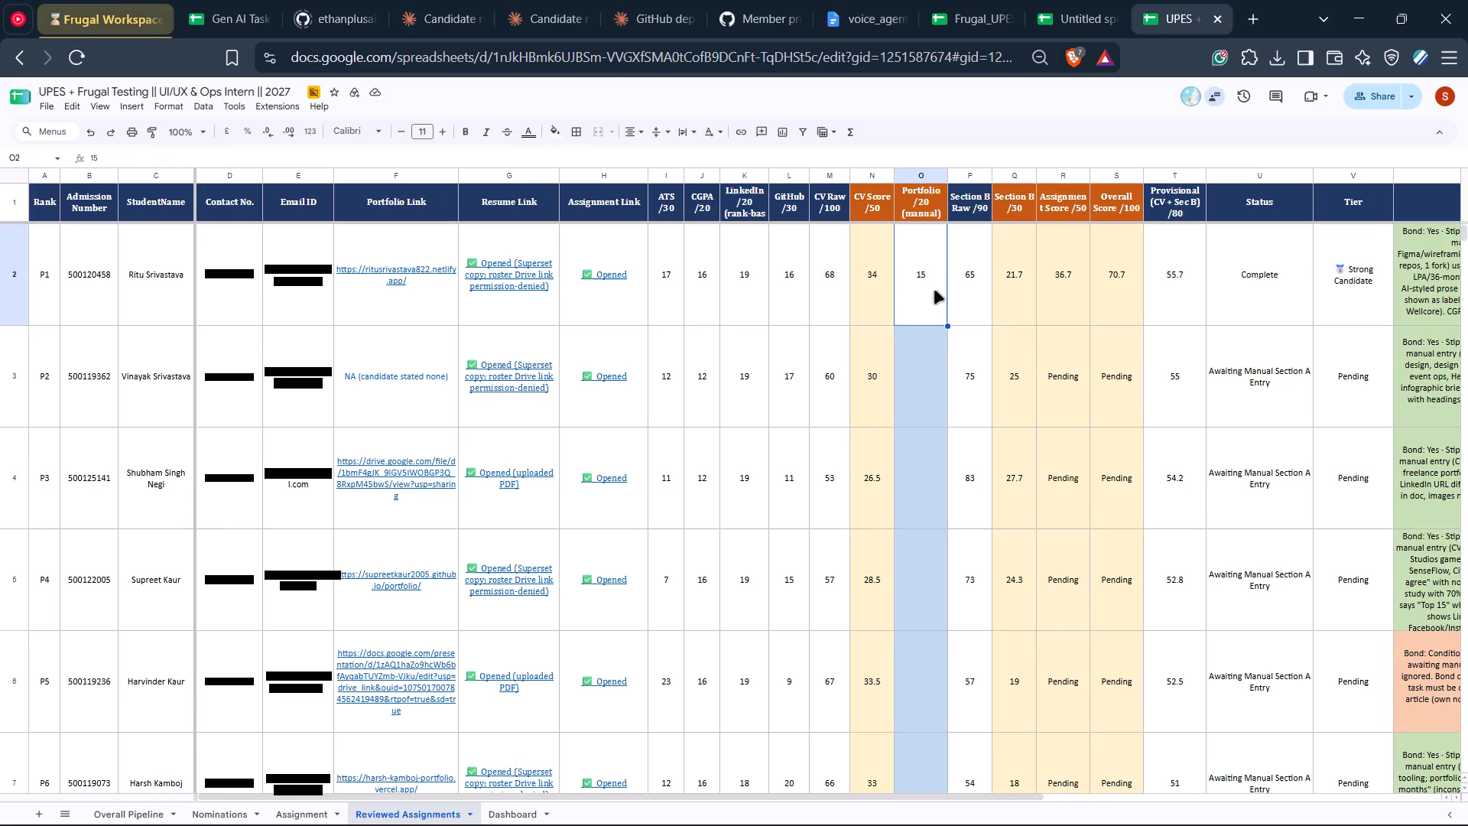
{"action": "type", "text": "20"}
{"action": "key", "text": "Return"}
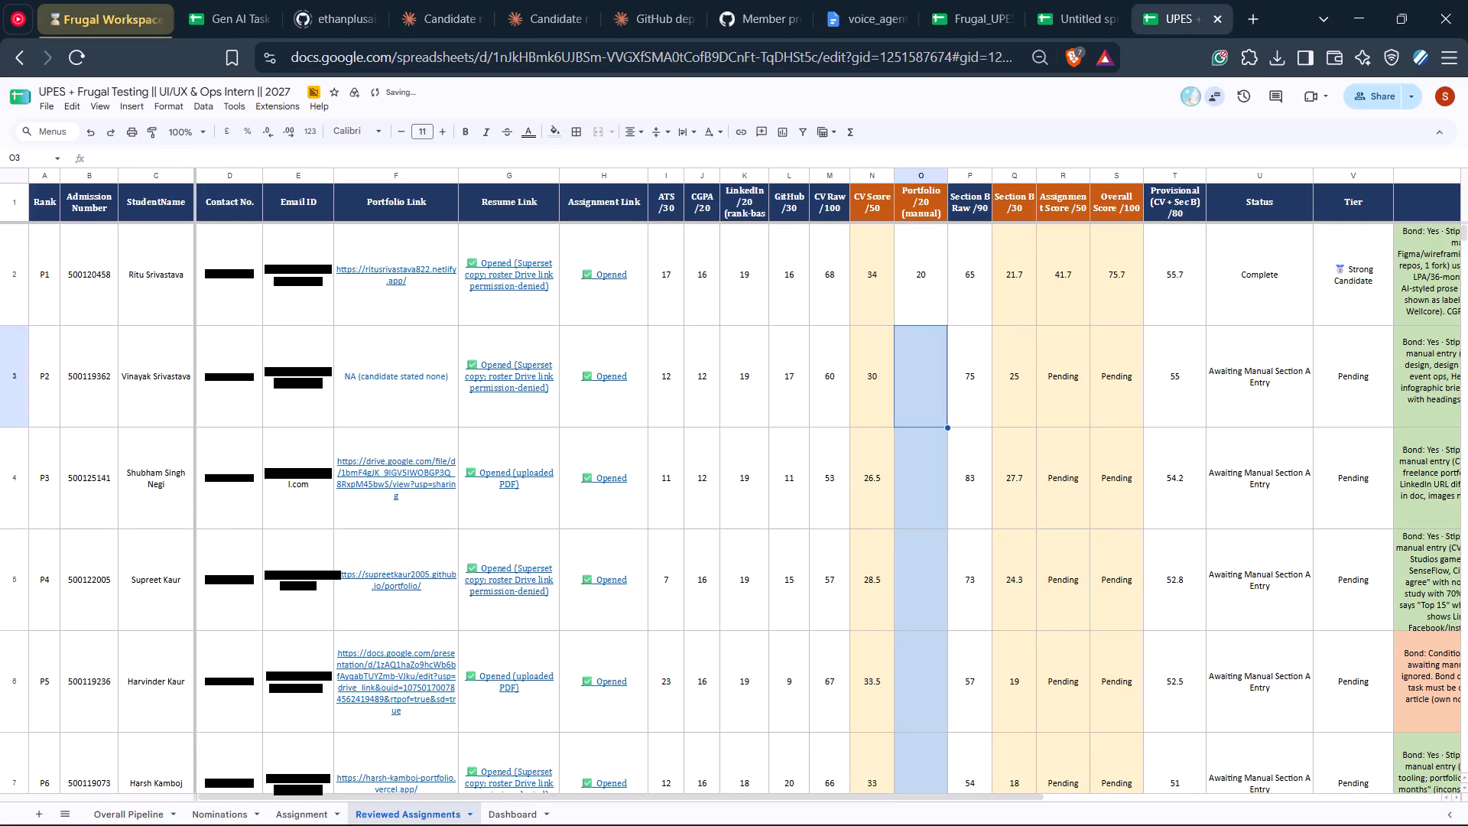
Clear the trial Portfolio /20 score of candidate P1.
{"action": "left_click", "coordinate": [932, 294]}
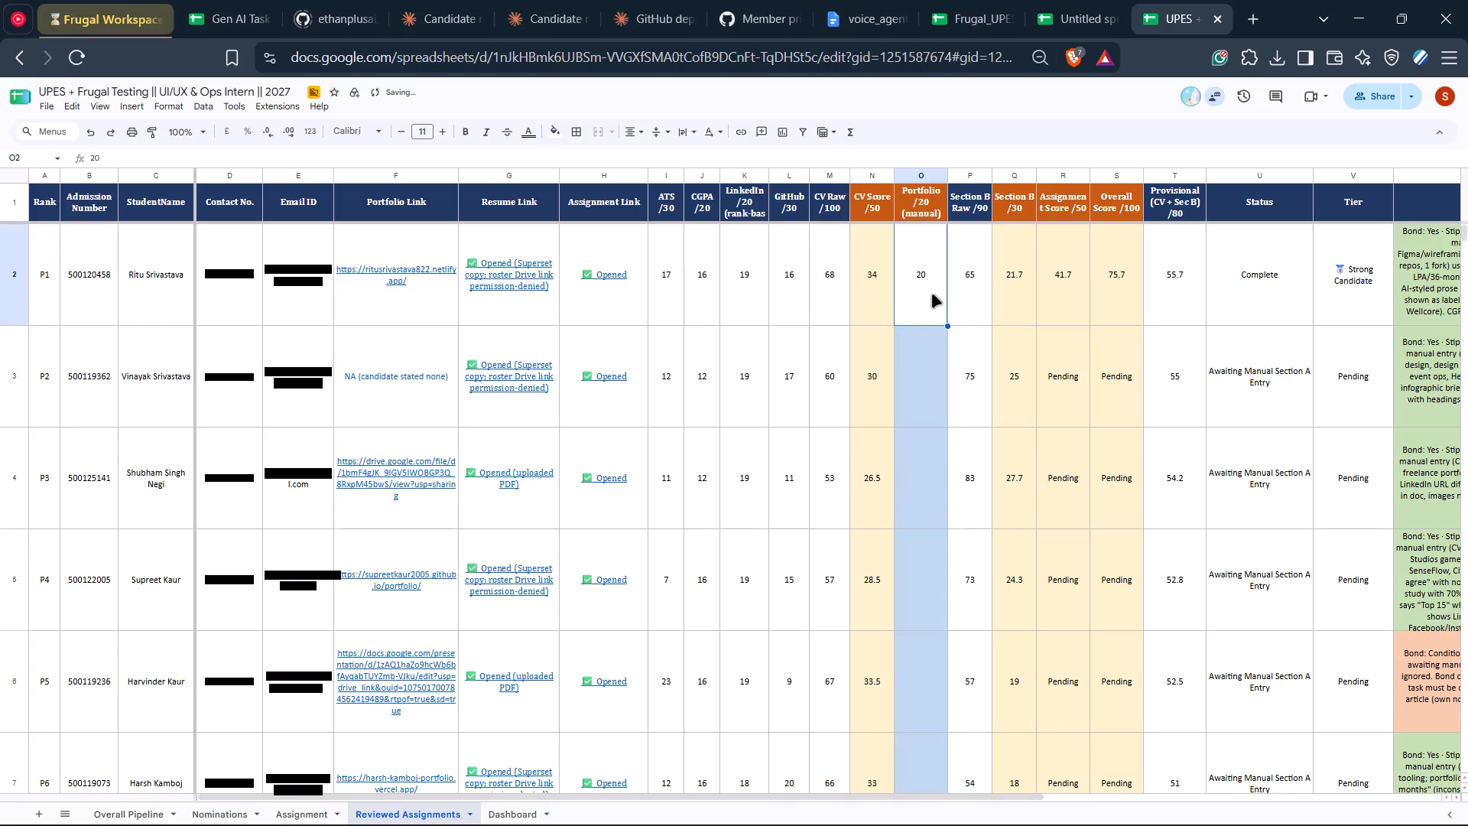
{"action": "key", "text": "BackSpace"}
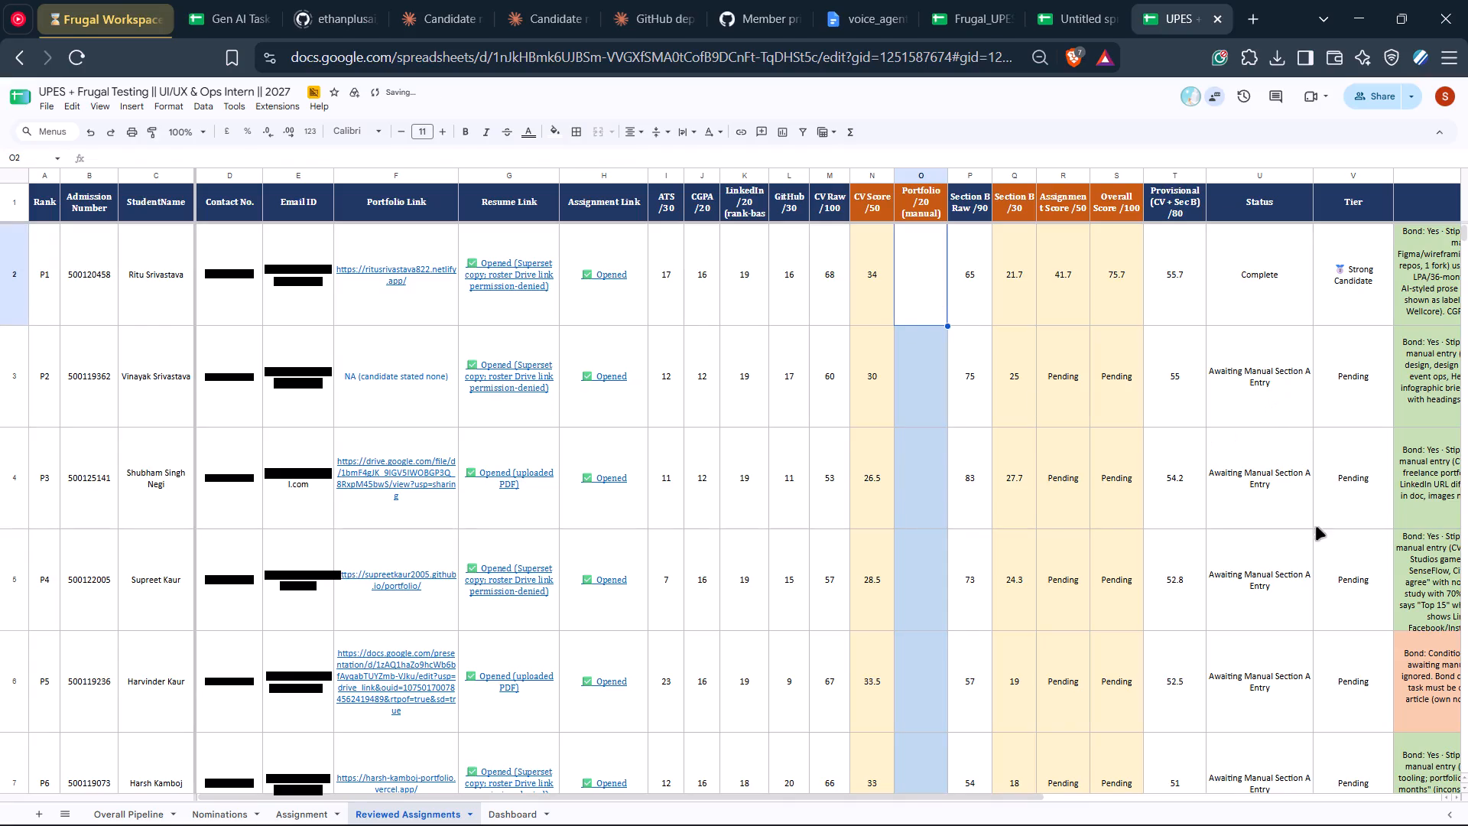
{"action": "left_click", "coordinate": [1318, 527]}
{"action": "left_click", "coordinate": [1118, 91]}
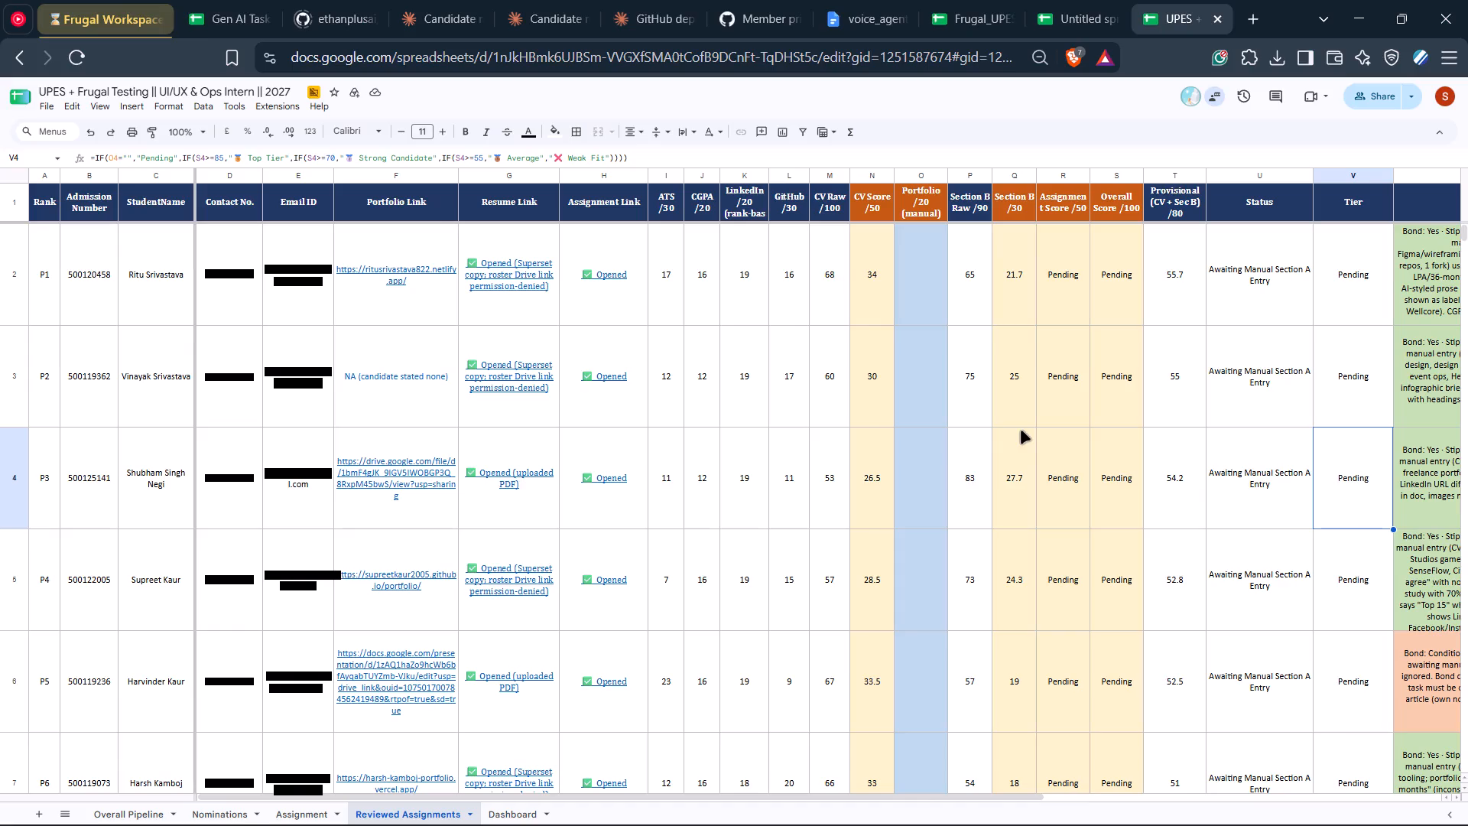
Examine the Section B Raw /90 and Section B /30 scores of the first ranked candidates.
{"action": "left_click", "coordinate": [937, 98]}
{"action": "left_click", "coordinate": [982, 296]}
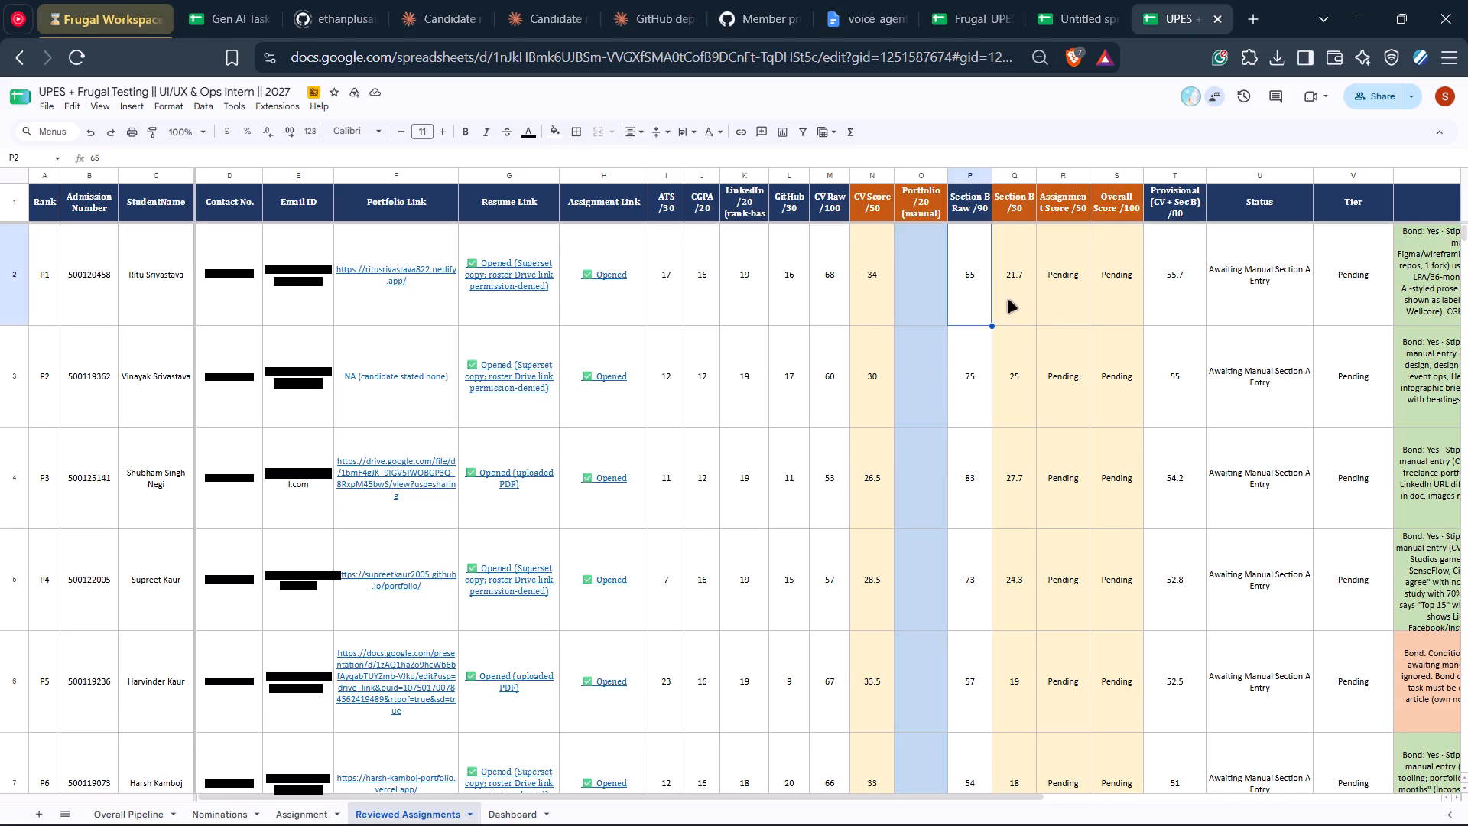
{"action": "left_click", "coordinate": [1010, 300]}
{"action": "left_click", "coordinate": [970, 357]}
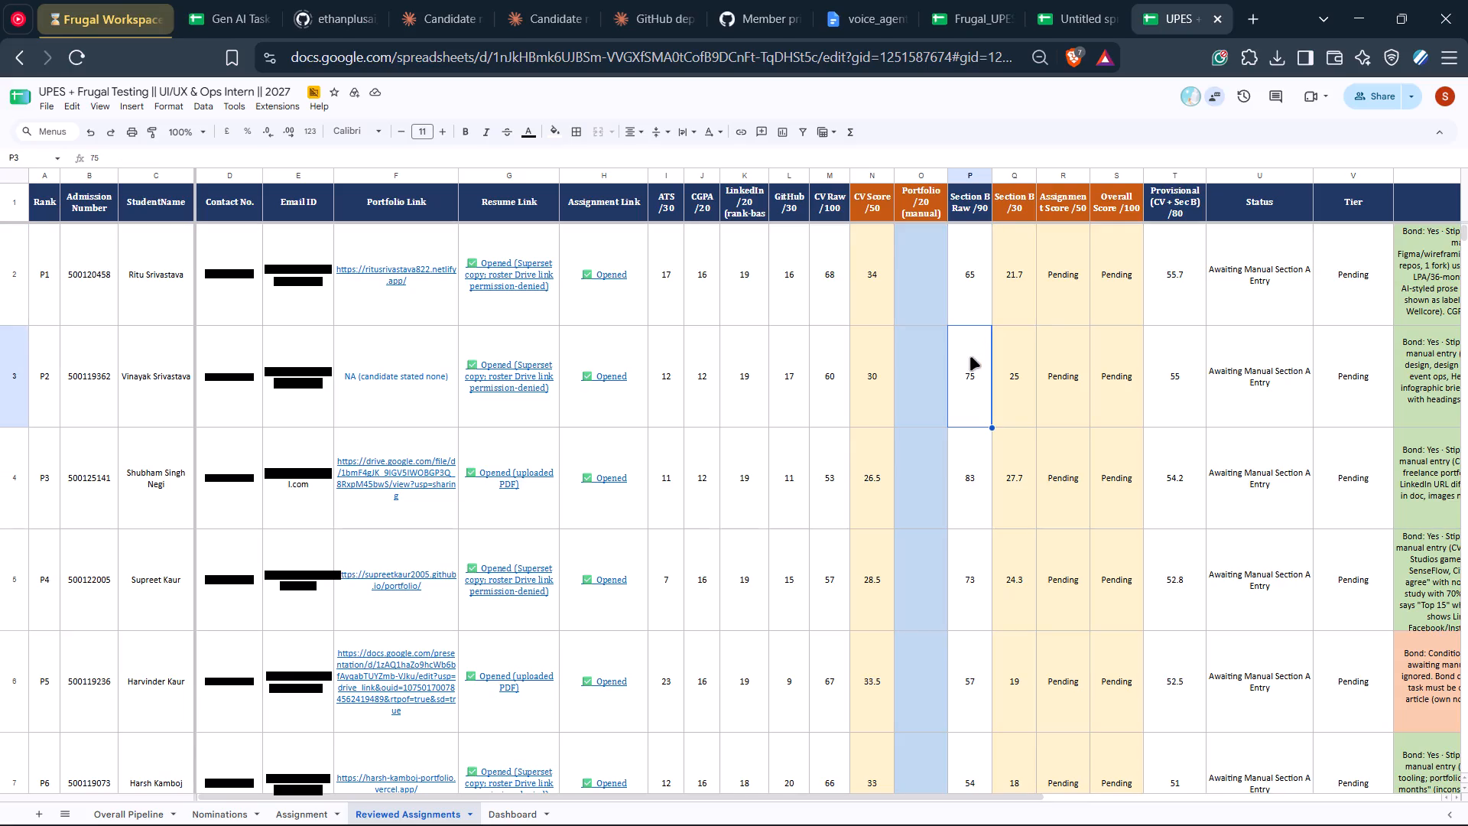
{"action": "scroll", "coordinate": [970, 357], "scroll_direction": "down", "scroll_amount": 2}
{"action": "scroll", "coordinate": [970, 357], "scroll_direction": "up", "scroll_amount": 4}
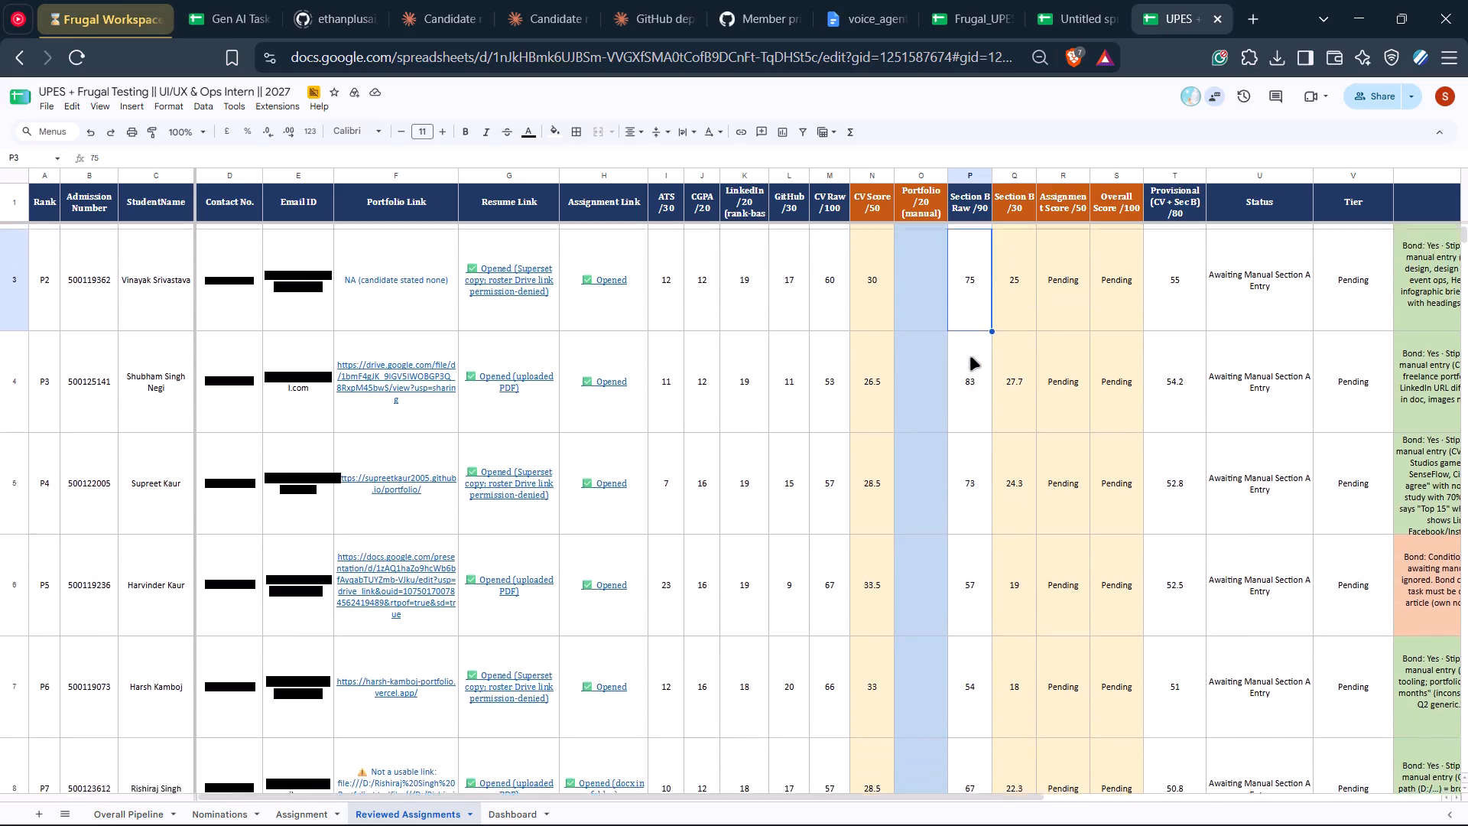
{"action": "scroll", "coordinate": [970, 357], "scroll_direction": "up", "scroll_amount": 2}
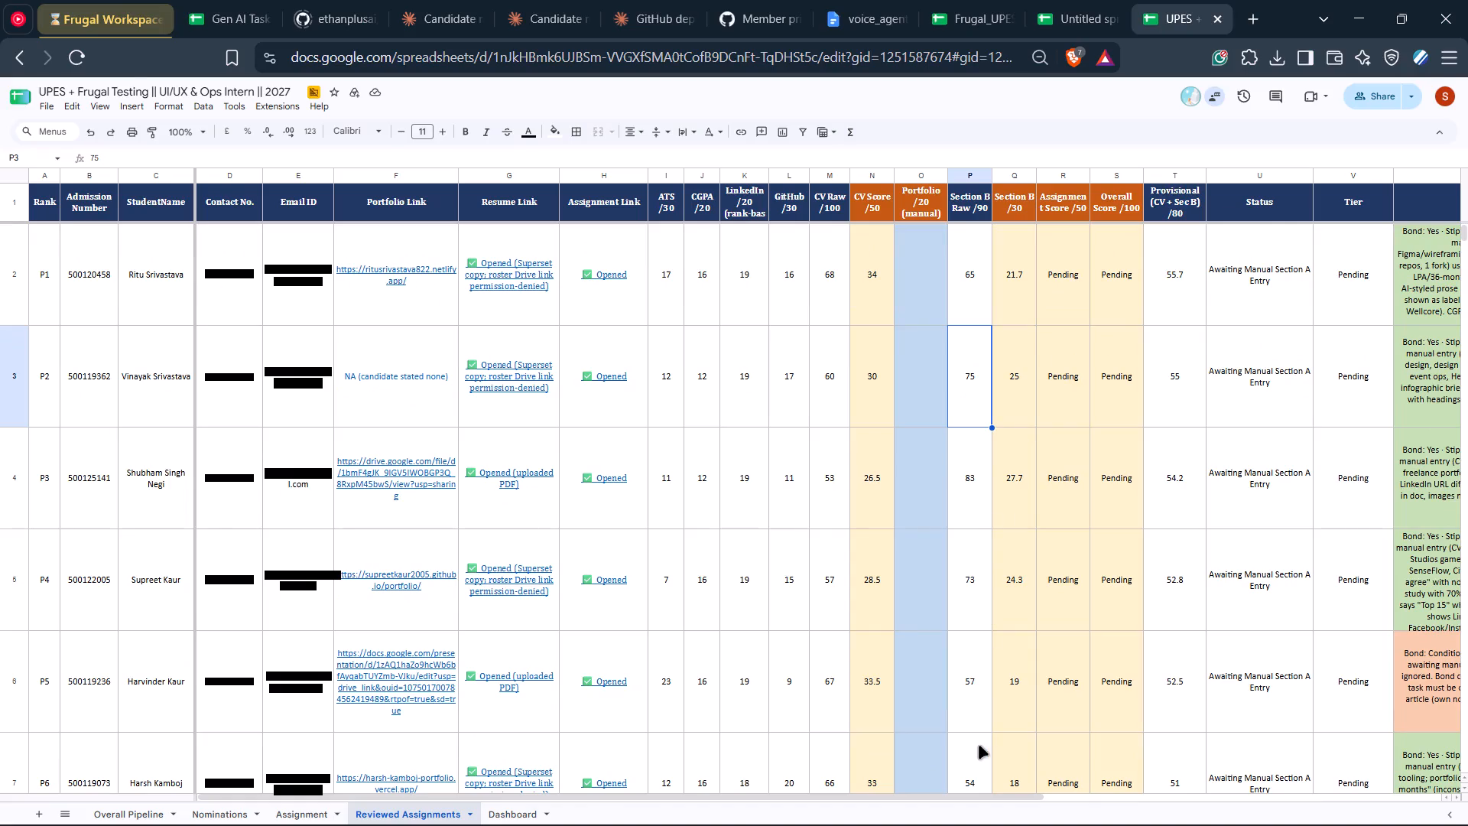
{"action": "scroll", "coordinate": [979, 746], "scroll_direction": "right", "scroll_amount": 2}
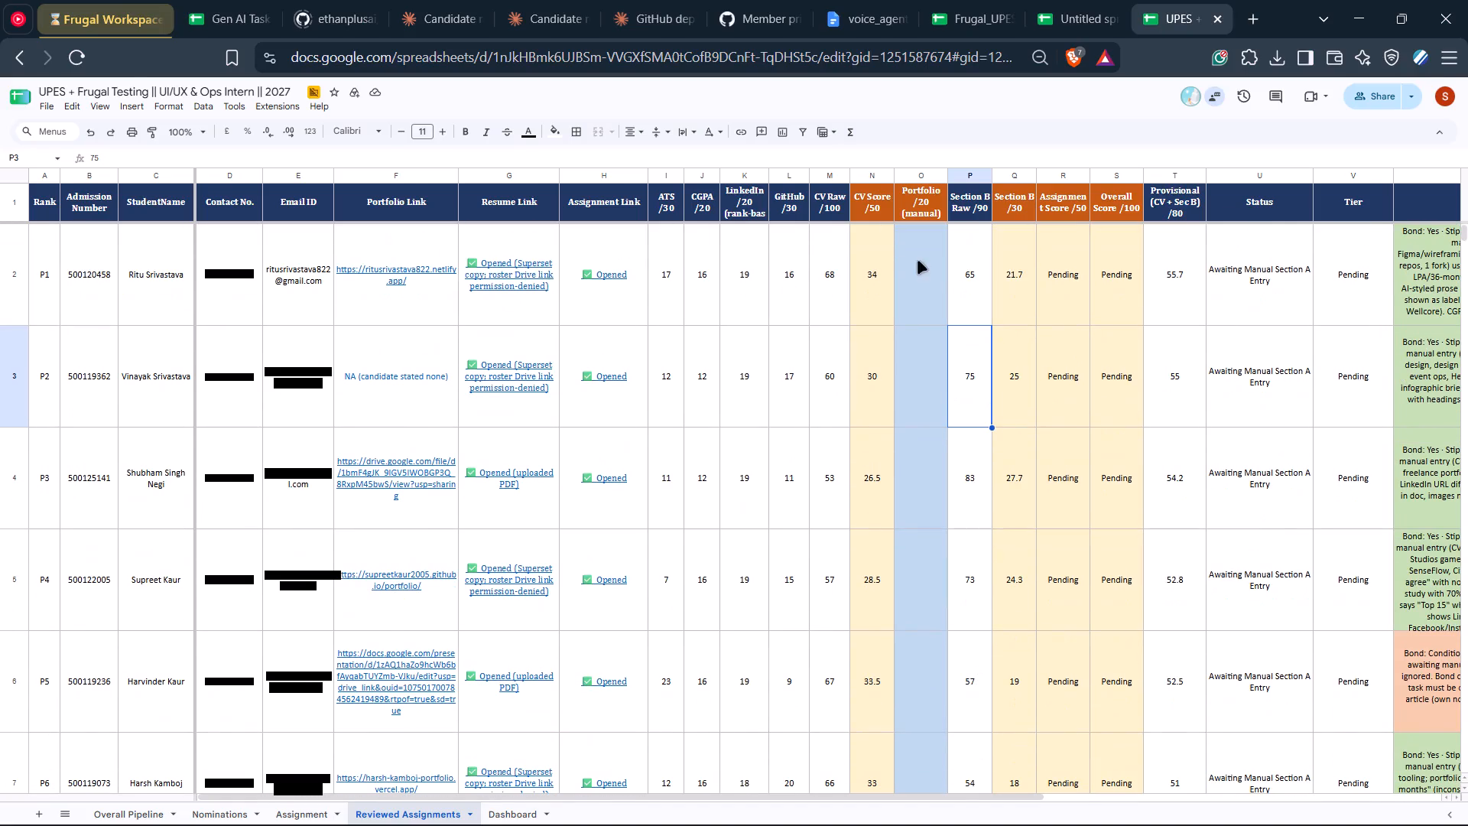
Examine the Section B Raw /90 scores of the top-ranked candidates and the Assignment Score /50 and Status formulas for P1 and P2.
{"action": "scroll", "coordinate": [1033, 616], "scroll_direction": "down", "scroll_amount": 1}
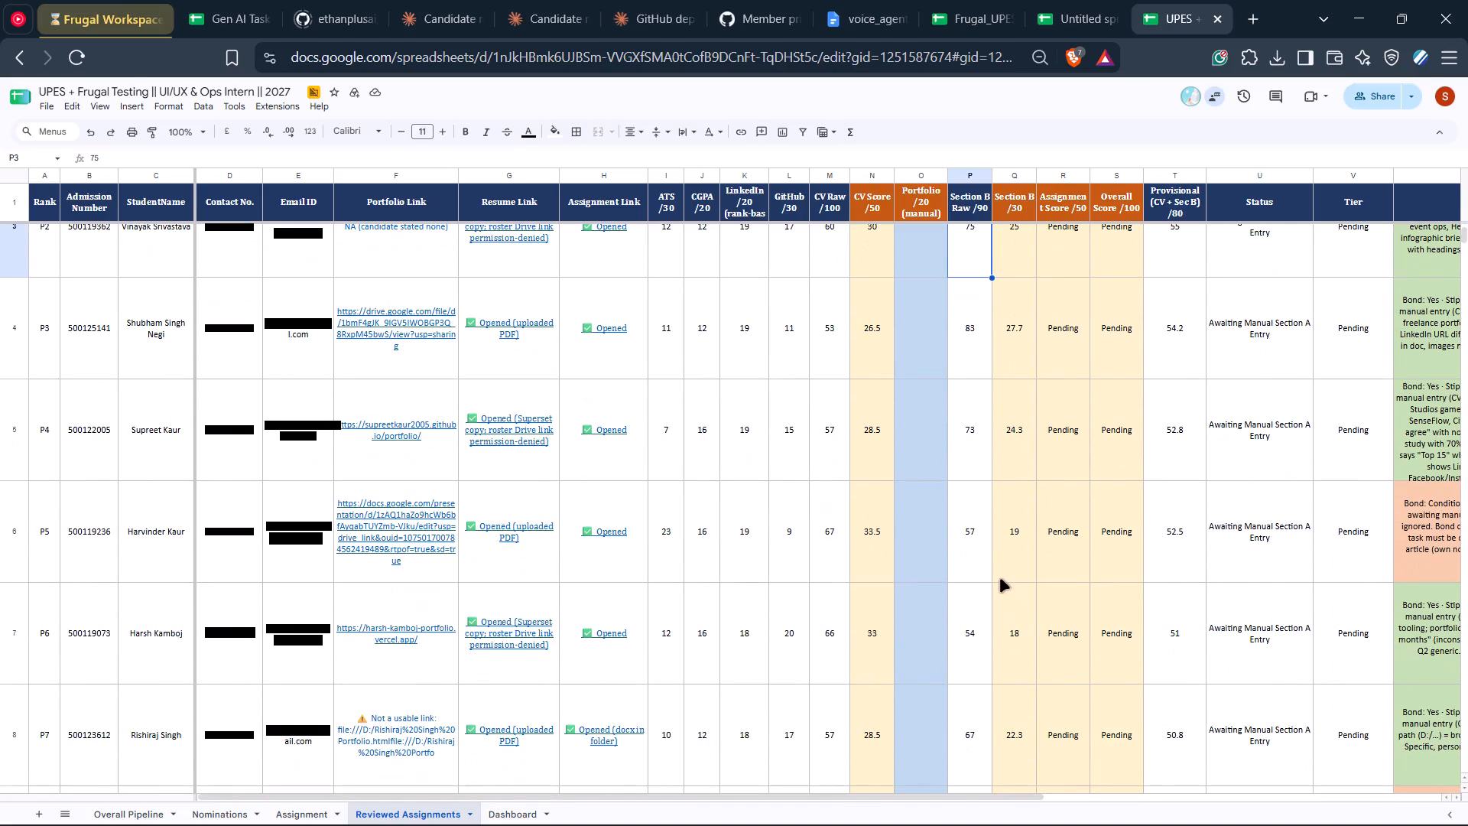
{"action": "left_click", "coordinate": [969, 550]}
{"action": "scroll", "coordinate": [969, 550], "scroll_direction": "up", "scroll_amount": 6}
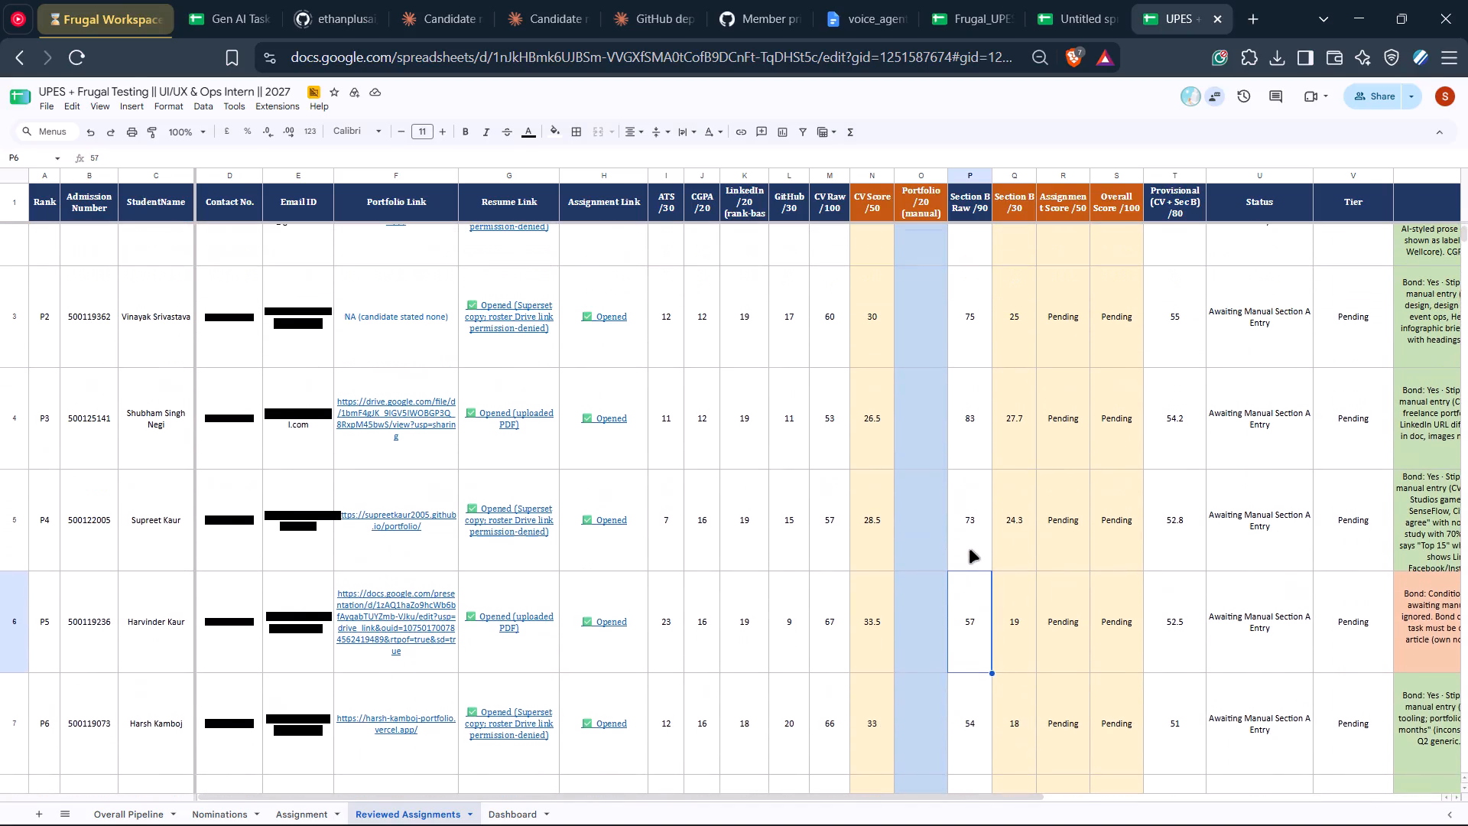
{"action": "scroll", "coordinate": [969, 550], "scroll_direction": "up", "scroll_amount": 1}
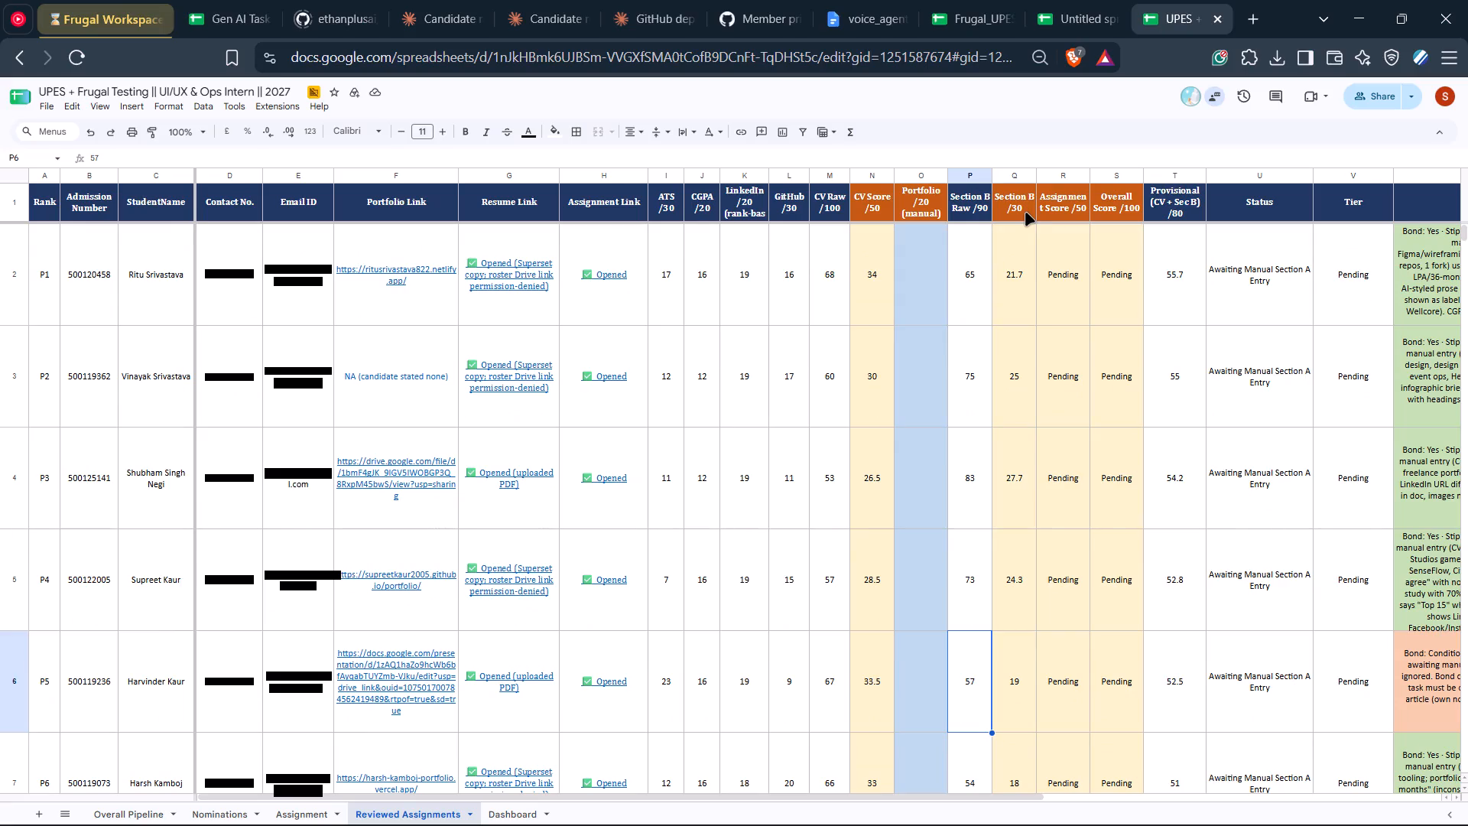
{"action": "left_click", "coordinate": [983, 267]}
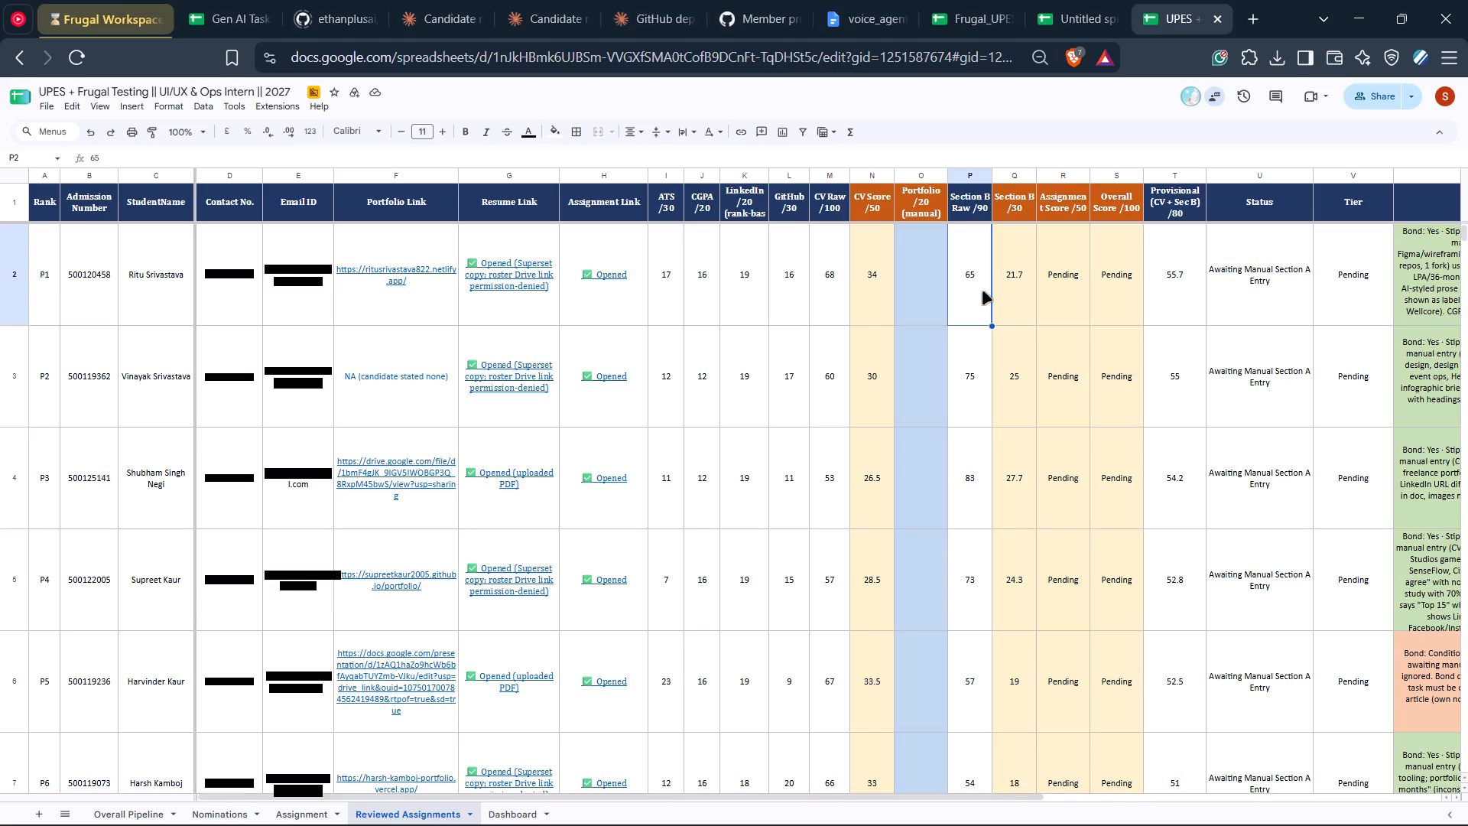
{"action": "left_click", "coordinate": [932, 95]}
{"action": "left_click", "coordinate": [1039, 350]}
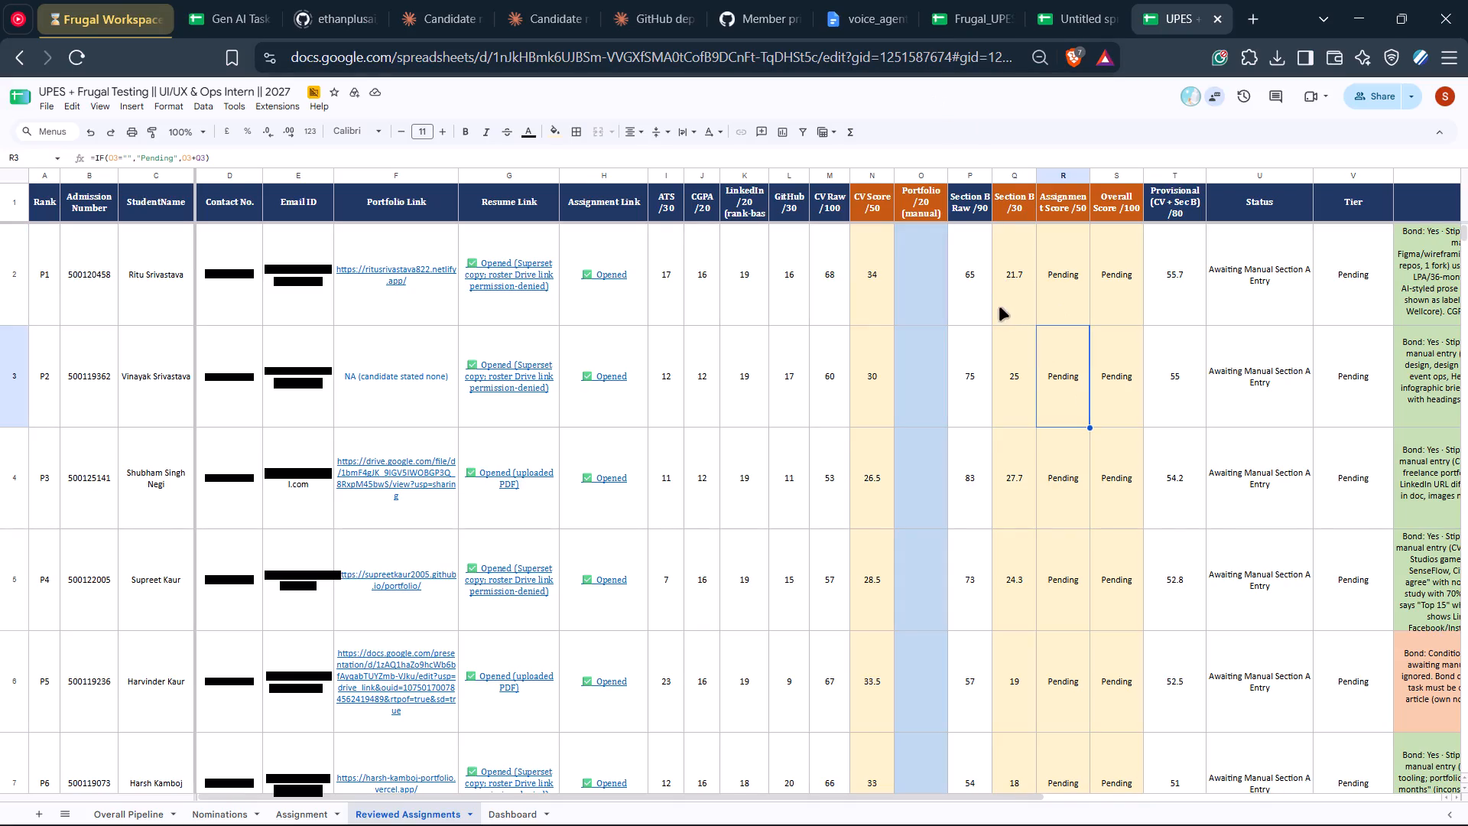
{"action": "left_click", "coordinate": [987, 298]}
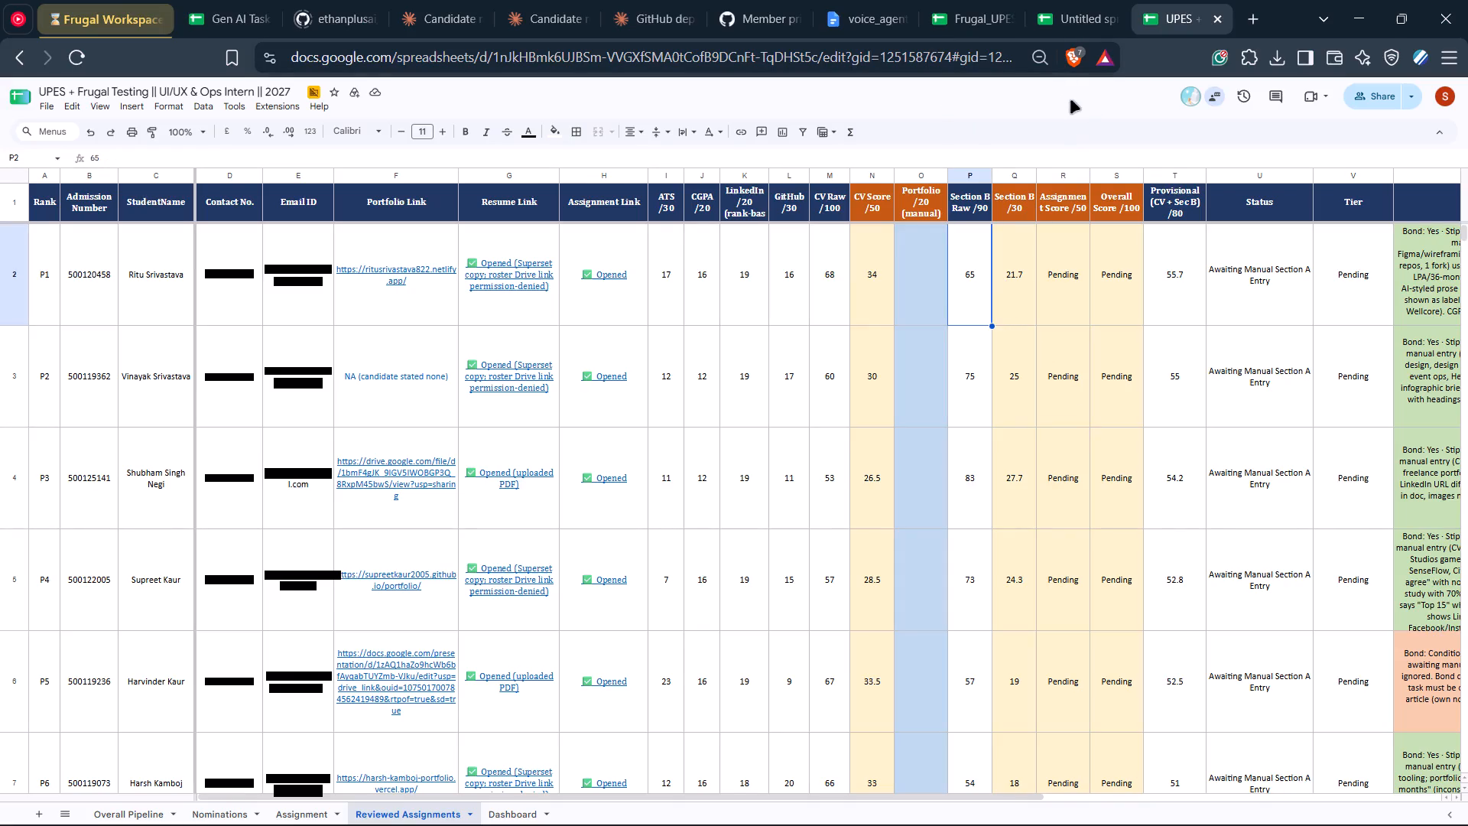
{"action": "left_click", "coordinate": [1070, 100]}
{"action": "left_click", "coordinate": [1045, 298]}
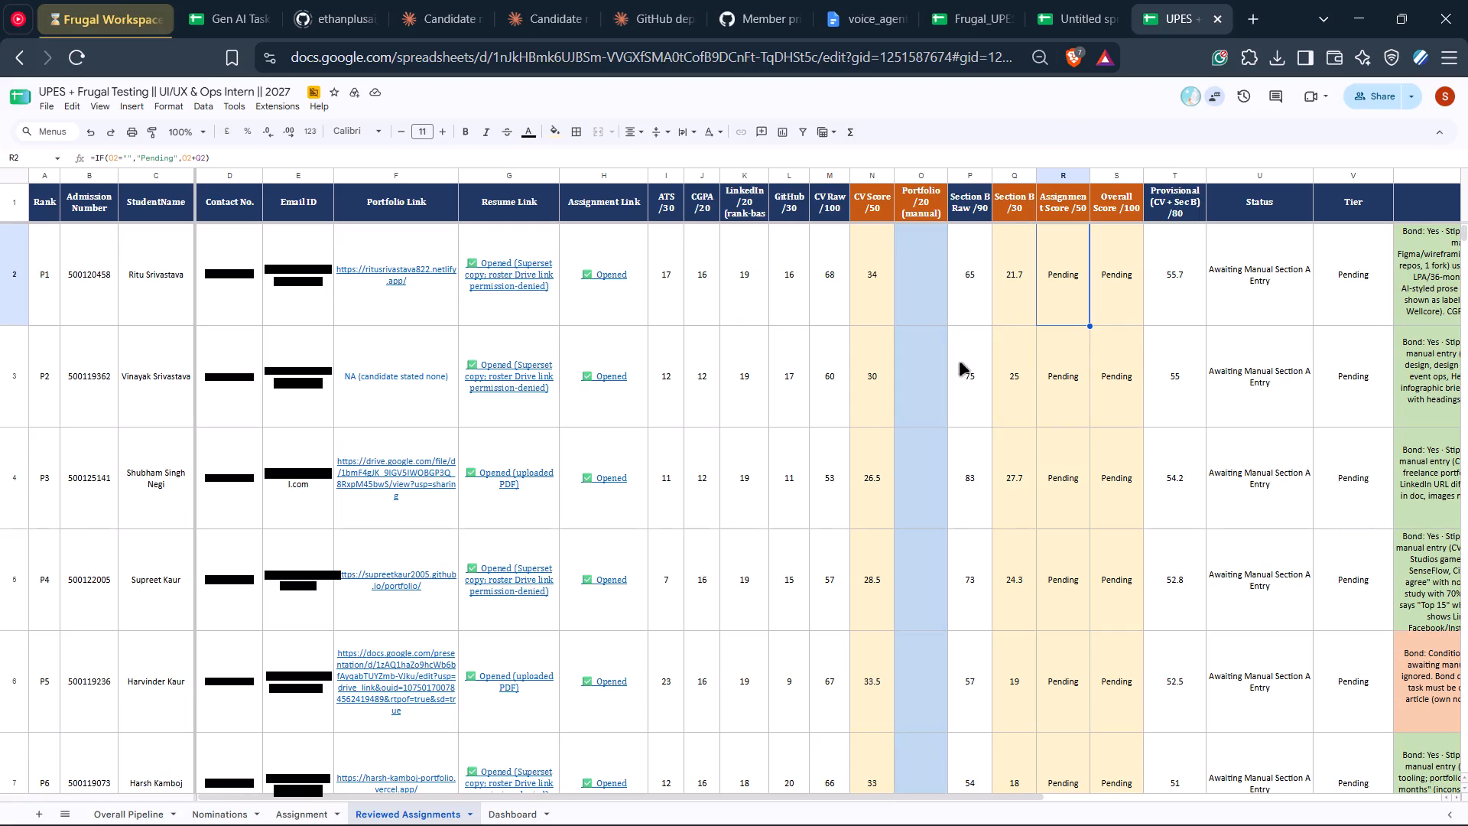
{"action": "left_click", "coordinate": [986, 304]}
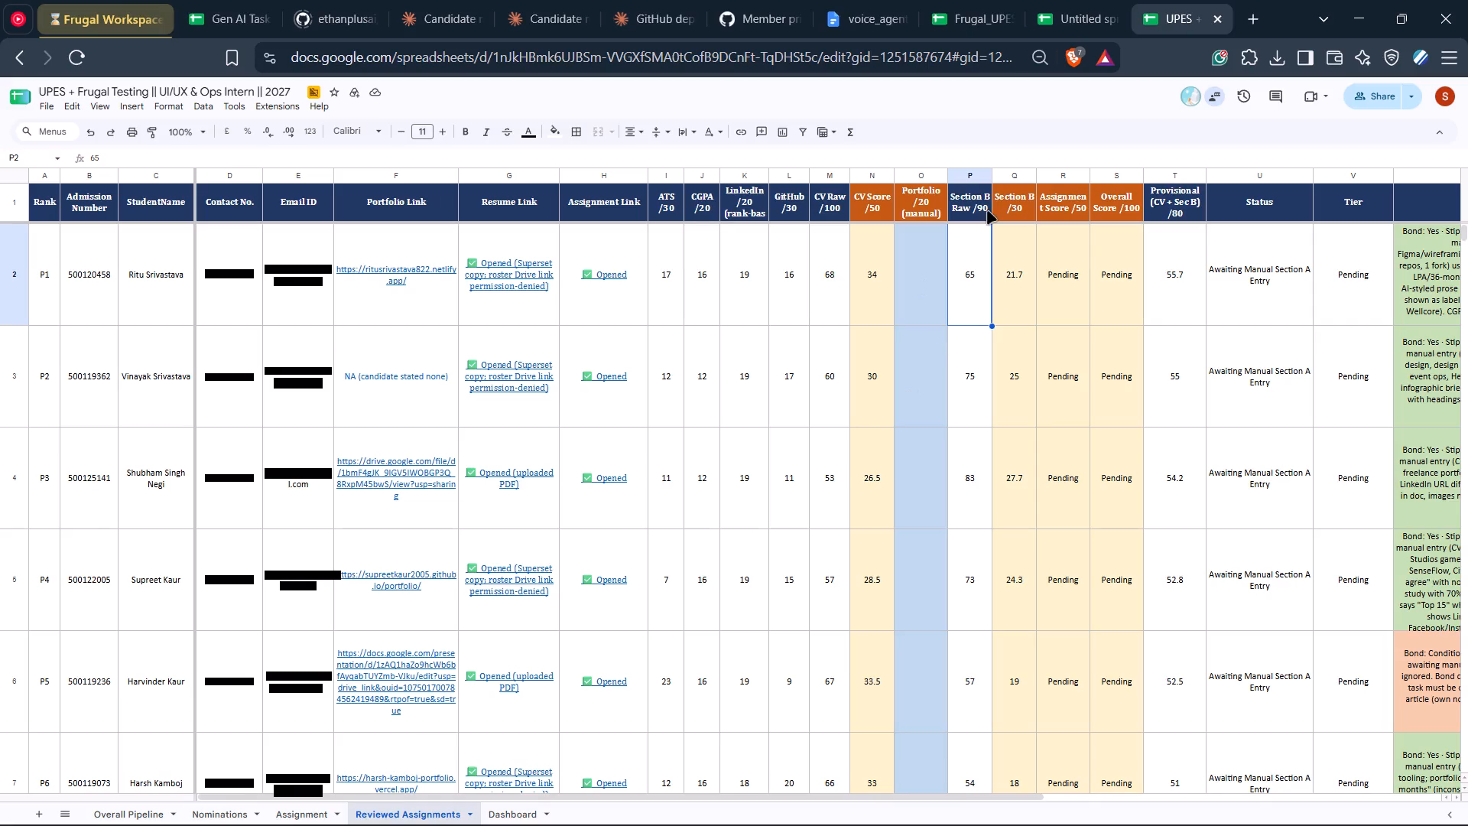
{"action": "left_click", "coordinate": [913, 99]}
{"action": "left_click", "coordinate": [1078, 89]}
{"action": "left_click", "coordinate": [1107, 363]}
{"action": "left_click", "coordinate": [1204, 395]}
{"action": "left_click", "coordinate": [1269, 400]}
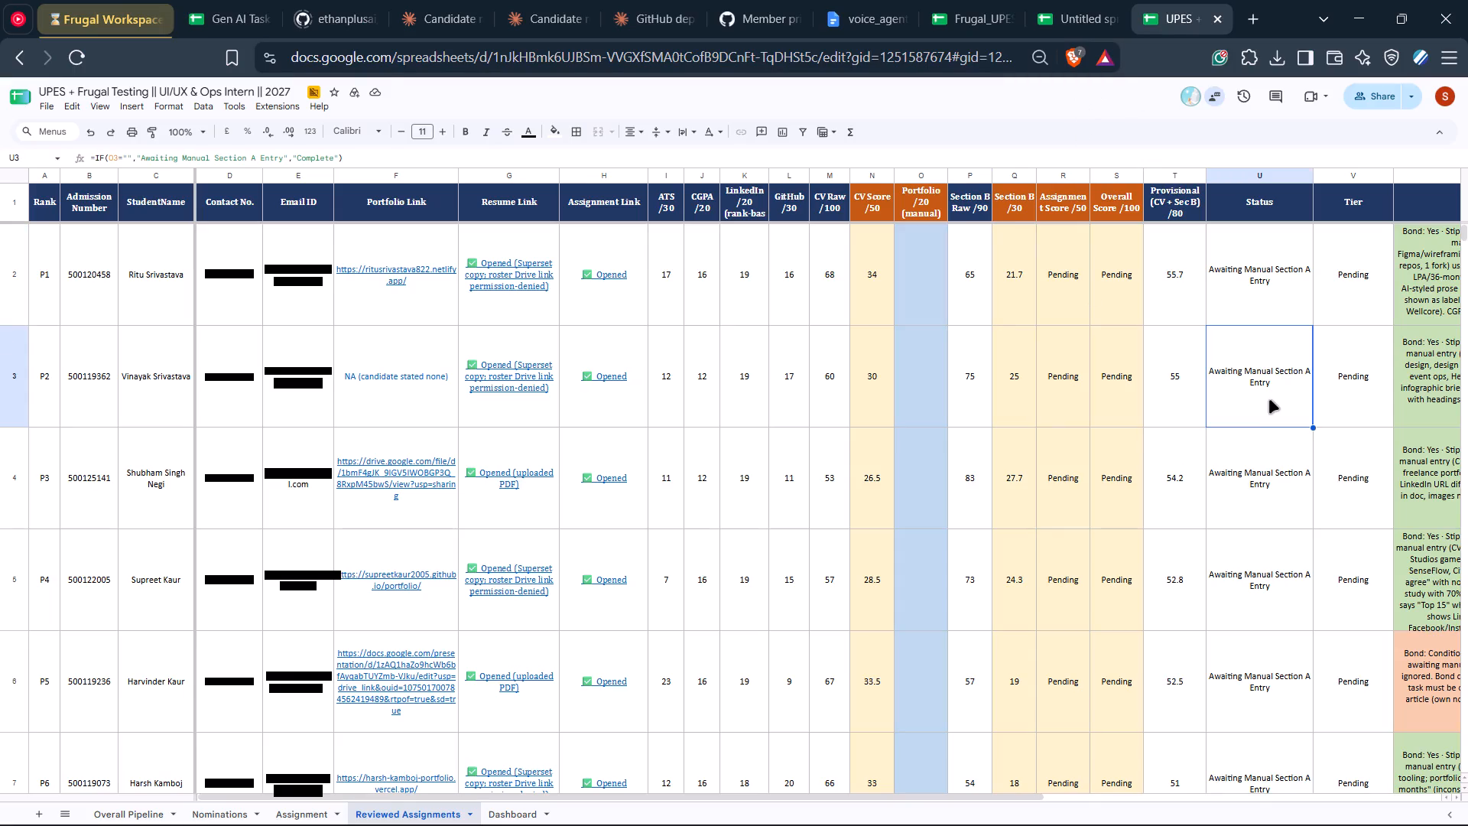
{"action": "left_click", "coordinate": [978, 86]}
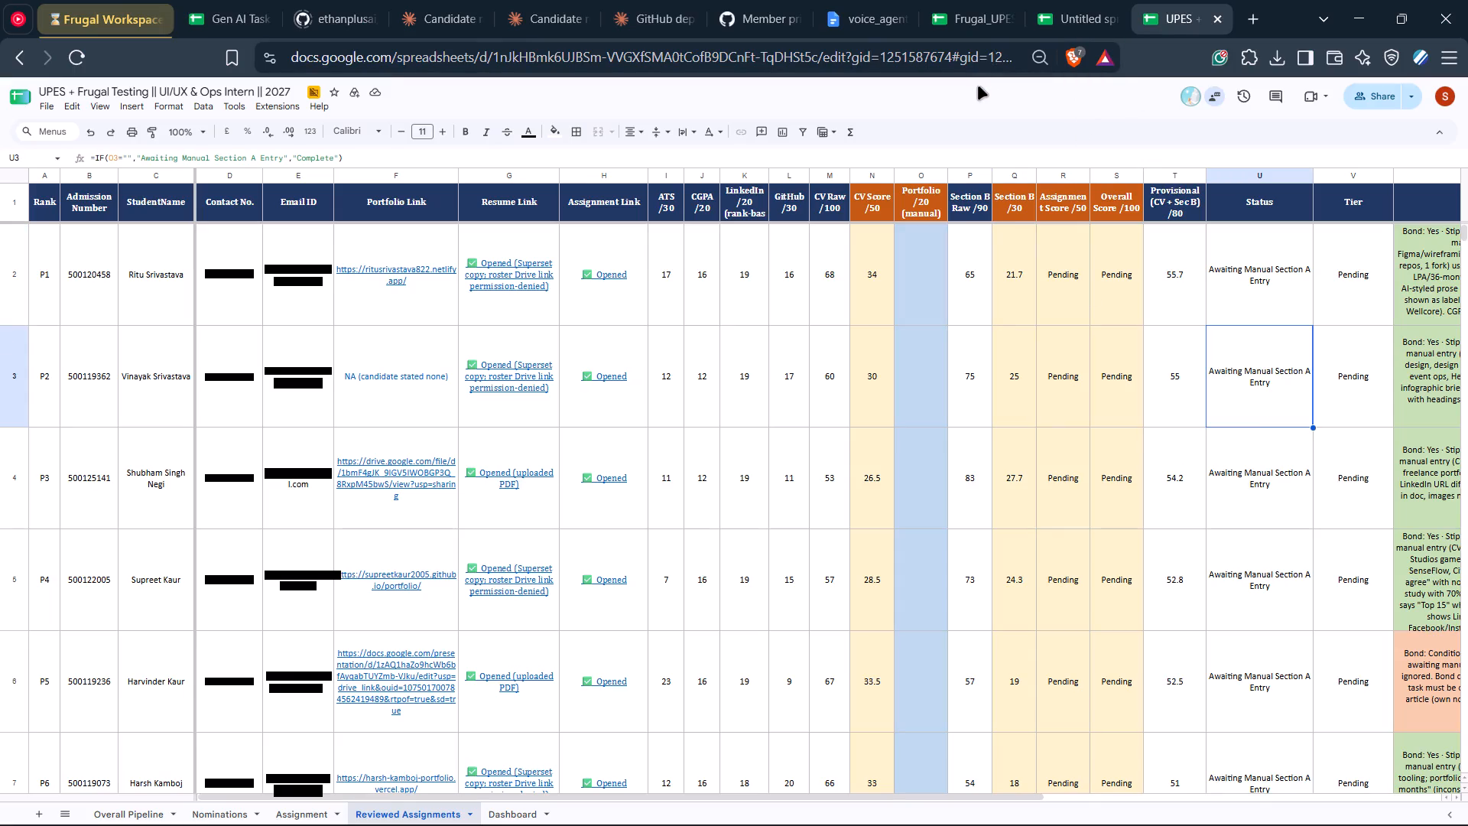
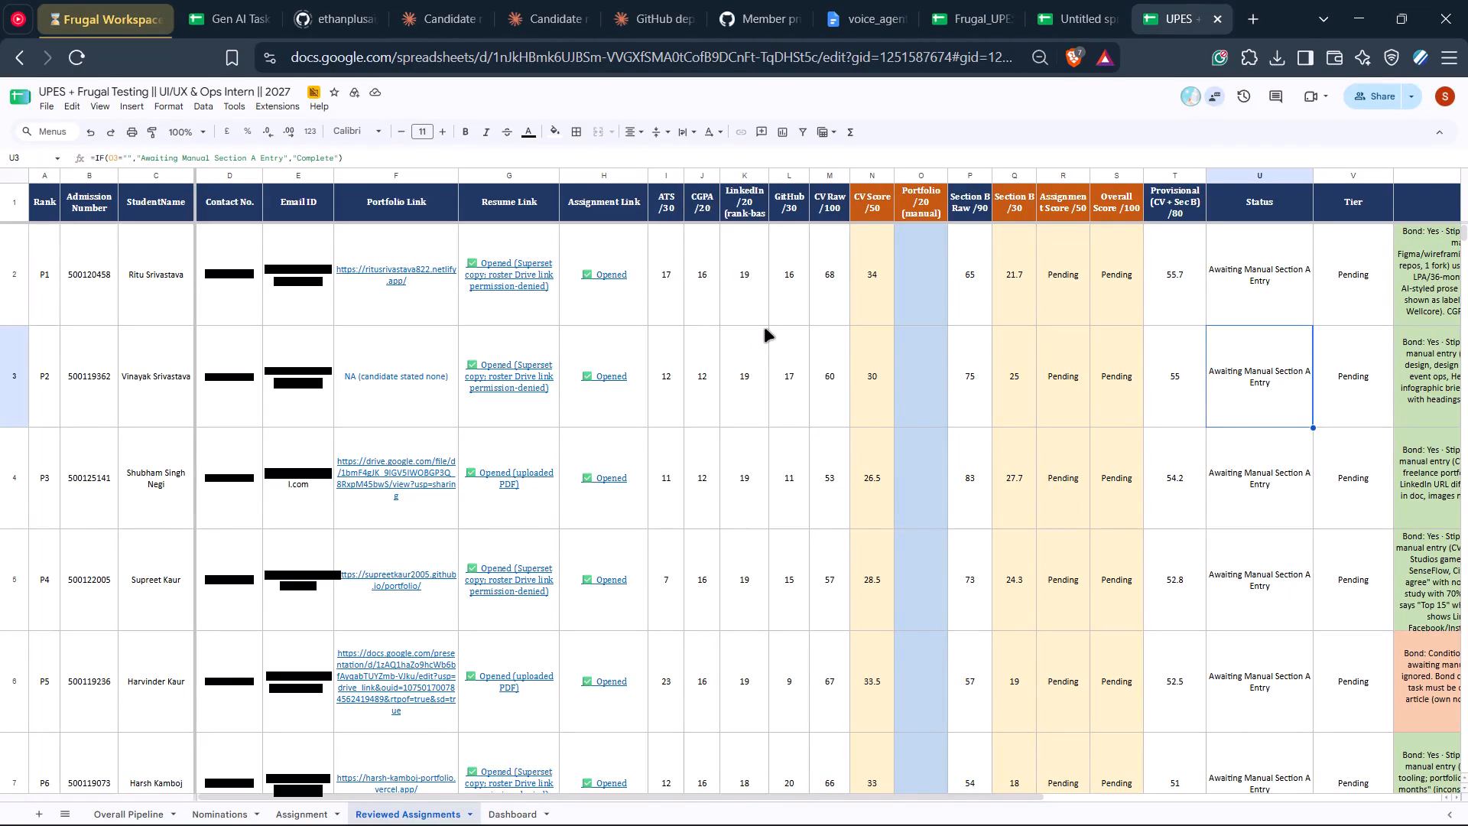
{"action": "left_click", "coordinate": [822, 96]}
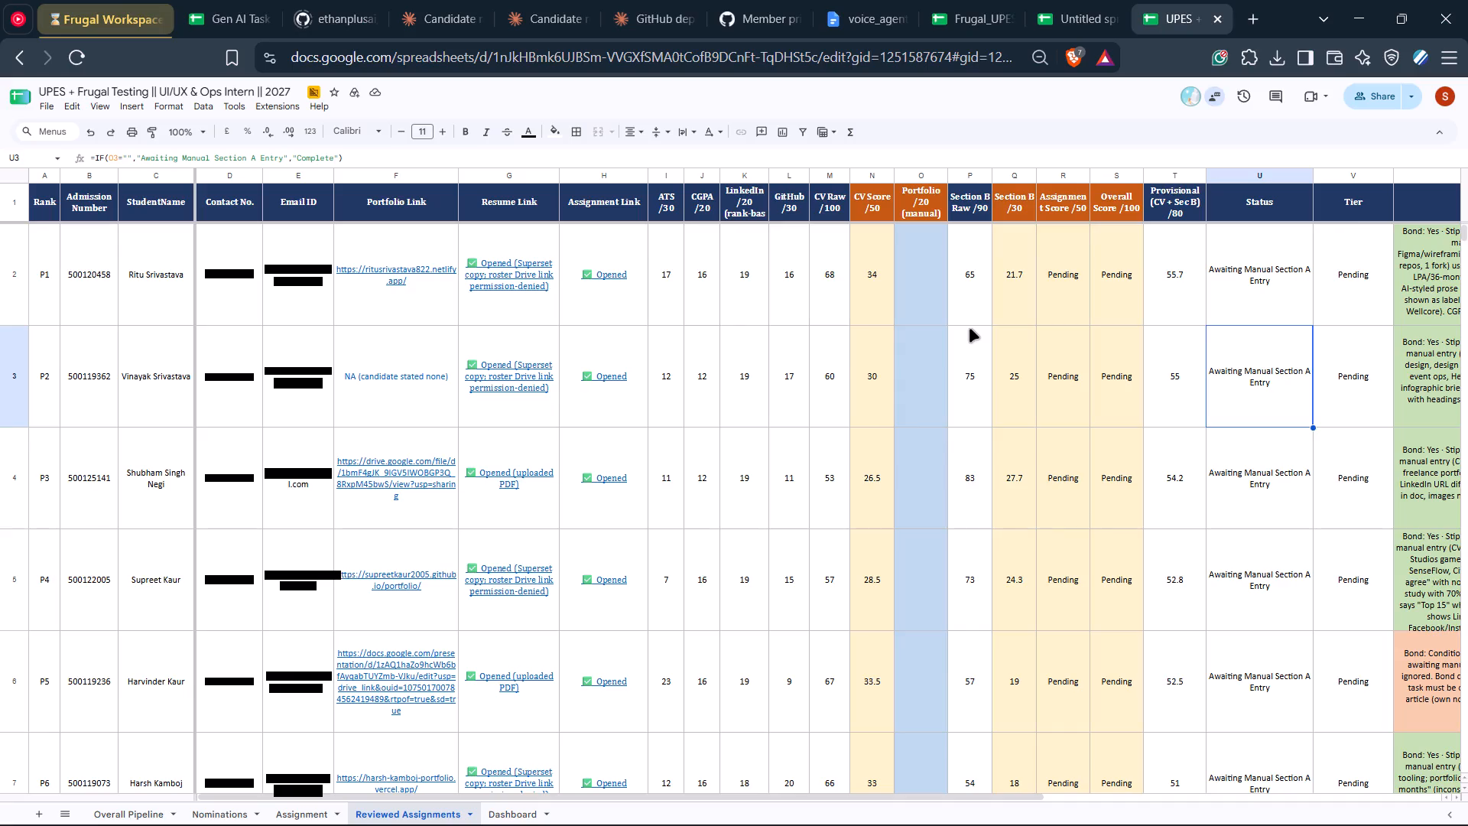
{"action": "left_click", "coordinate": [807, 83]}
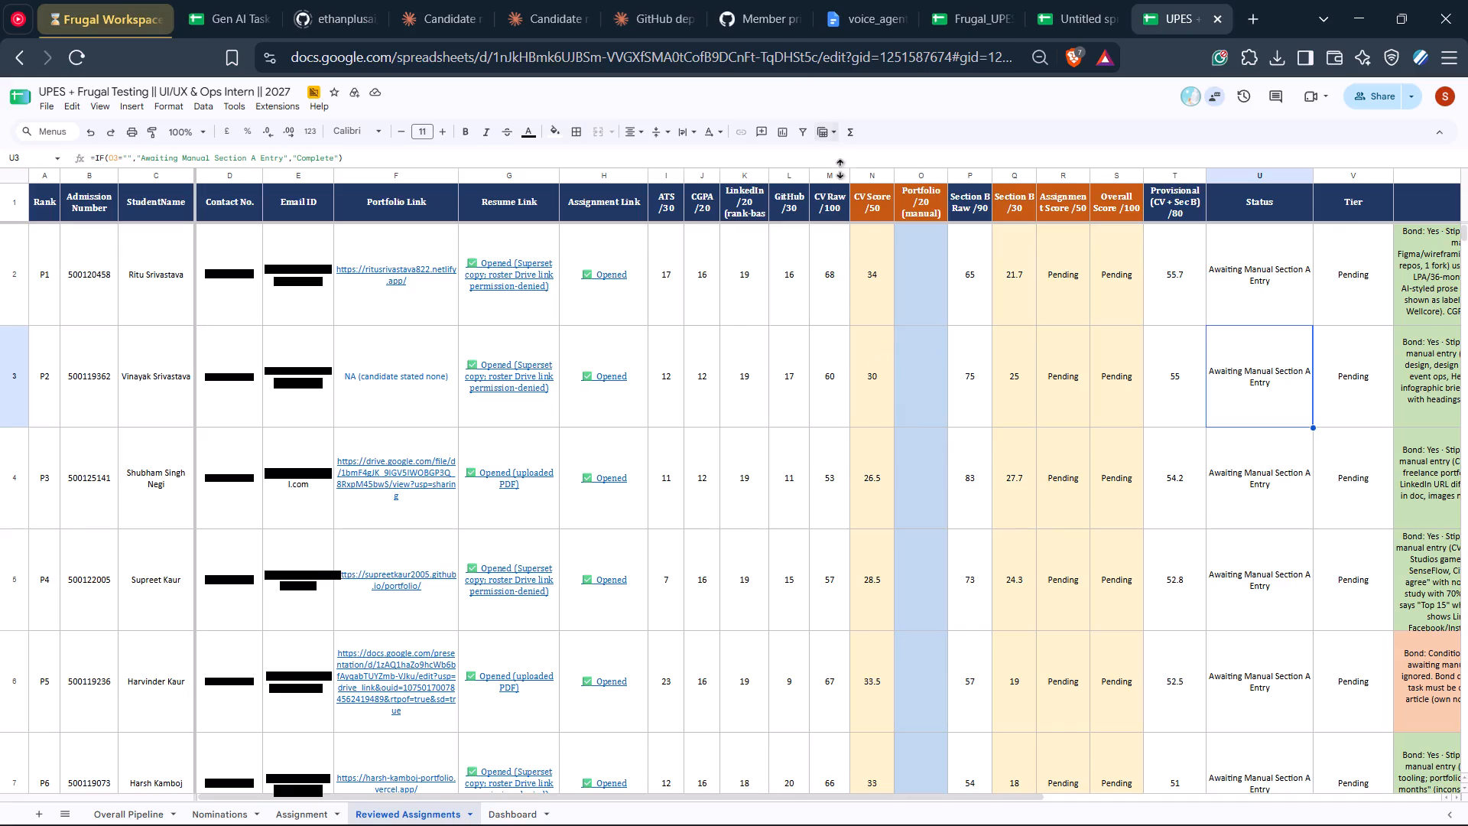